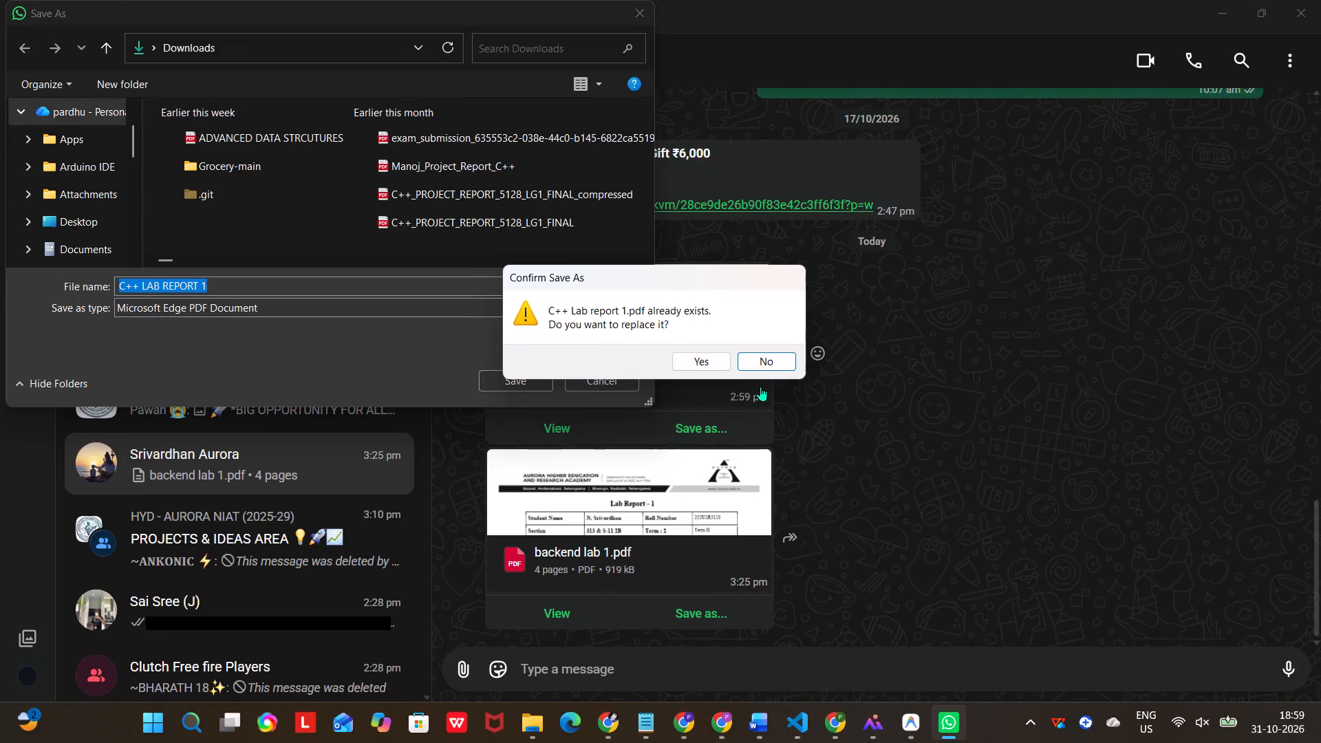
Decline replacing the existing C++ Lab report 1.pdf in Downloads.
click(770, 359)
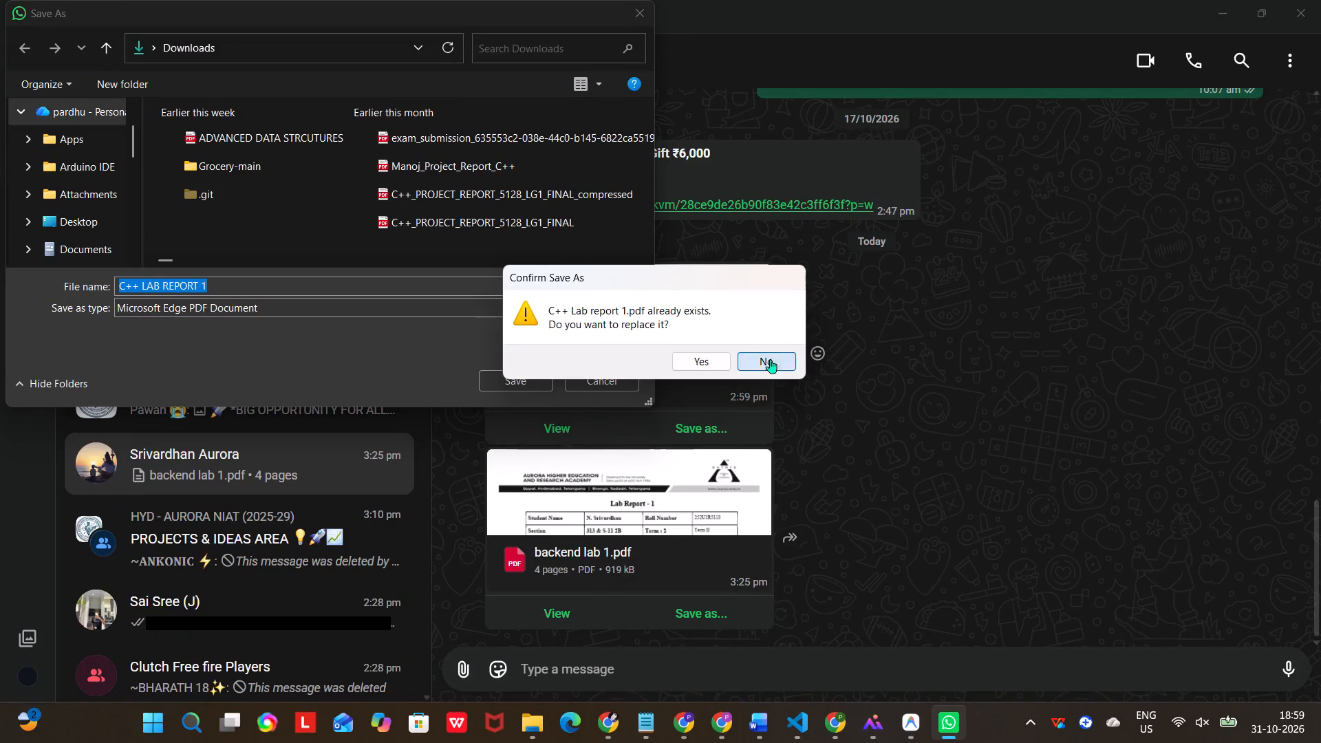
Replace the whole file name of the PDF being saved with C++LABreport_1_TERM2.
click(327, 287)
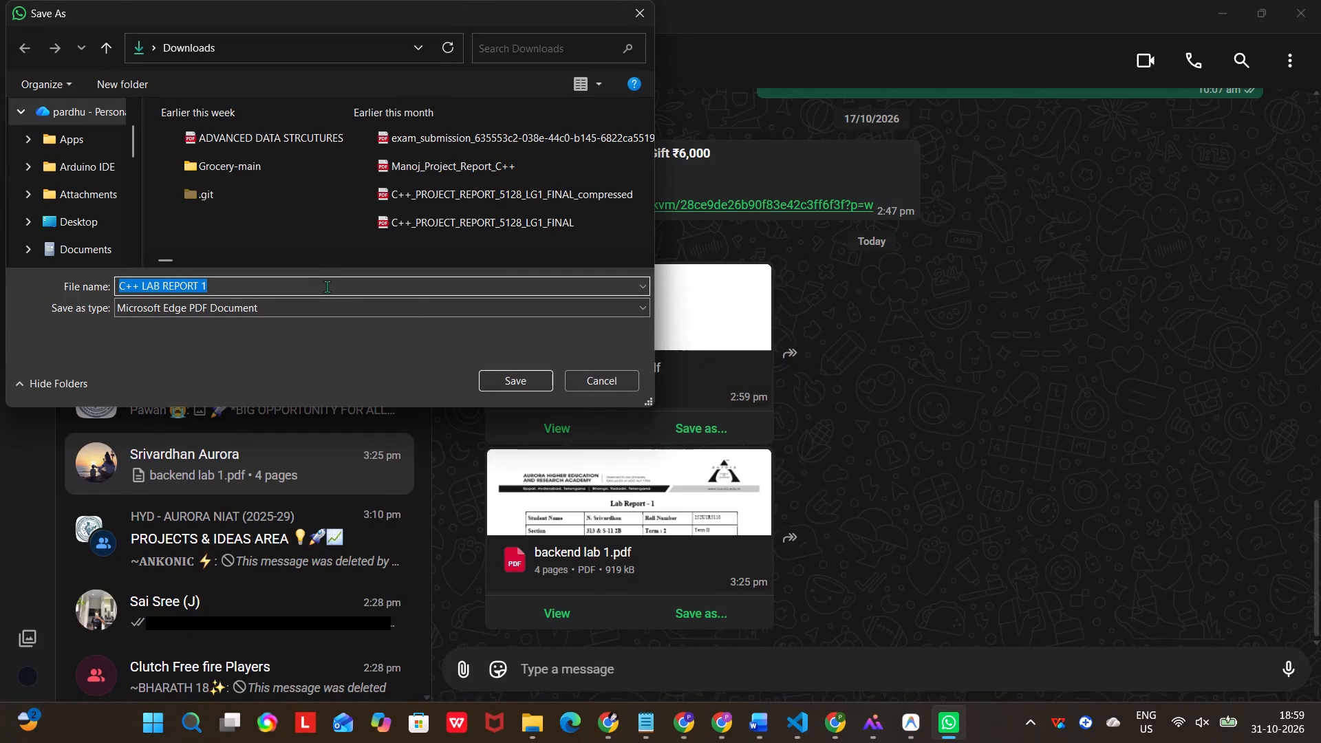
click(327, 287)
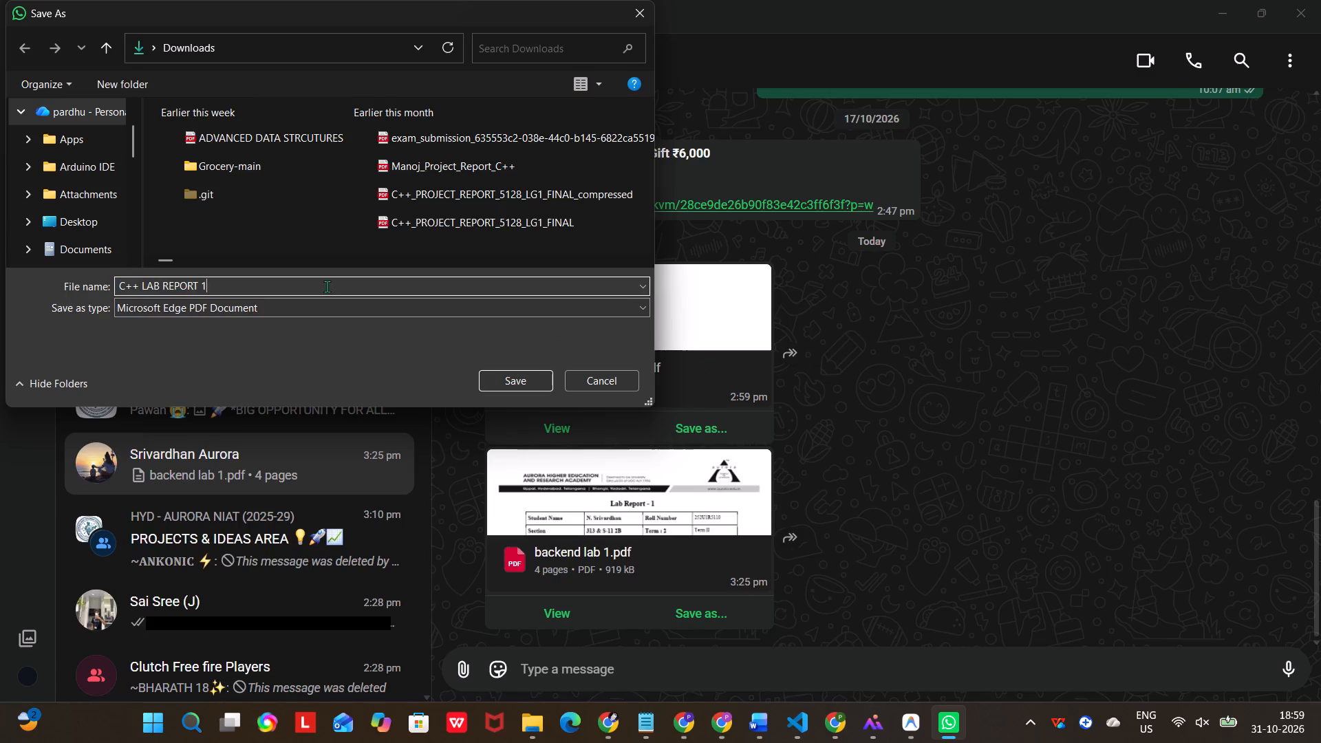
key(BackSpace)
key(BackSpace)
key(BackSpace)
key(BackSpace)
key(BackSpace)
key(BackSpace)
key(BackSpace)
key(BackSpace)
key(BackSpace)
key(BackSpace)
key(BackSpace)
key(BackSpace)
key(BackSpace)
key(BackSpace)
key(BackSpace)
key(BackSpace)
key(BackSpace)
key(BackSpace)
key(BackSpace)
key(BackSpace)
key(c)
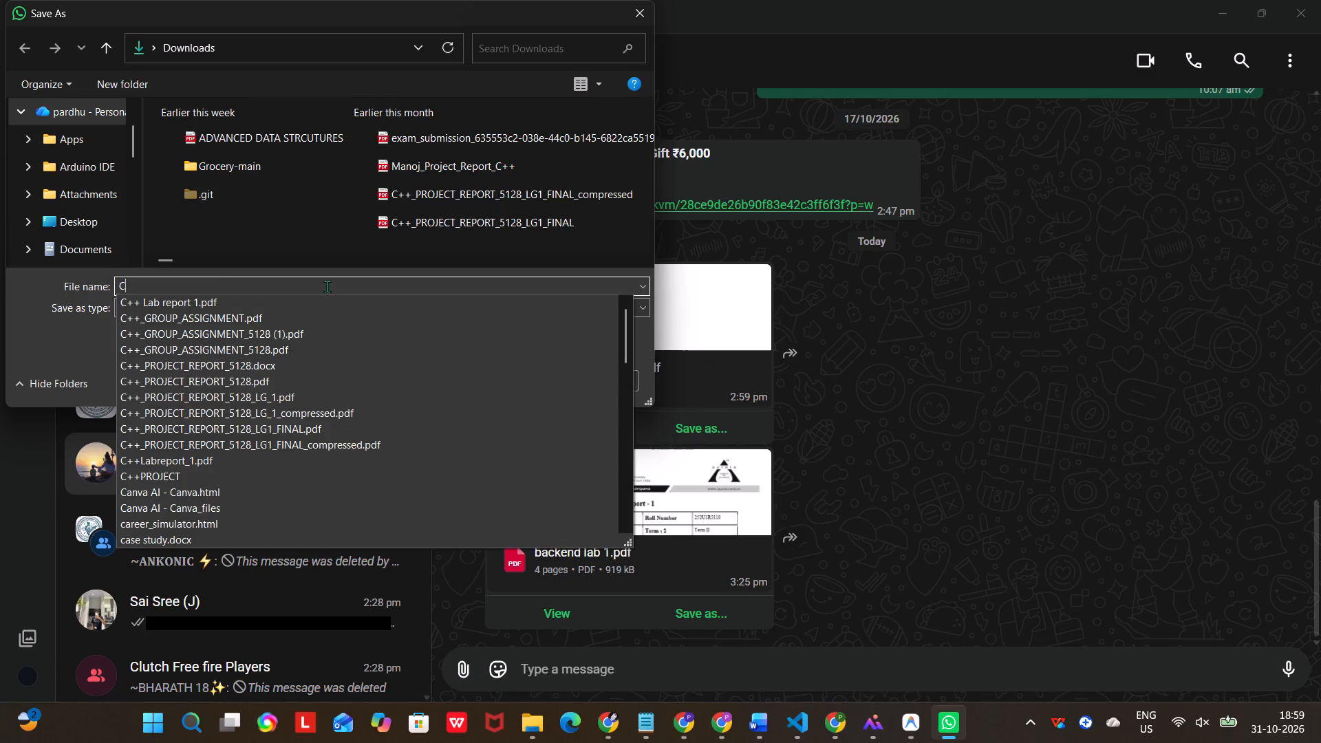
text(++)
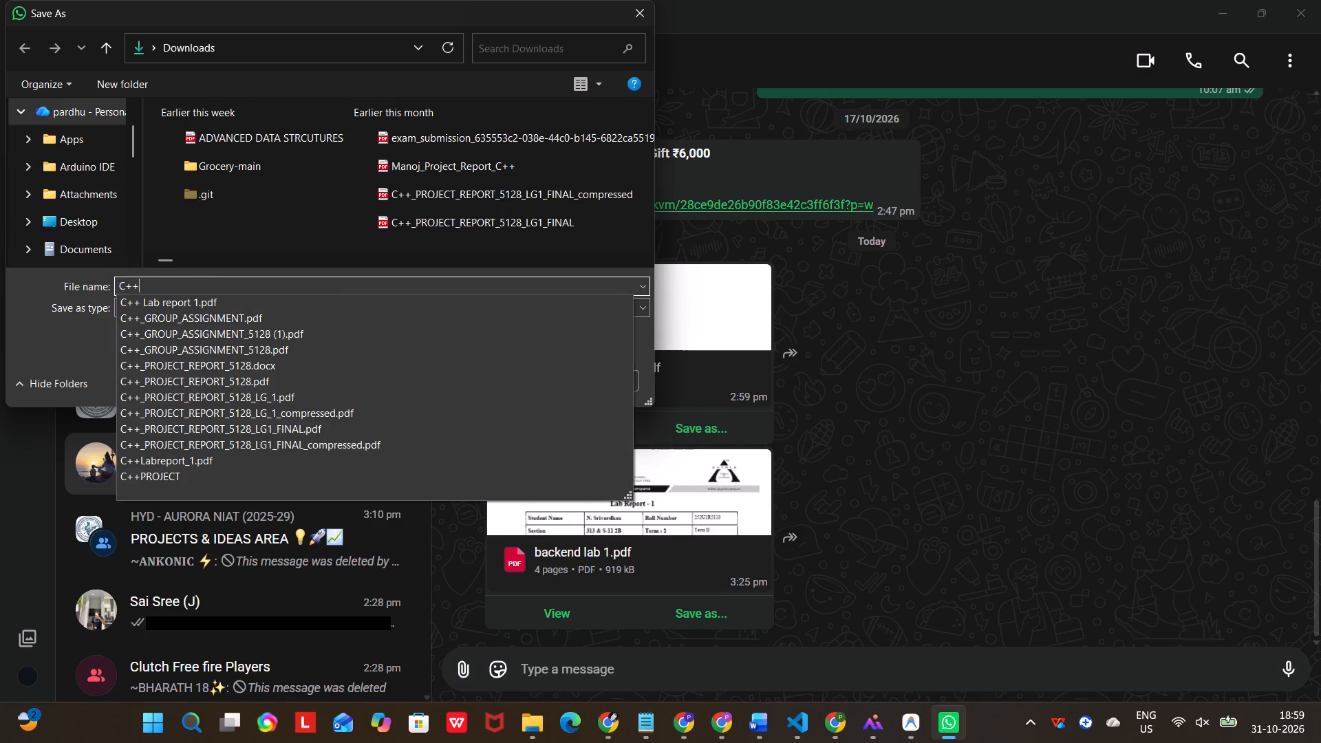
text(LA)
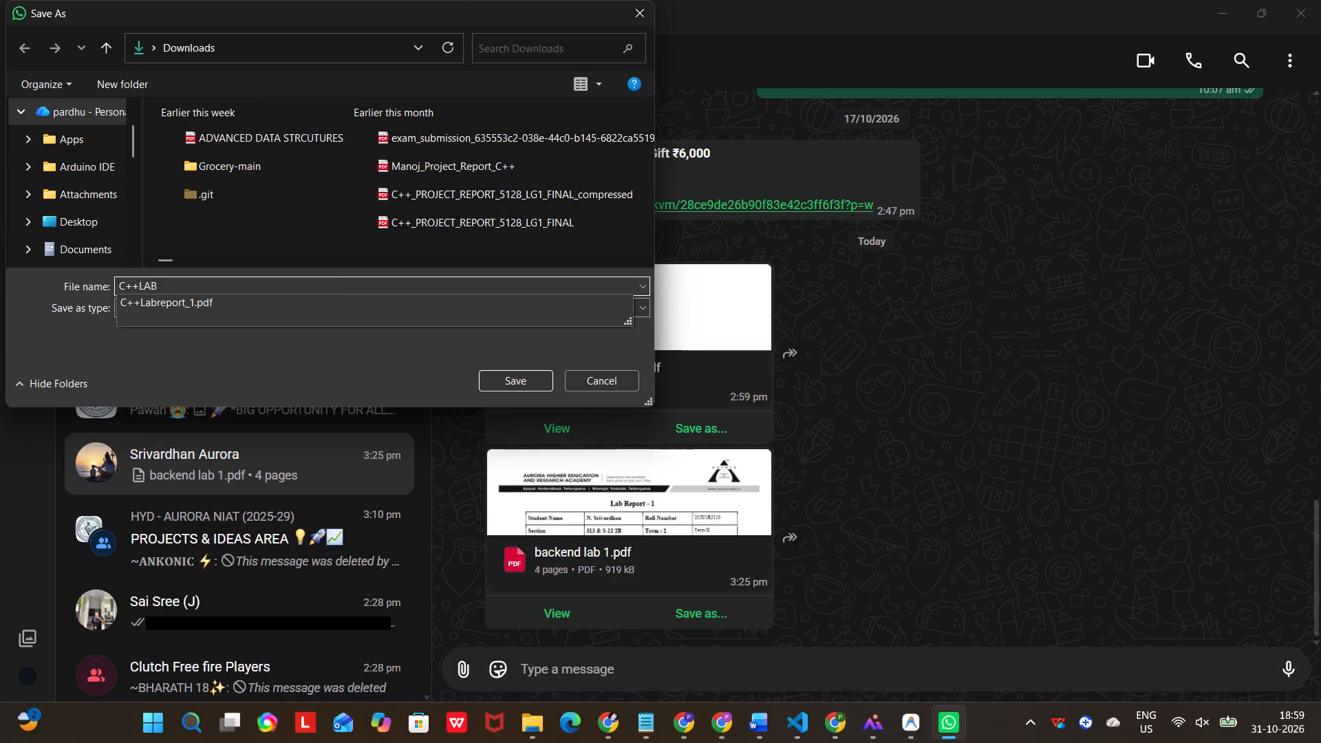
text(repo)
key(e)
key(BackSpace)
text(rt)
key(shift+underscore)
key(1)
key(shift+underscore)
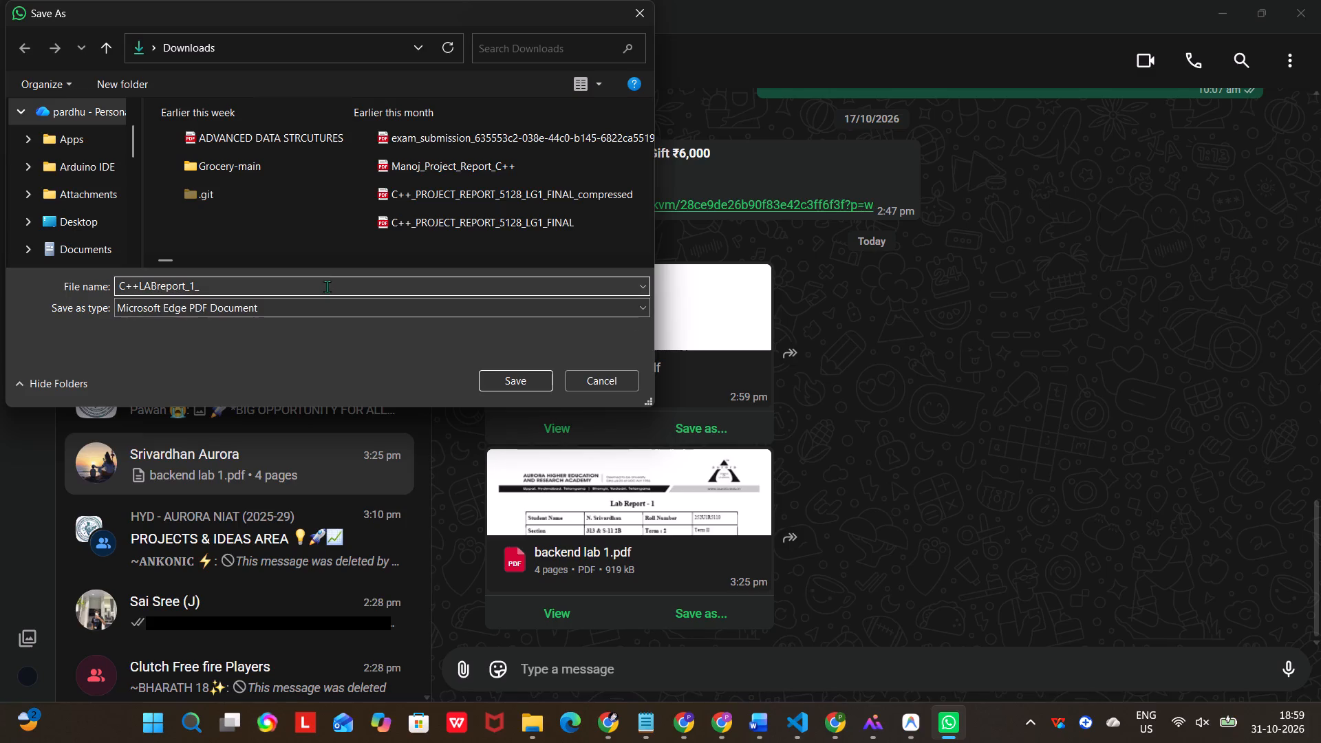
text(TERM2)
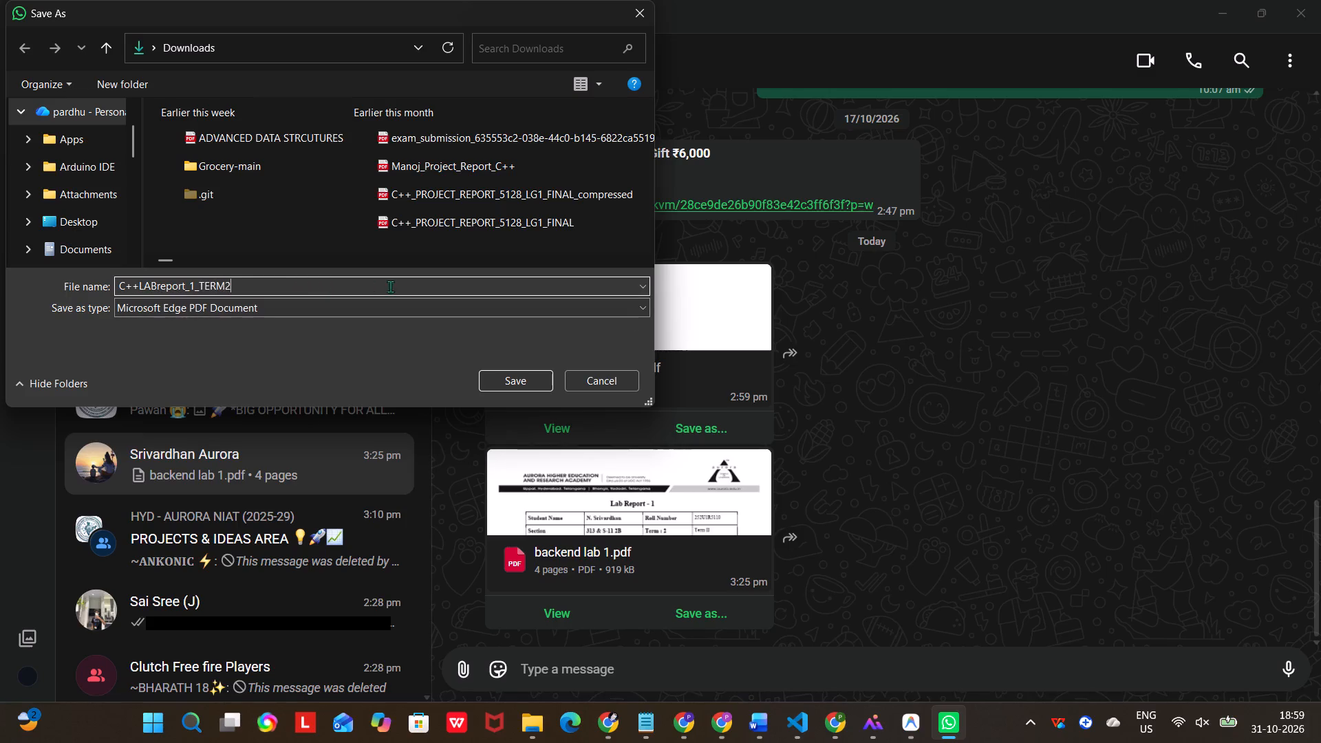
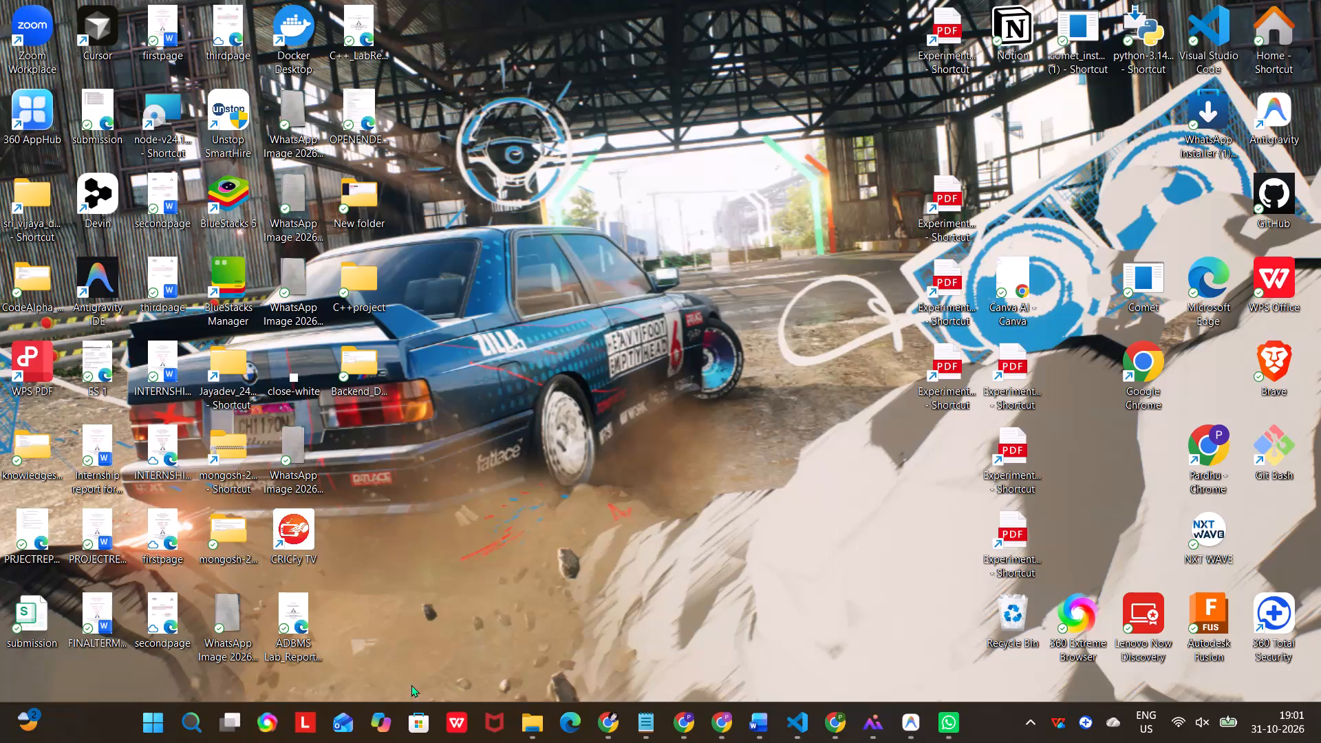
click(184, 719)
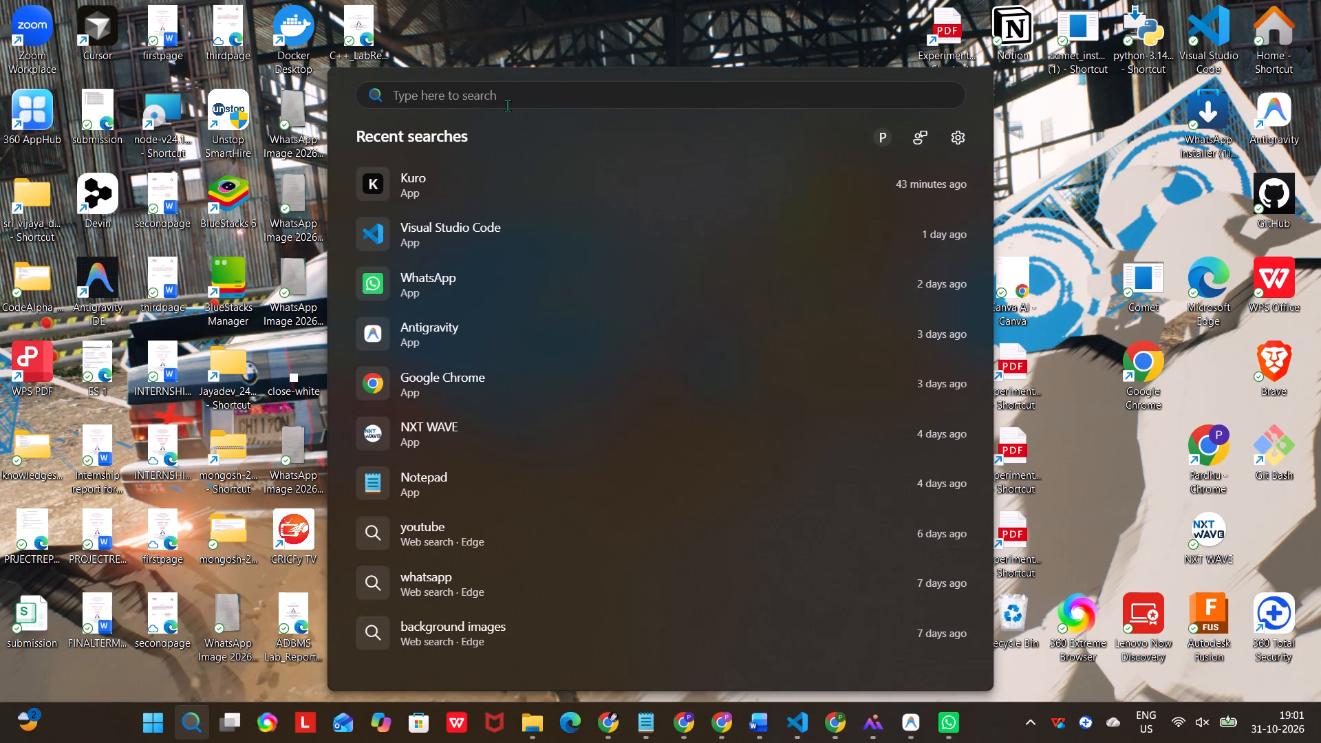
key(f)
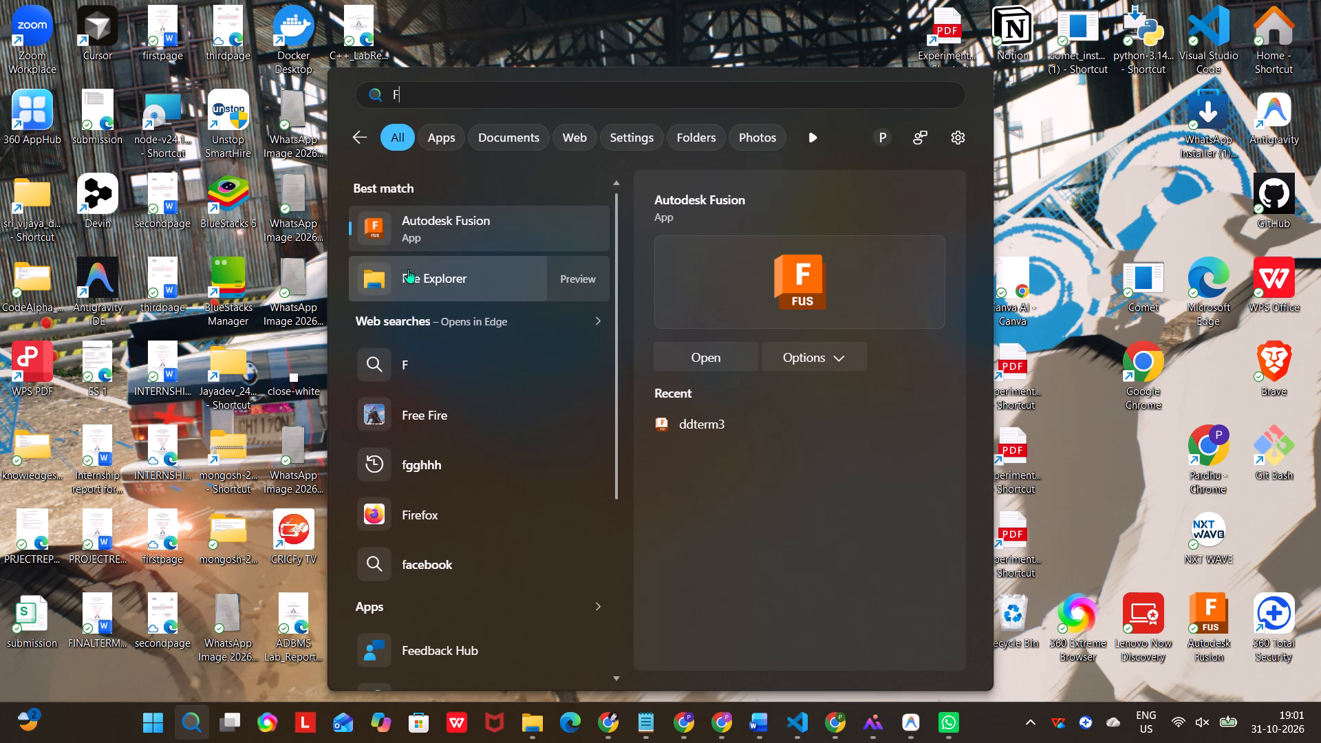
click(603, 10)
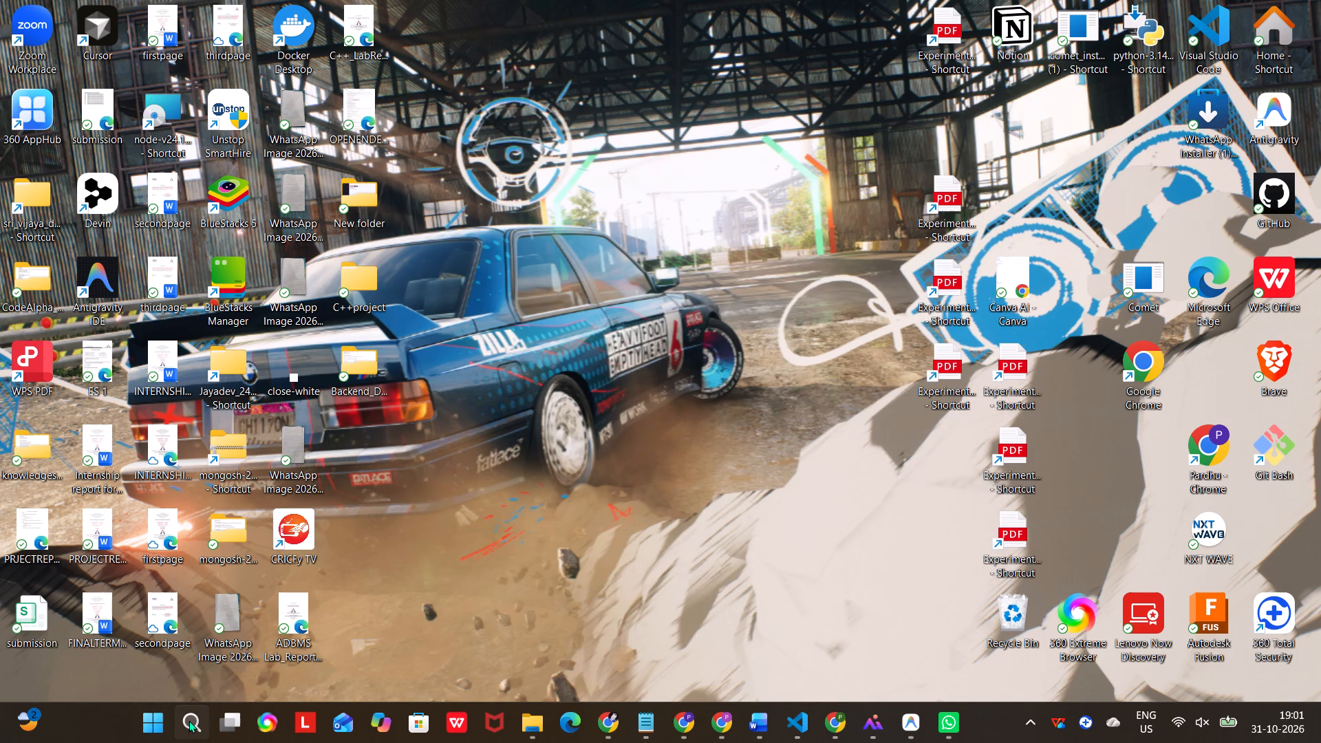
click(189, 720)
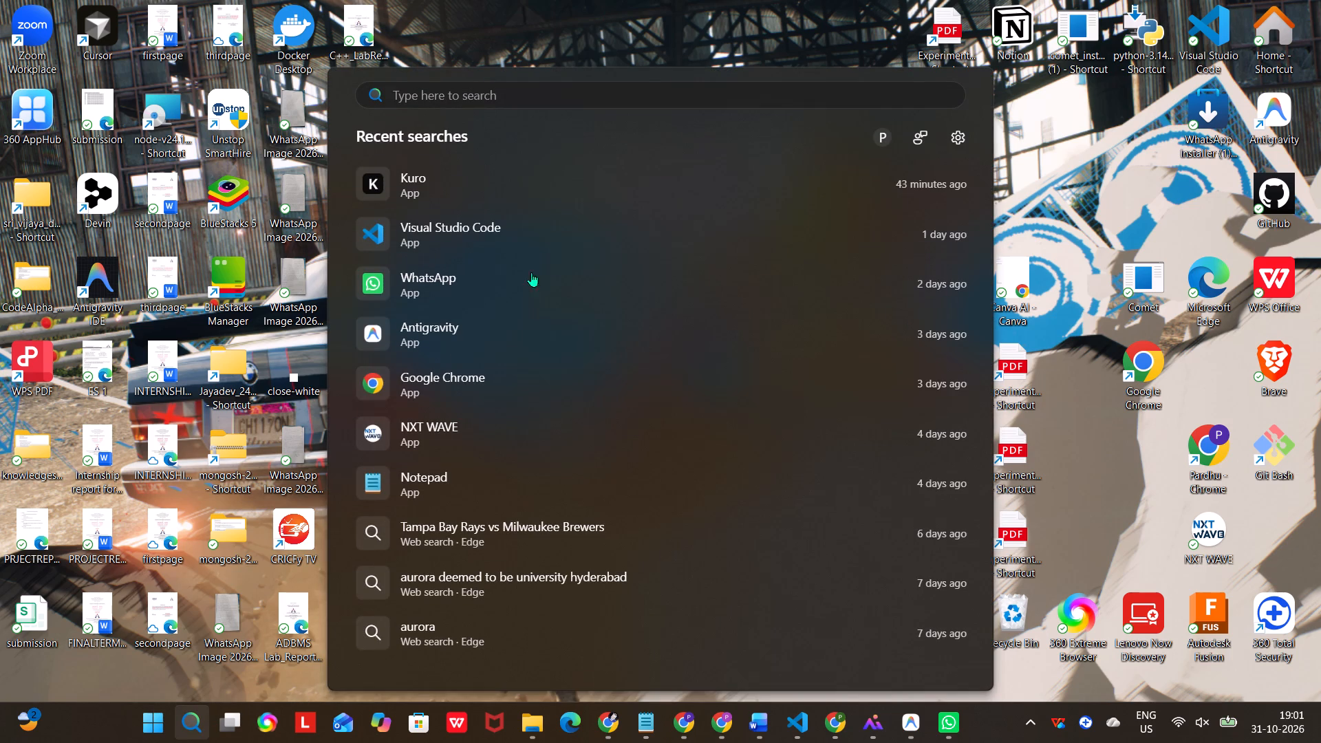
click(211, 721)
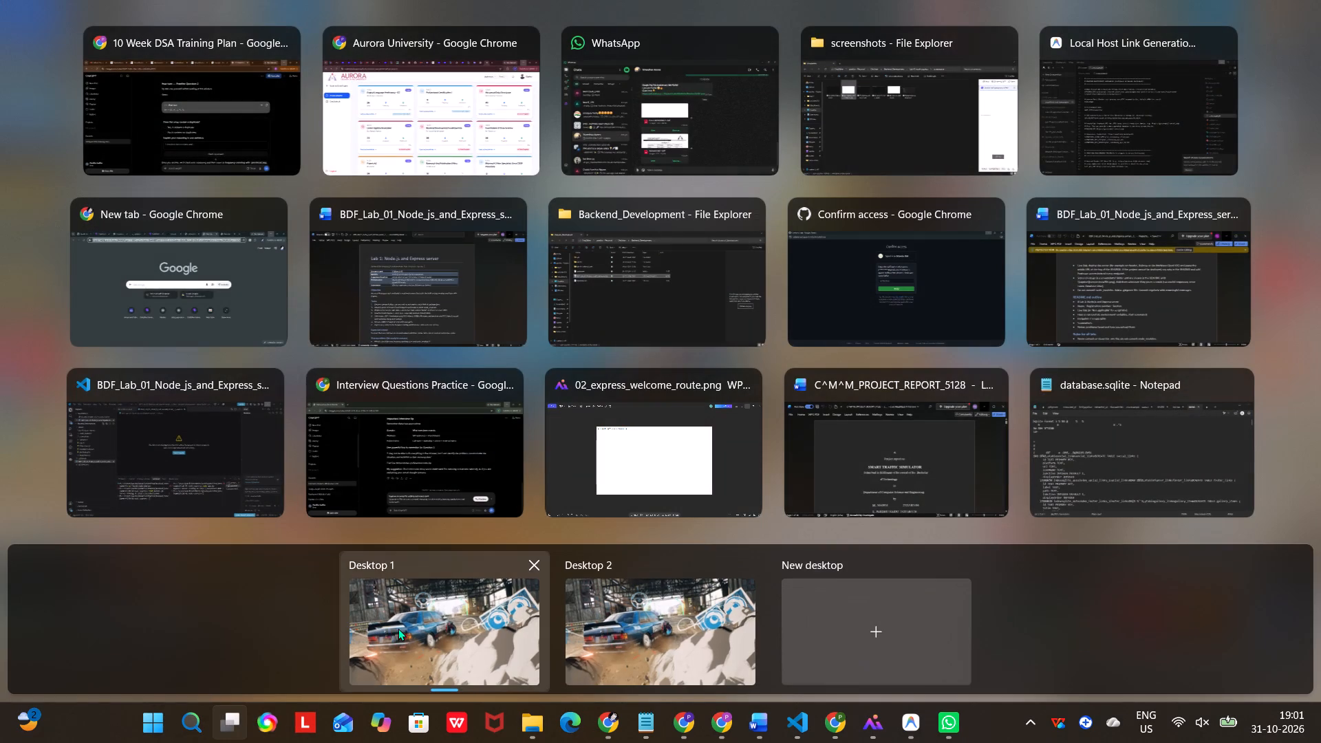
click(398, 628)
Switch to File Explorer, opening a window on the Home view.
click(149, 717)
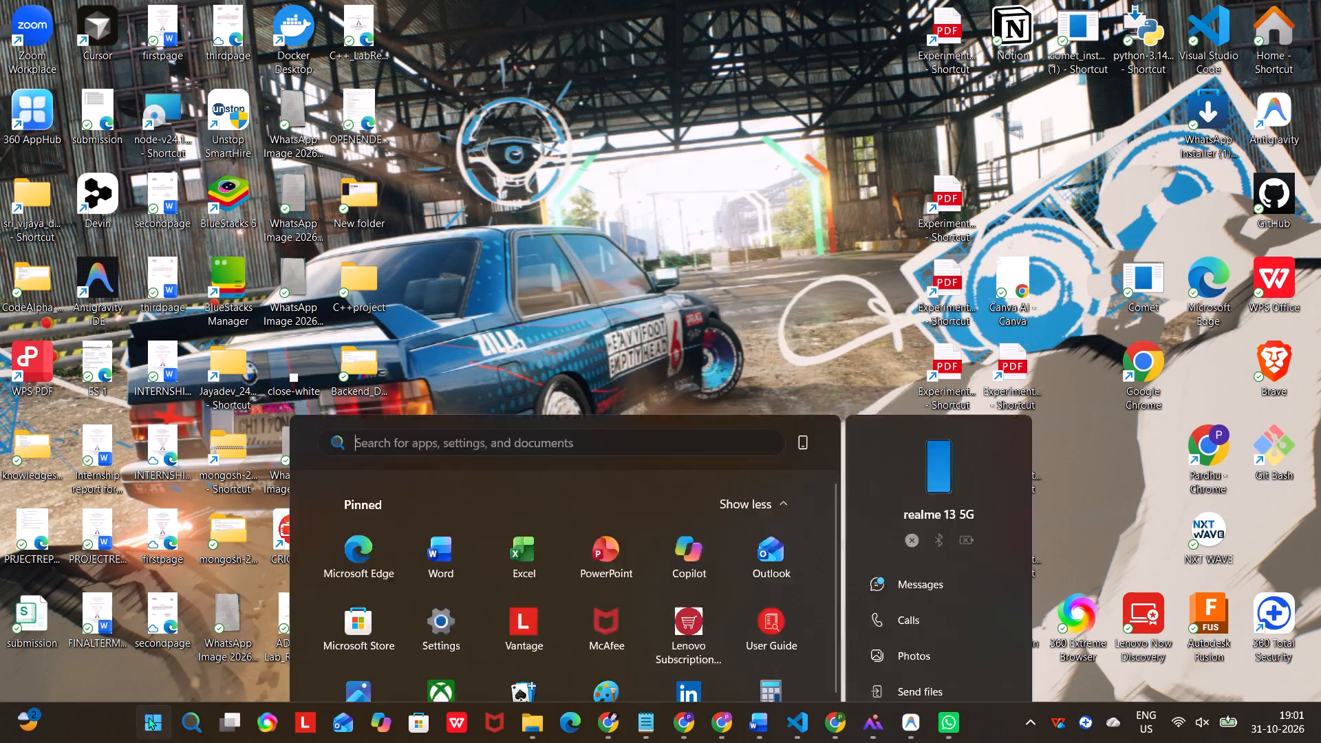
click(699, 444)
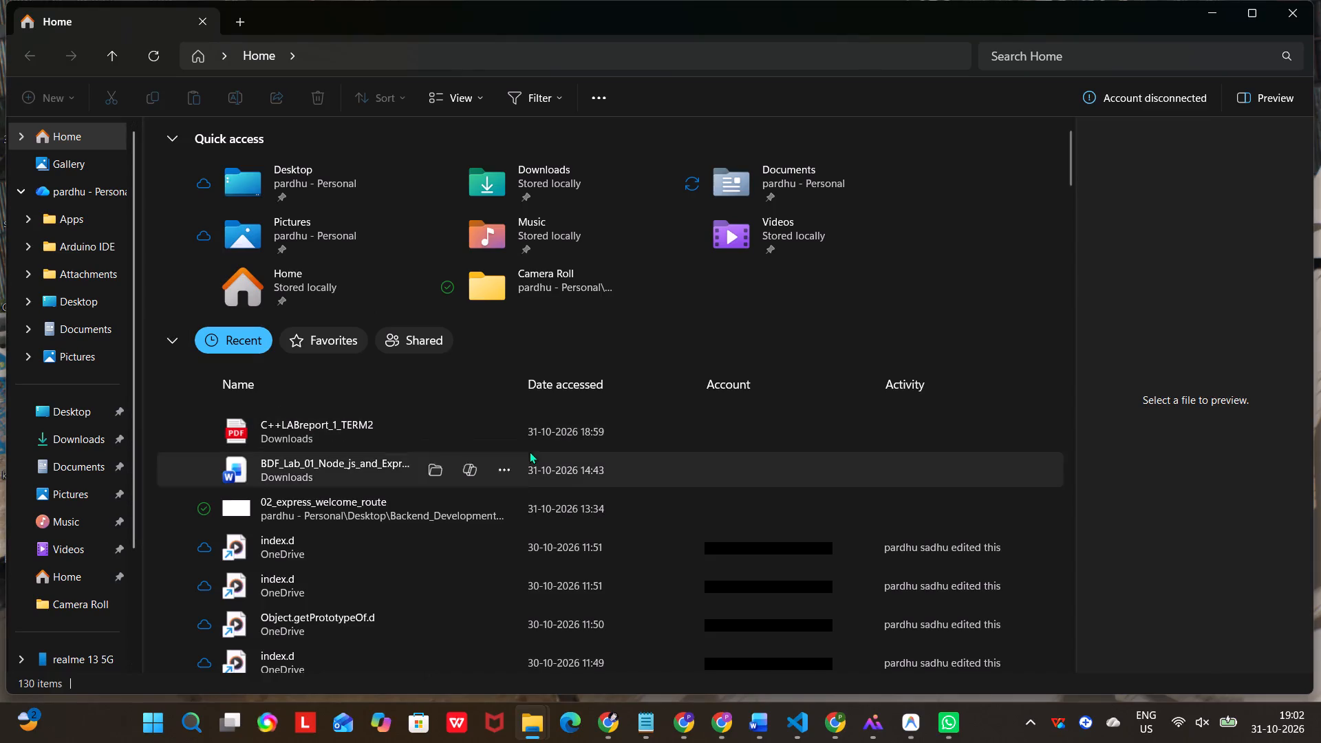
Open the recent C++LABreport_1_TERM2 PDF from Downloads in Word, for this one time only.
click(510, 427)
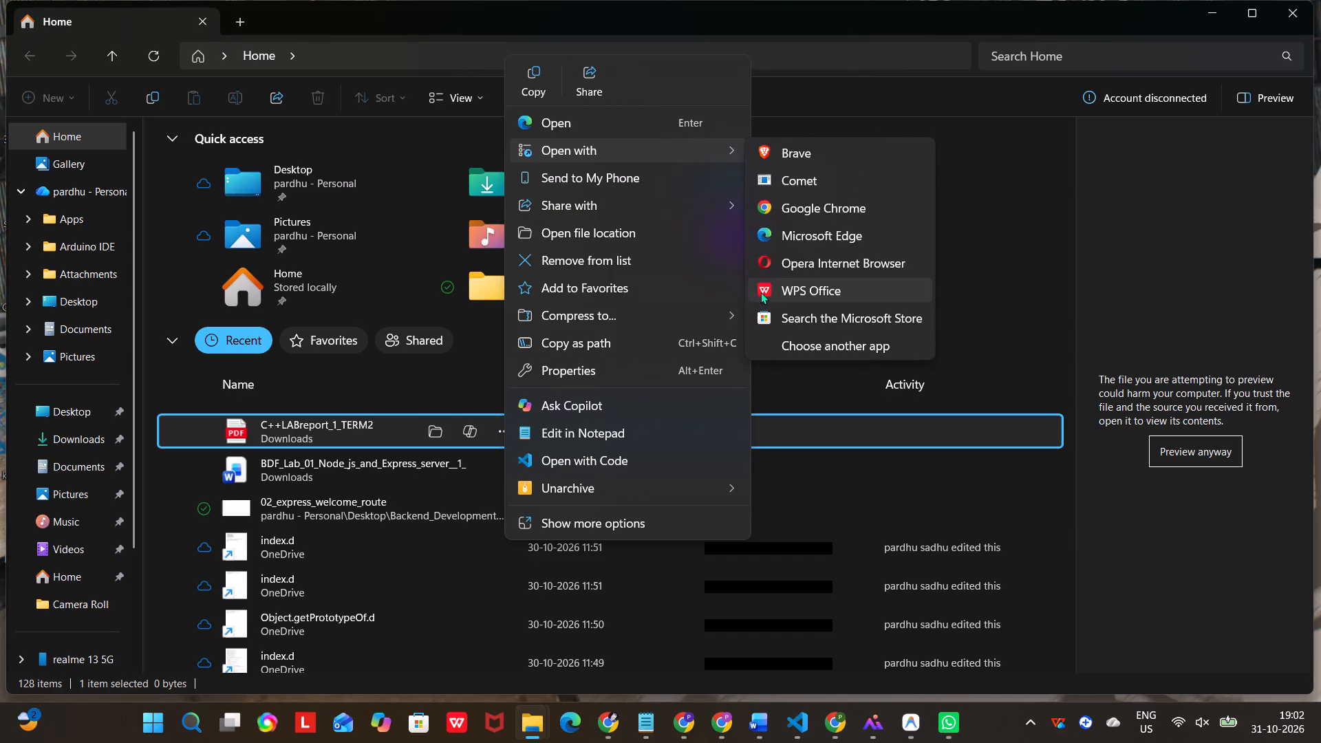
click(807, 345)
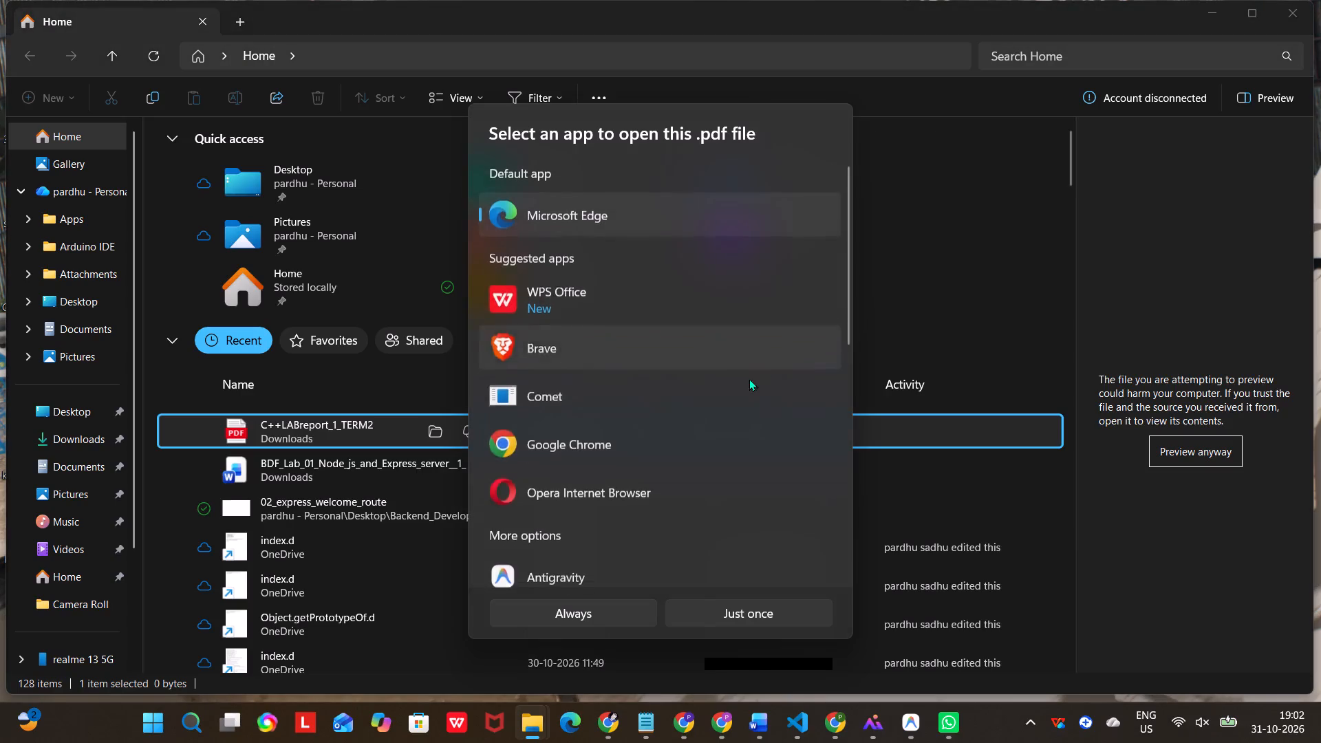
scroll(681, 485, down, 3)
scroll(590, 519, down, 1)
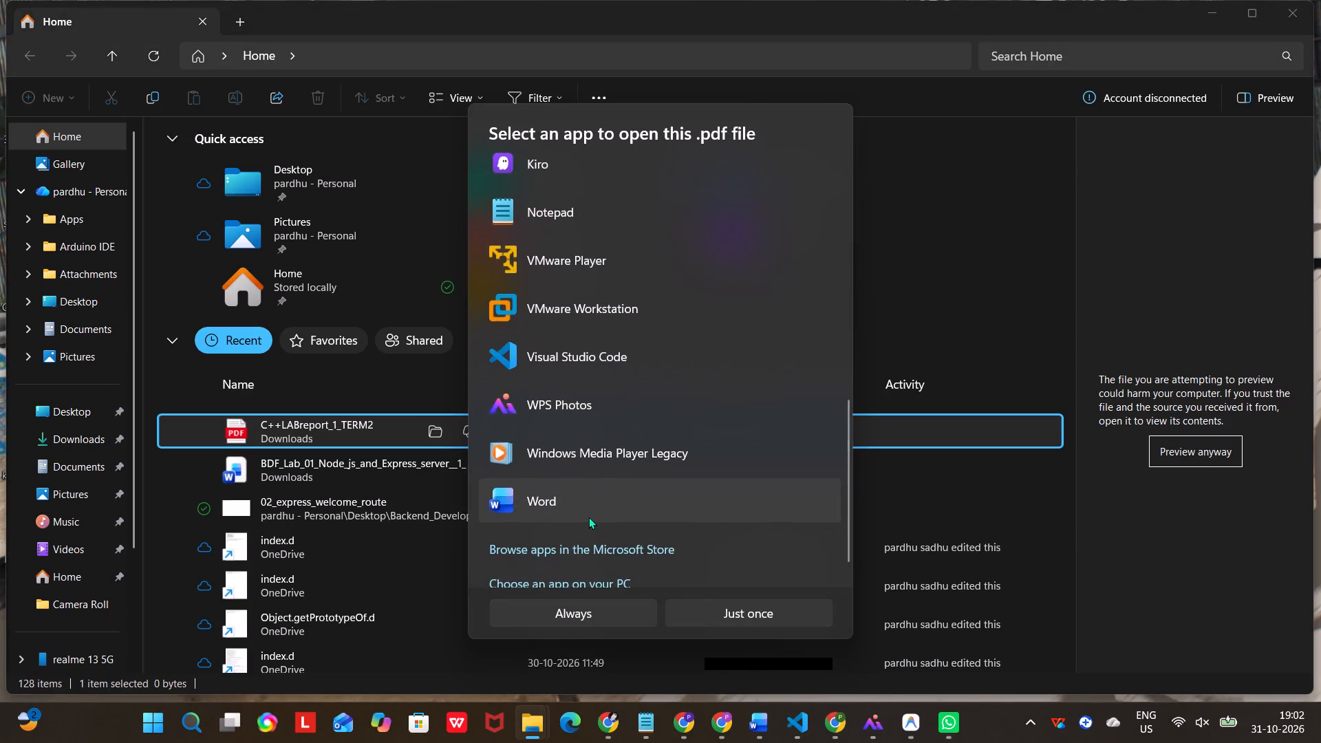
click(589, 515)
click(720, 608)
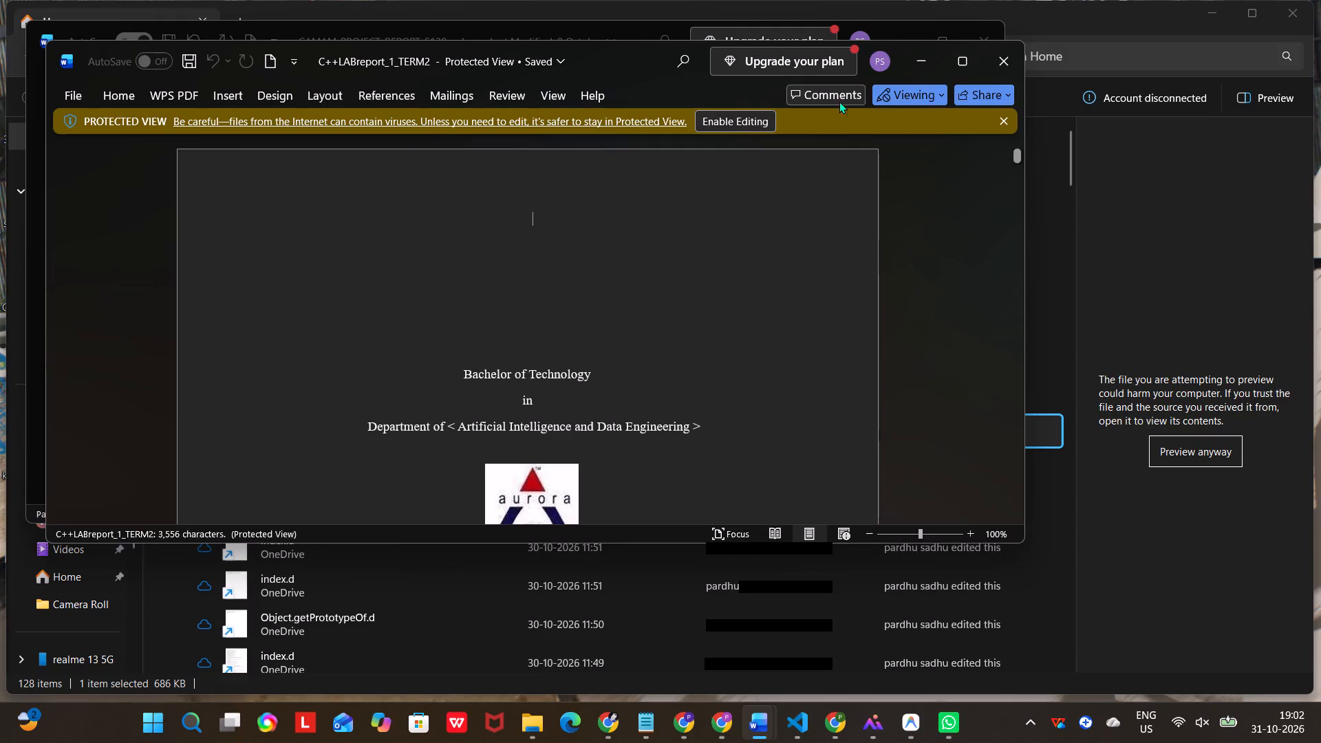
Maximize the document window and enable editing of the protected report.
click(972, 52)
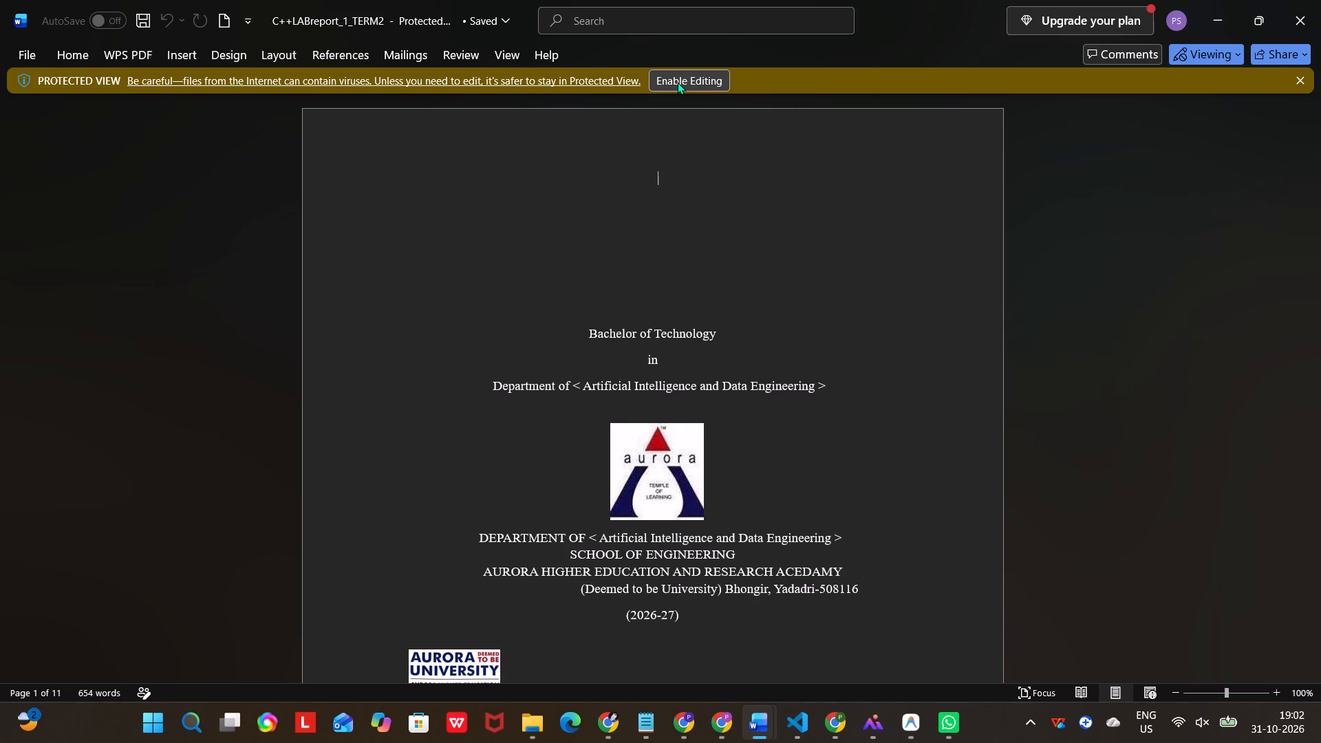
click(678, 82)
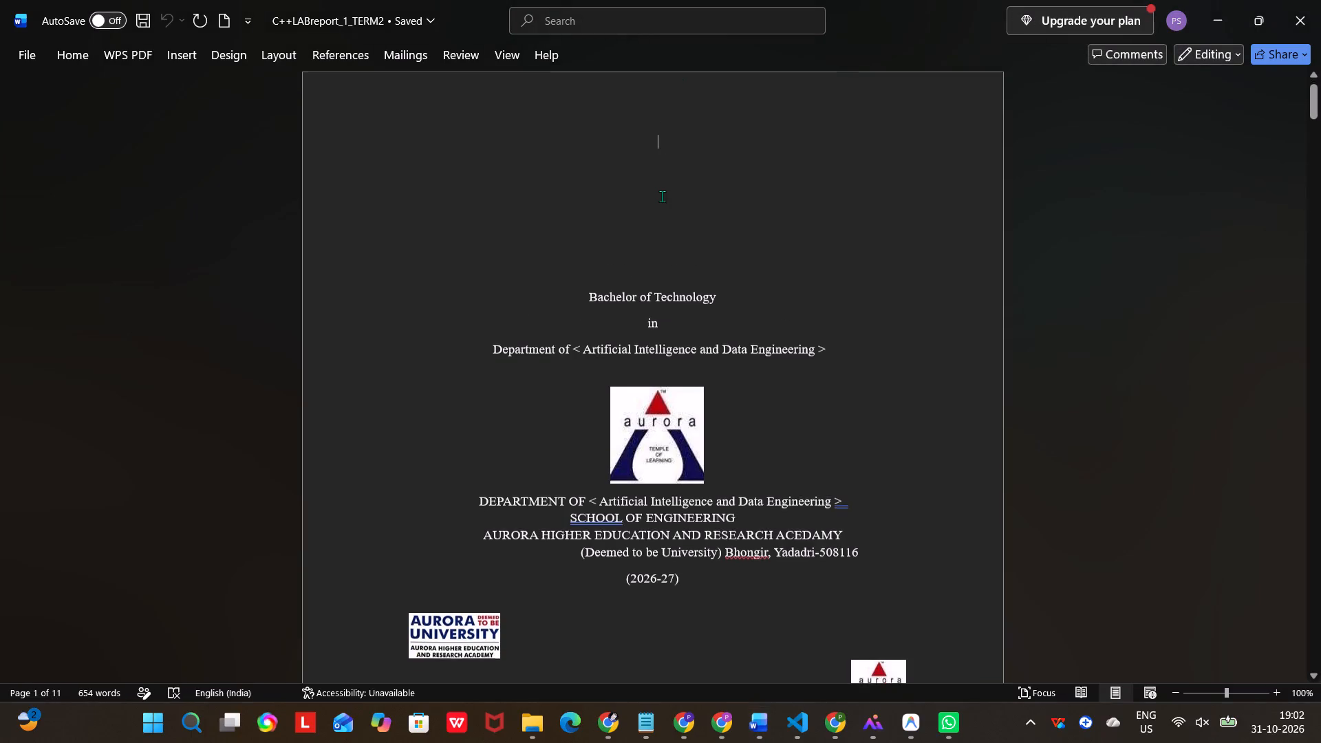
Turn on AutoSave for the report by uploading it to OneDrive - Personal.
click(107, 22)
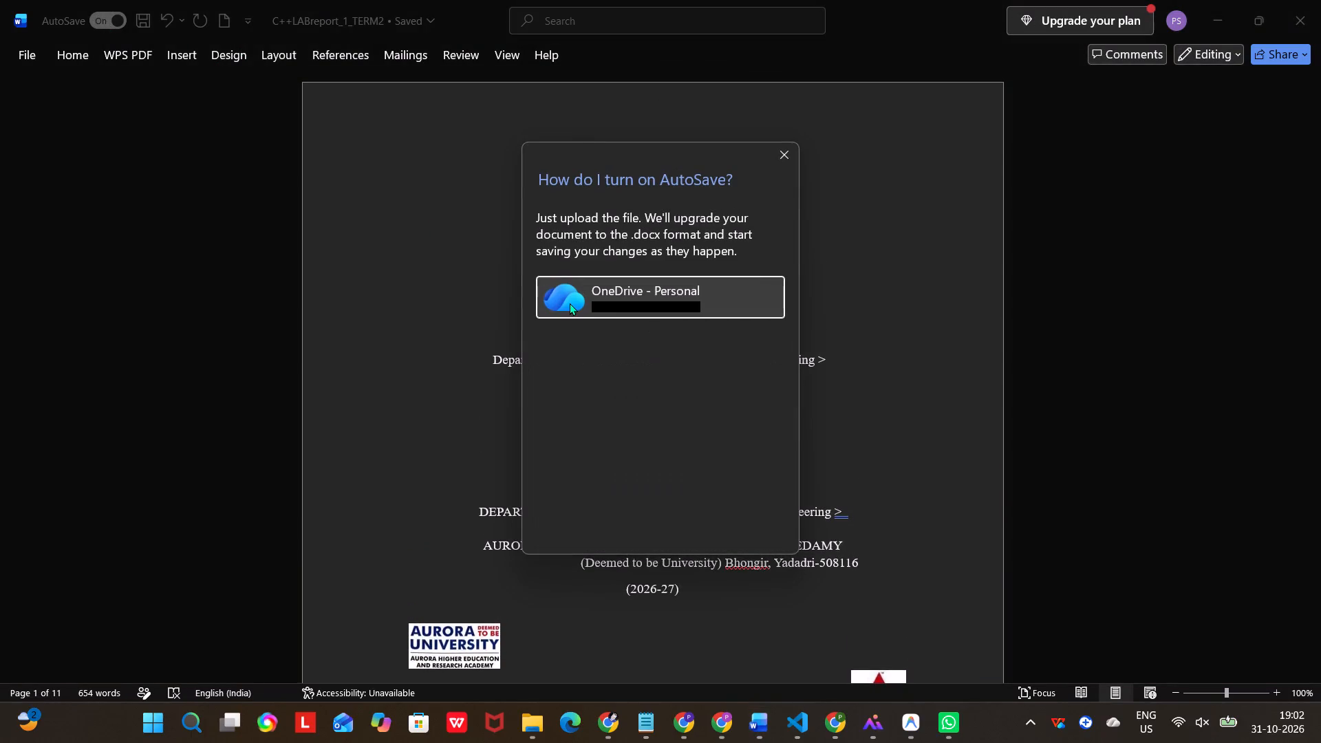
click(570, 303)
click(570, 303)
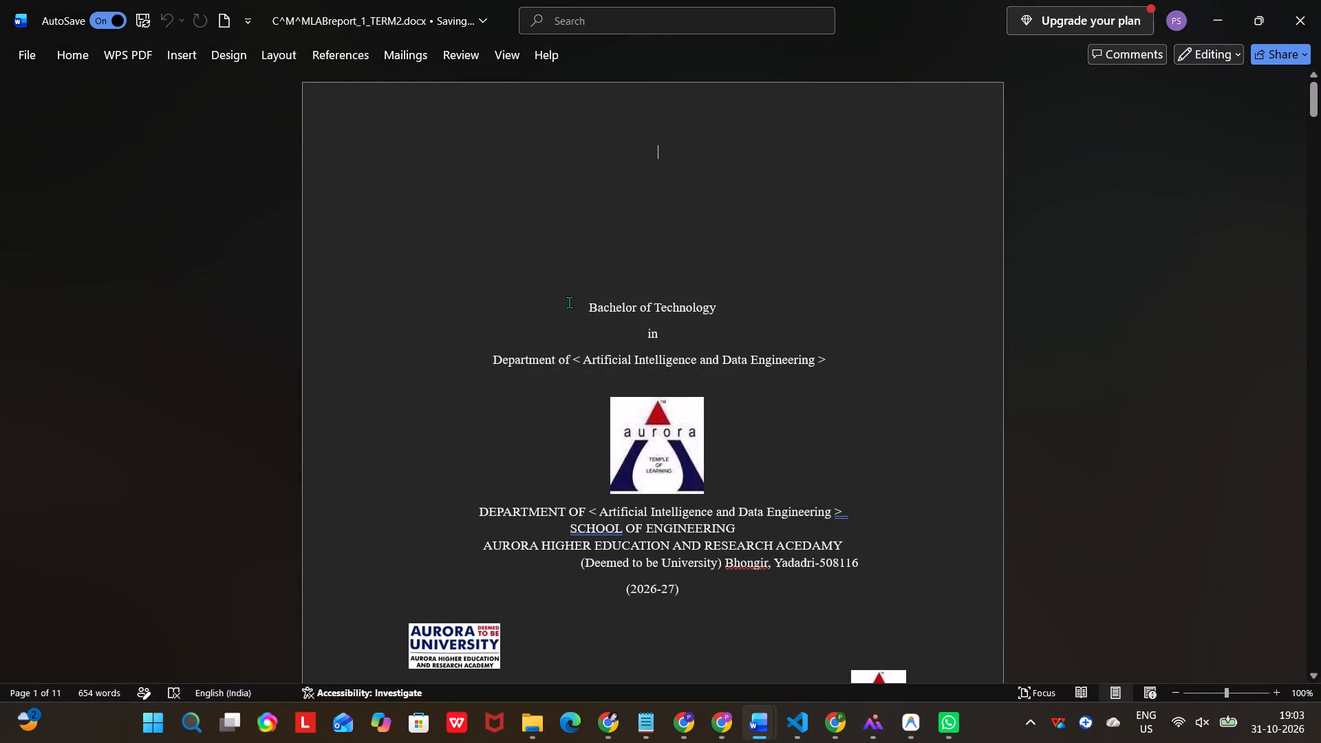
Replace the bracketed student name in the certificate paragraph with the new student's name, without angle brackets and with a space after the initial.
scroll(570, 303, down, 2)
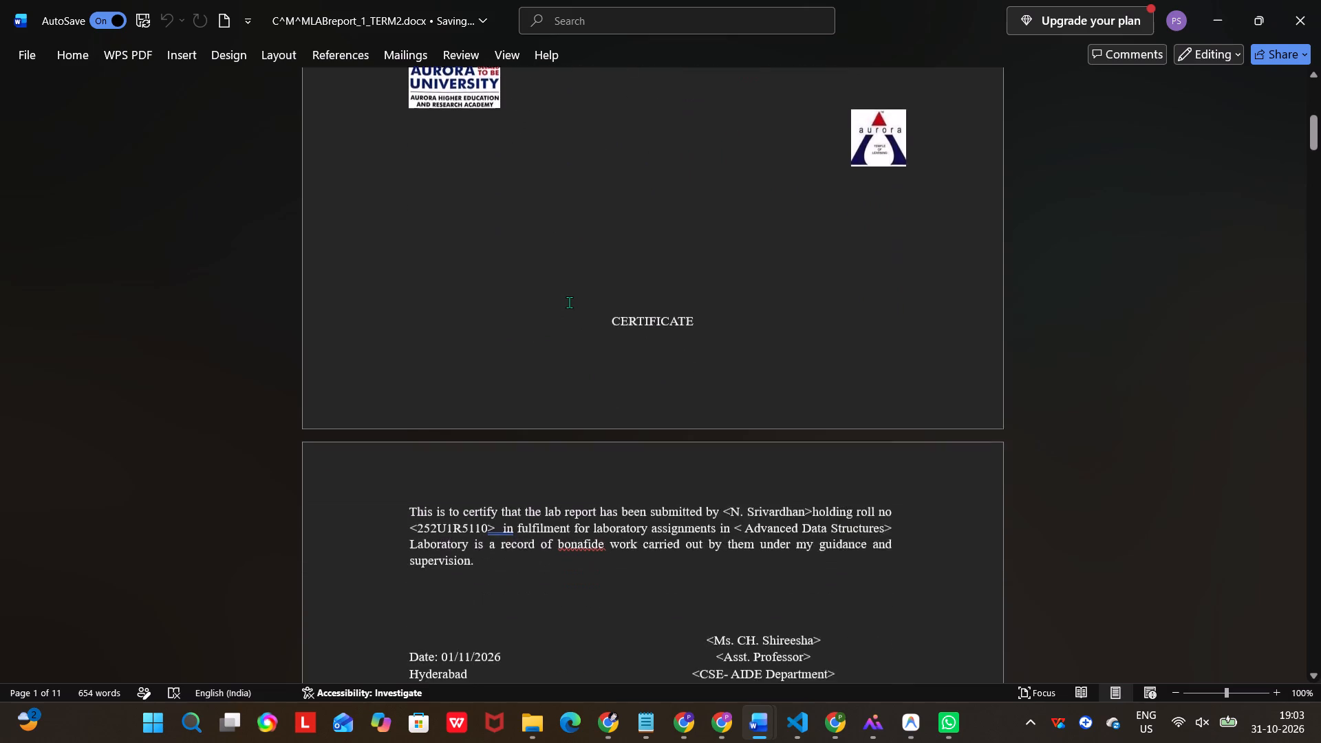
scroll(570, 303, down, 1)
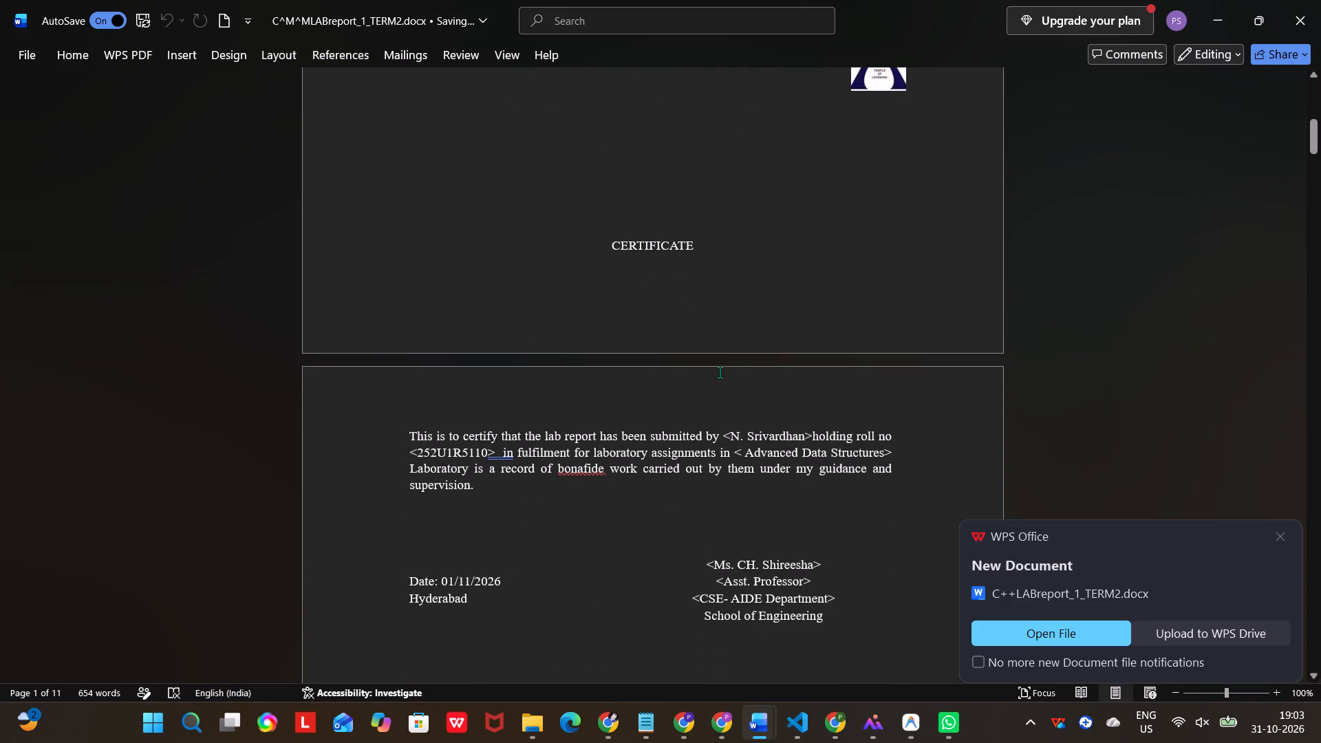
click(813, 442)
key(BackSpace)
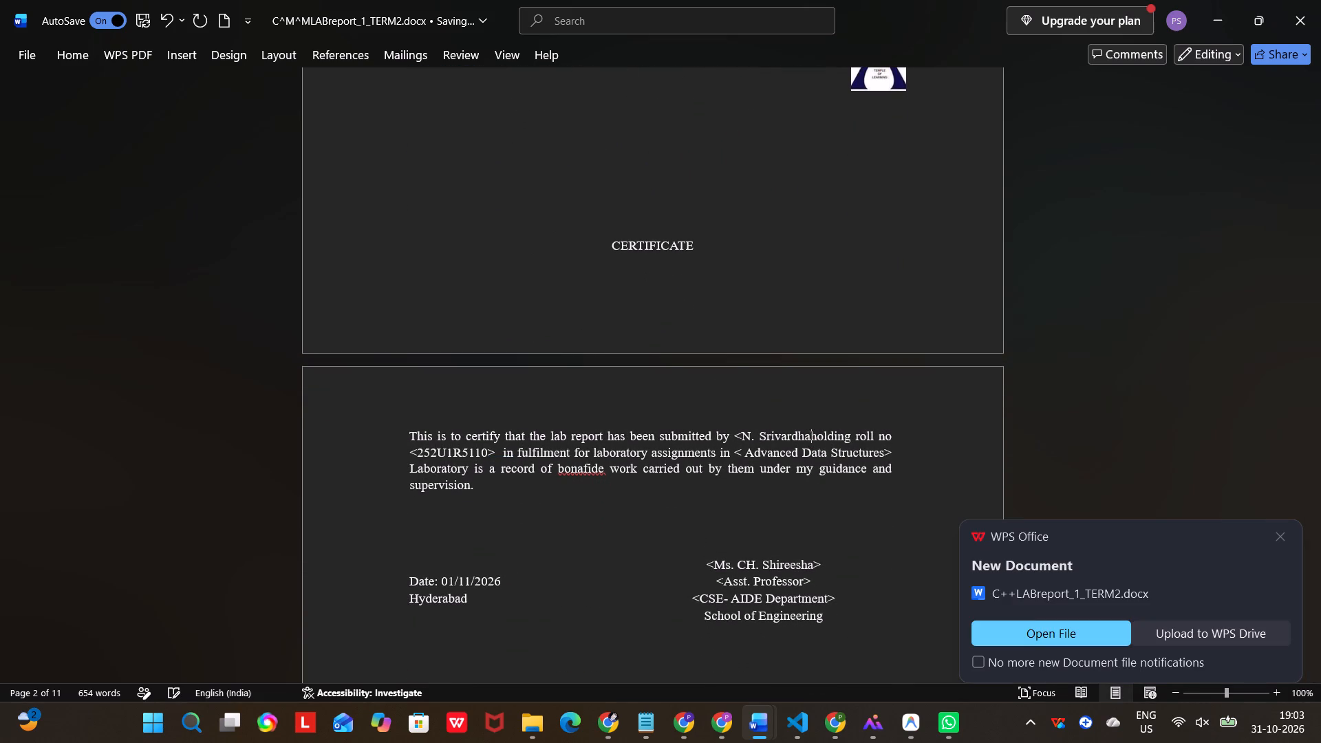
key(BackSpace)
key(BackSpace)
key(BackSpace)
key(BackSpace)
key(BackSpace)
key(BackSpace)
key(BackSpace)
key(BackSpace)
key(BackSpace)
key(BackSpace)
key(BackSpace)
key(BackSpace)
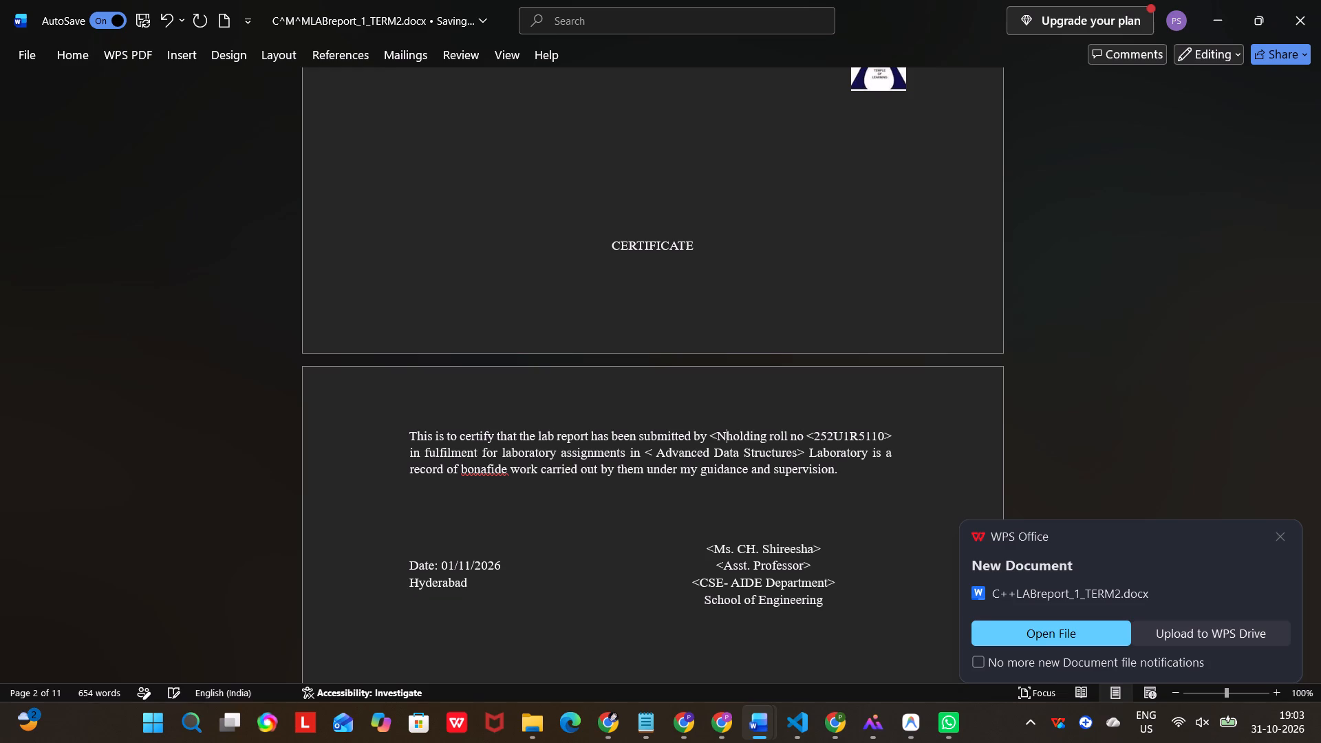
key(BackSpace)
key(BackSpace)
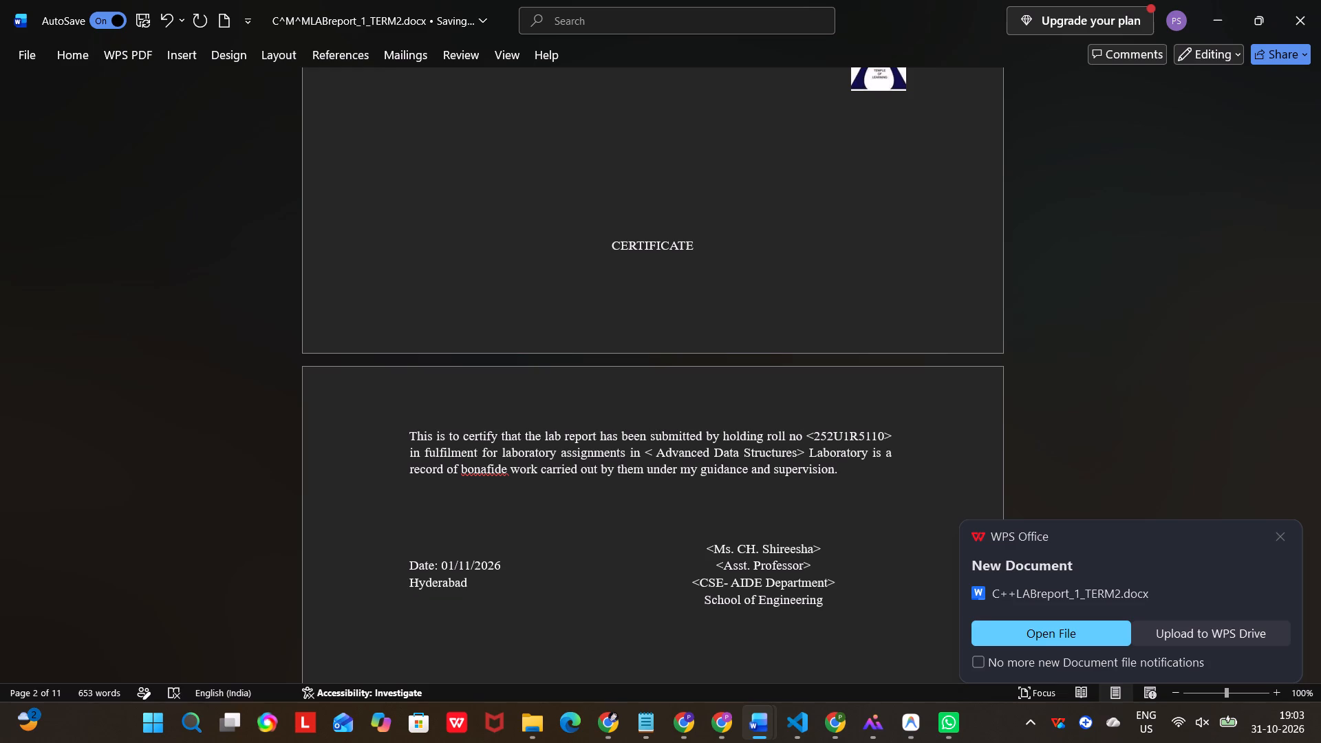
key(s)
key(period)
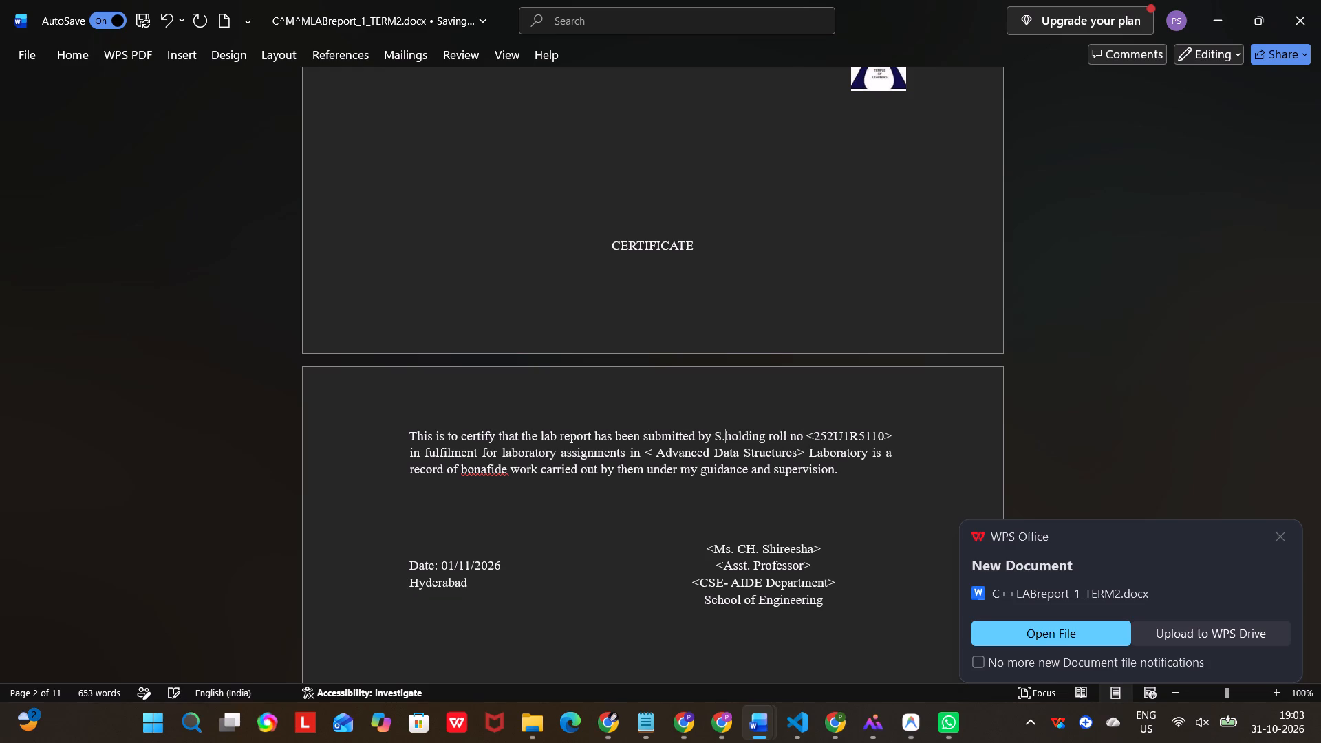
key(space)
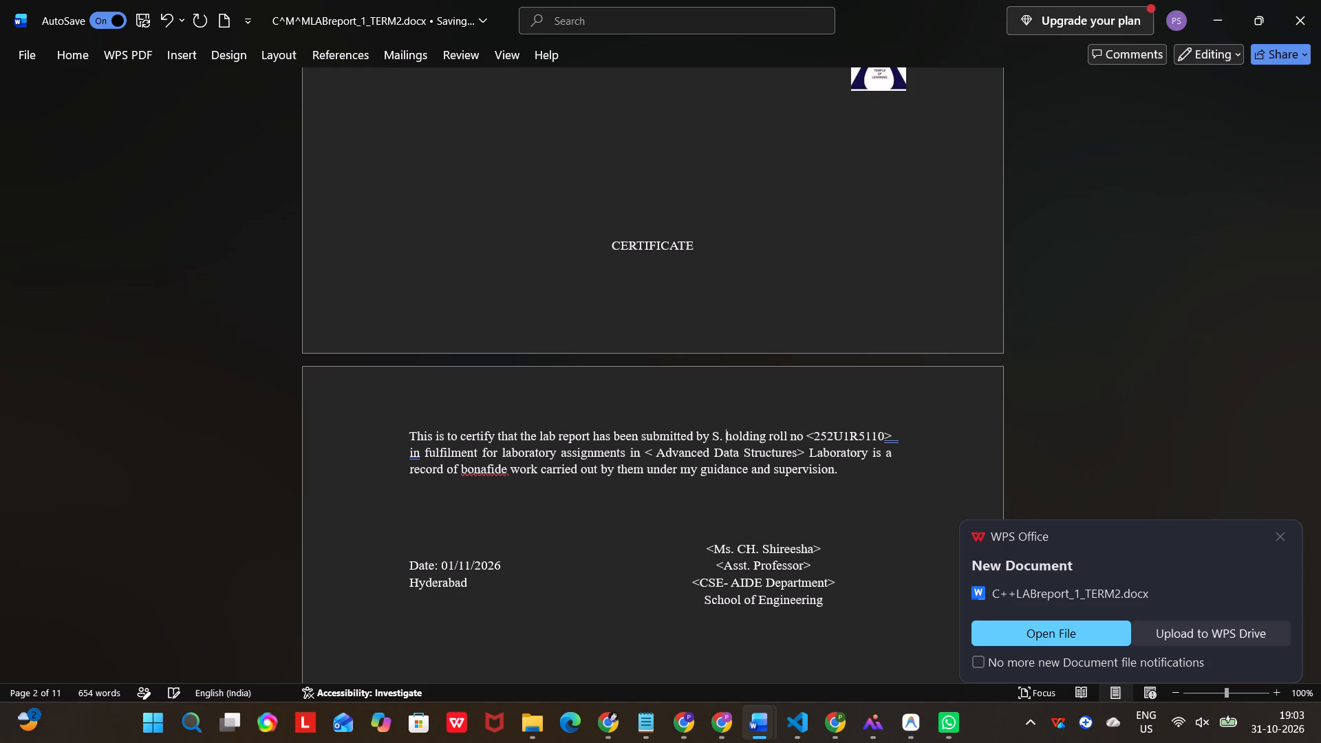
key(BackSpace)
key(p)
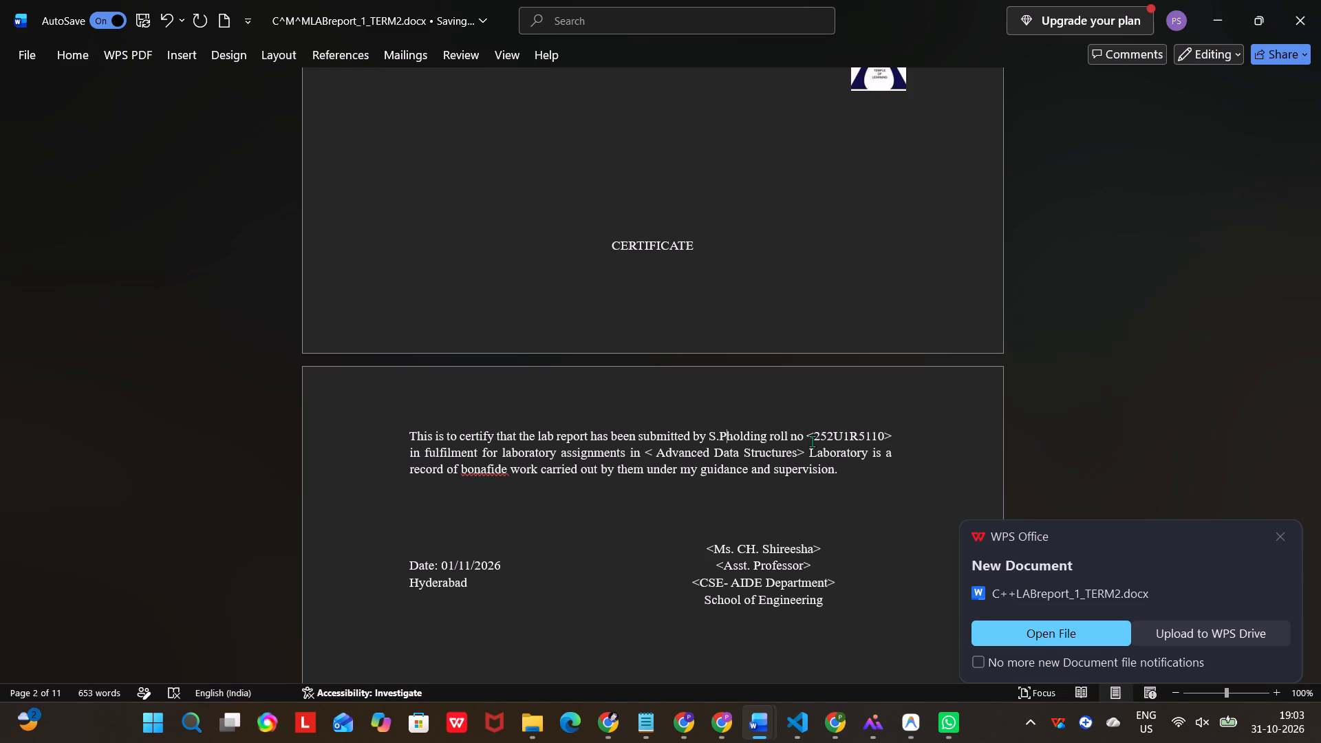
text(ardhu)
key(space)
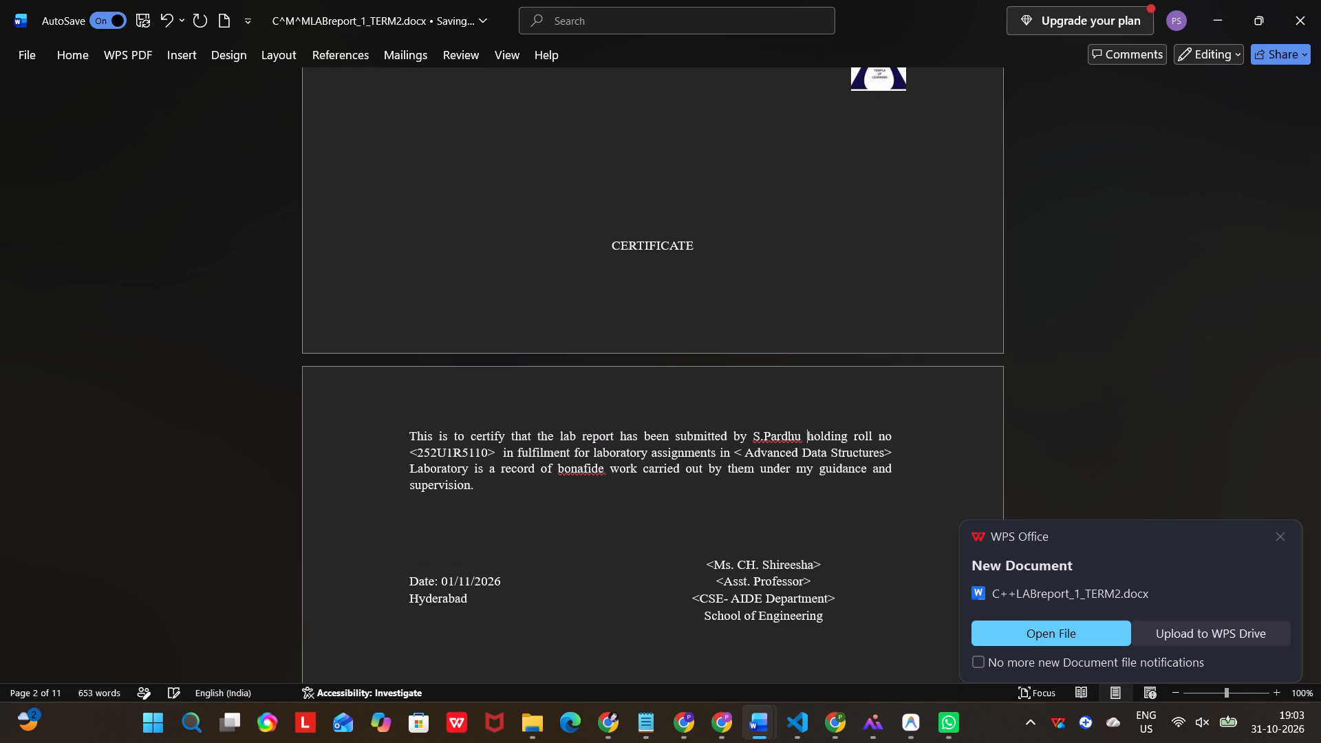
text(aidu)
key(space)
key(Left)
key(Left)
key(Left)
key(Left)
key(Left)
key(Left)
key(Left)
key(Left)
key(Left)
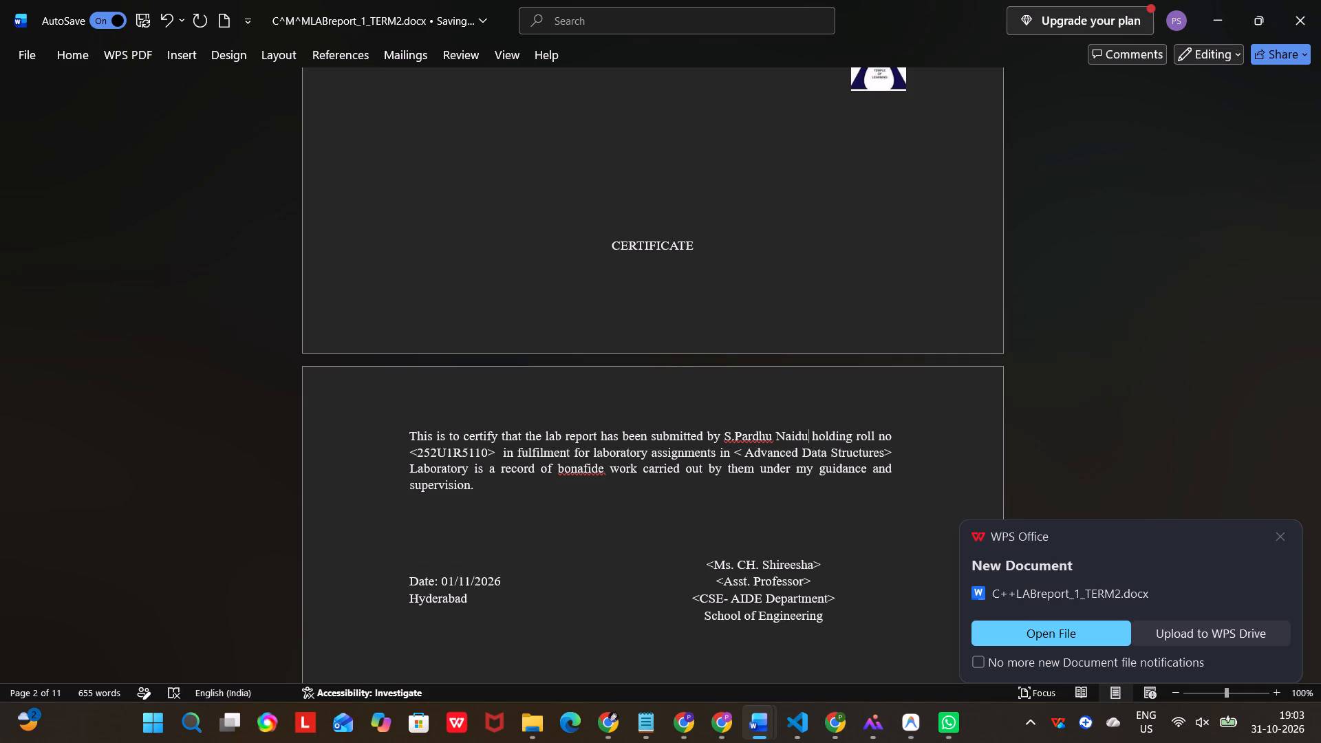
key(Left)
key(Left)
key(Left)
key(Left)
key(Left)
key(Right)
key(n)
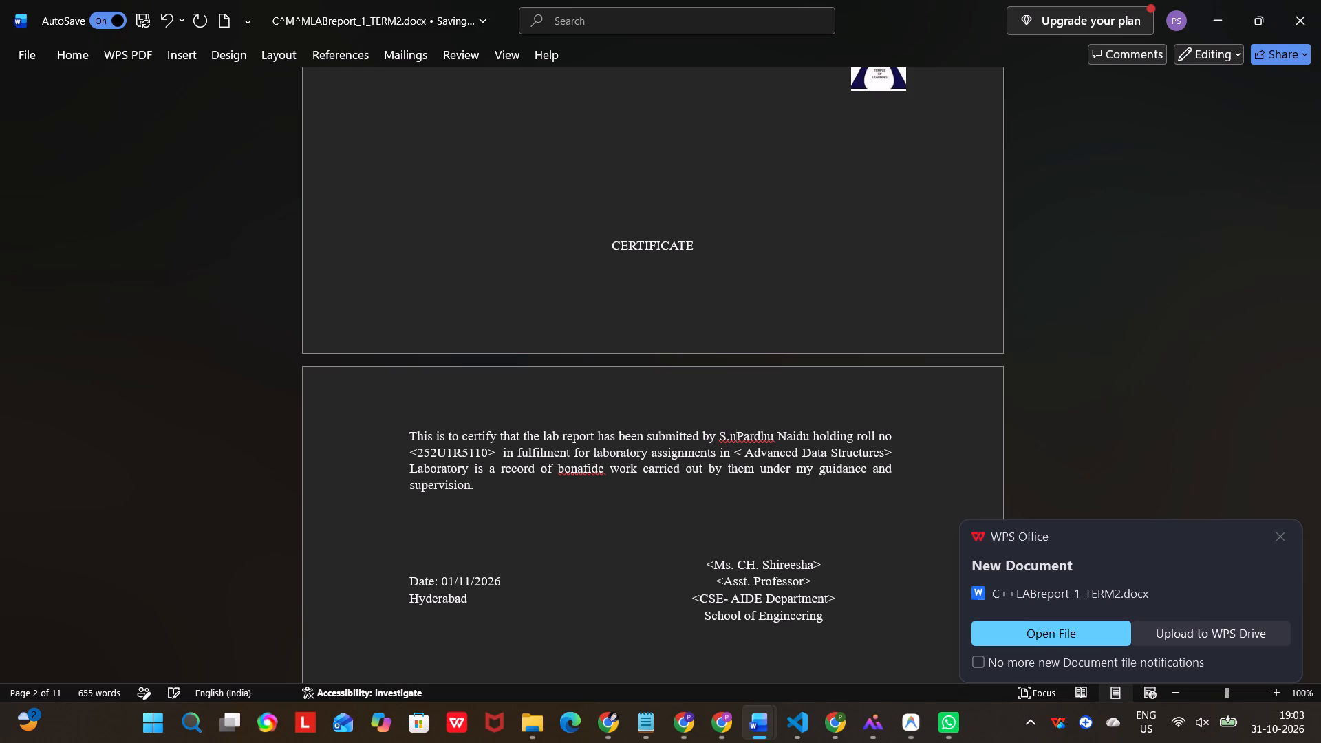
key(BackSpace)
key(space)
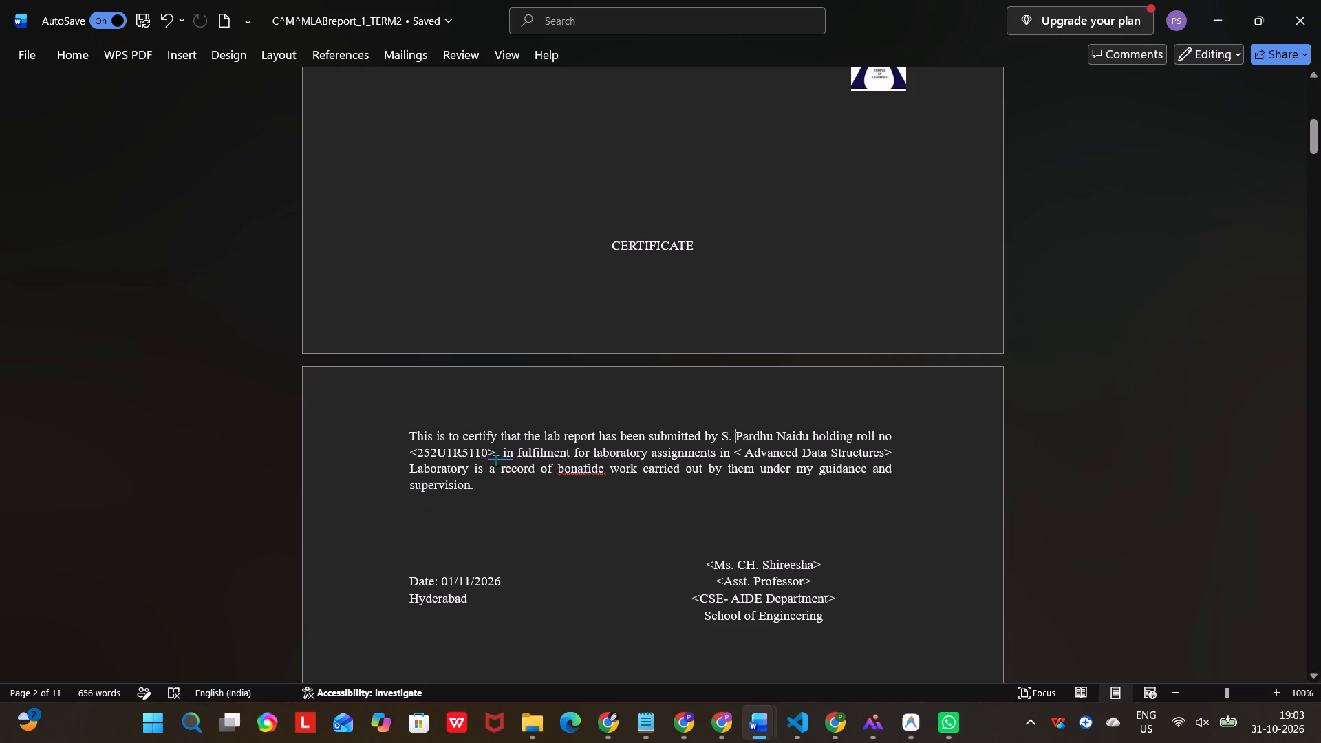
Change the last digits of the certificate's roll number to the new student's and remove the angle brackets around it.
click(496, 461)
click(496, 444)
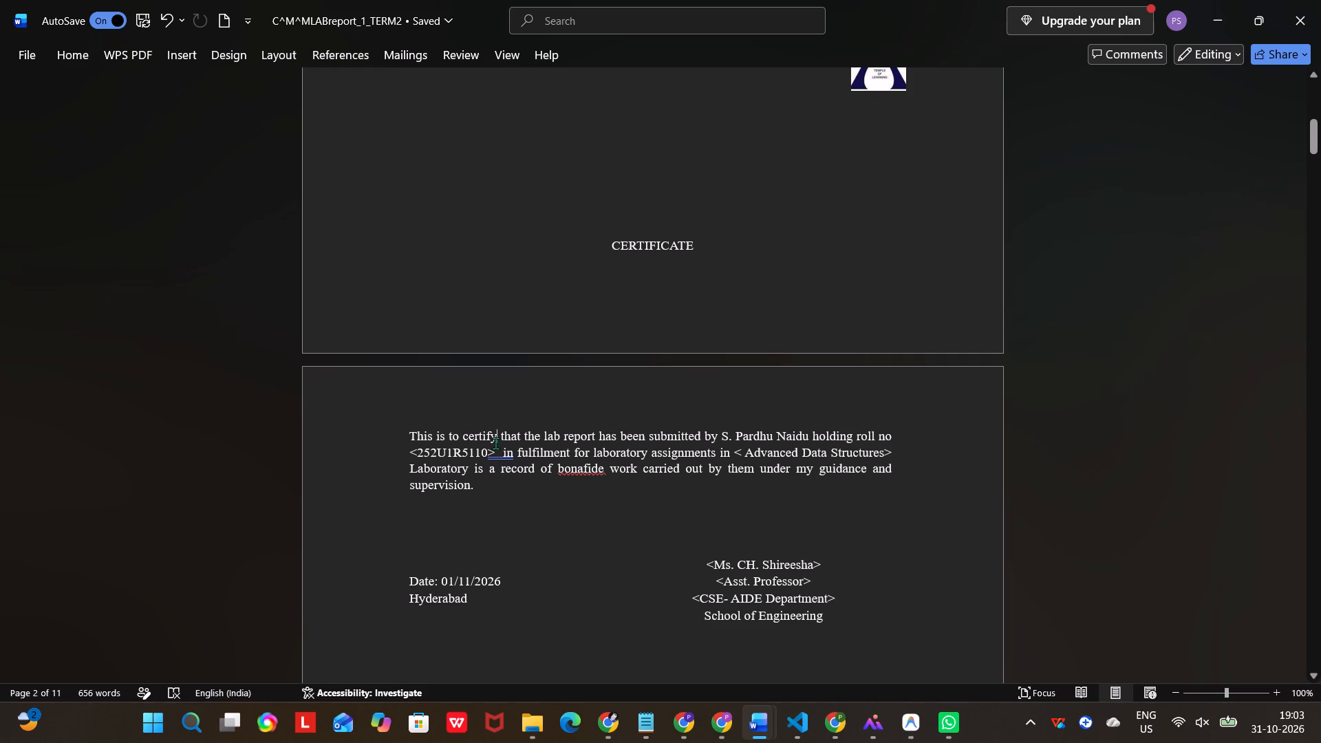
click(496, 449)
key(BackSpace)
key(BackSpace)
key(BackSpace)
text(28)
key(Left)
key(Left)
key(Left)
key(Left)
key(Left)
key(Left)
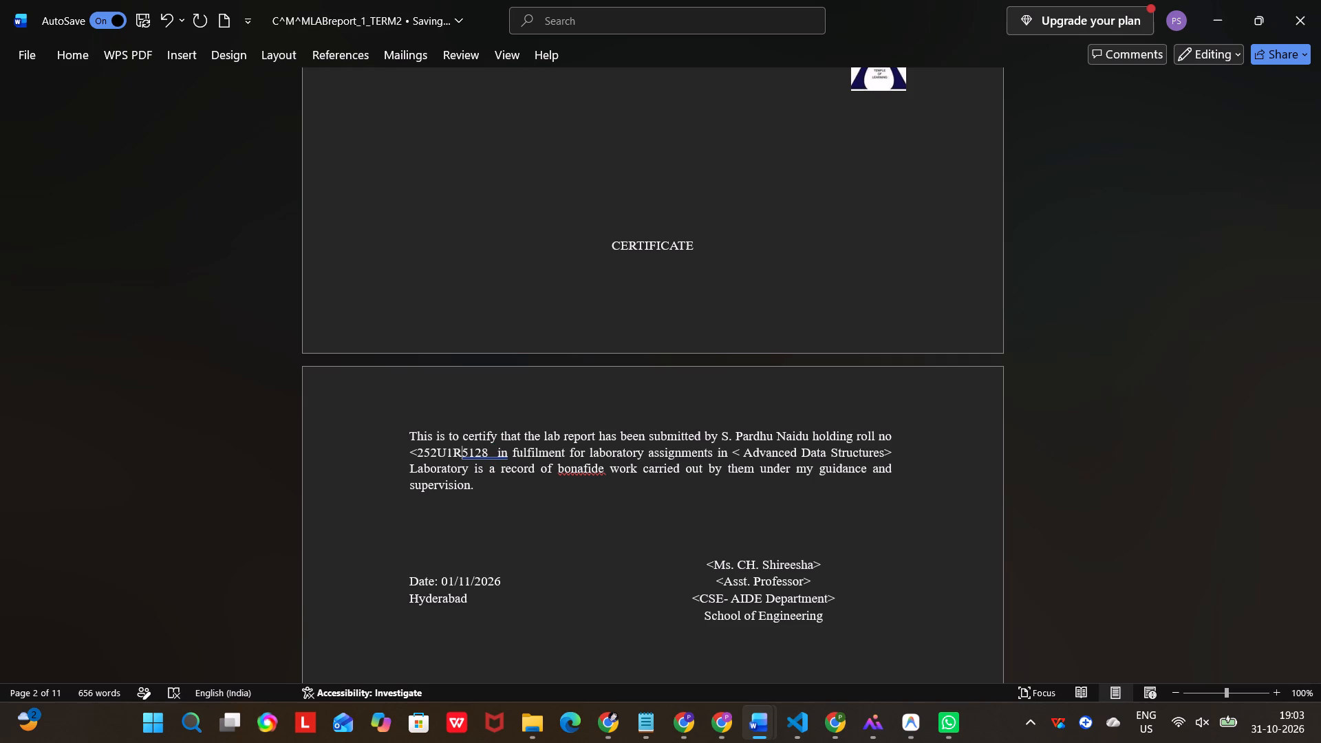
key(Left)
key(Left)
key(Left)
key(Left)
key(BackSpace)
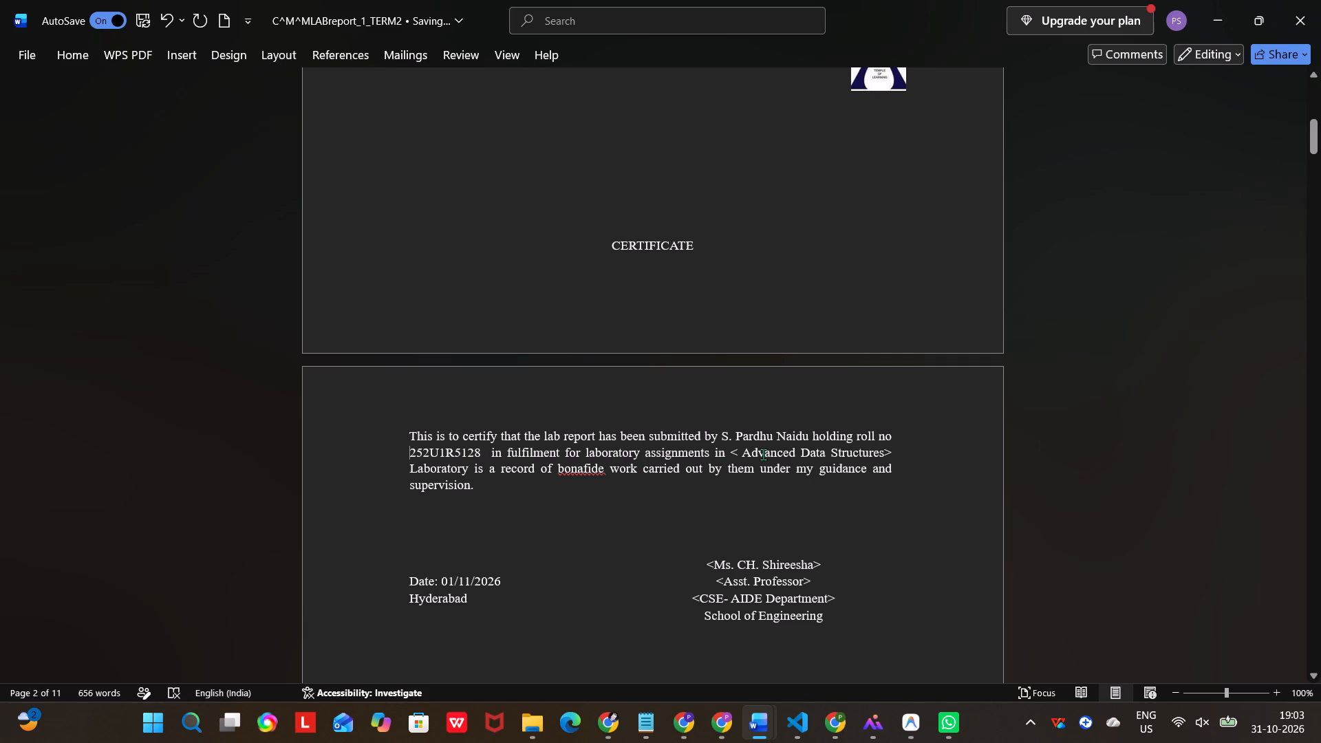
Remove the angle brackets around Advanced Data Structures in the certificate paragraph, keeping a space before Laboratory.
click(738, 455)
key(BackSpace)
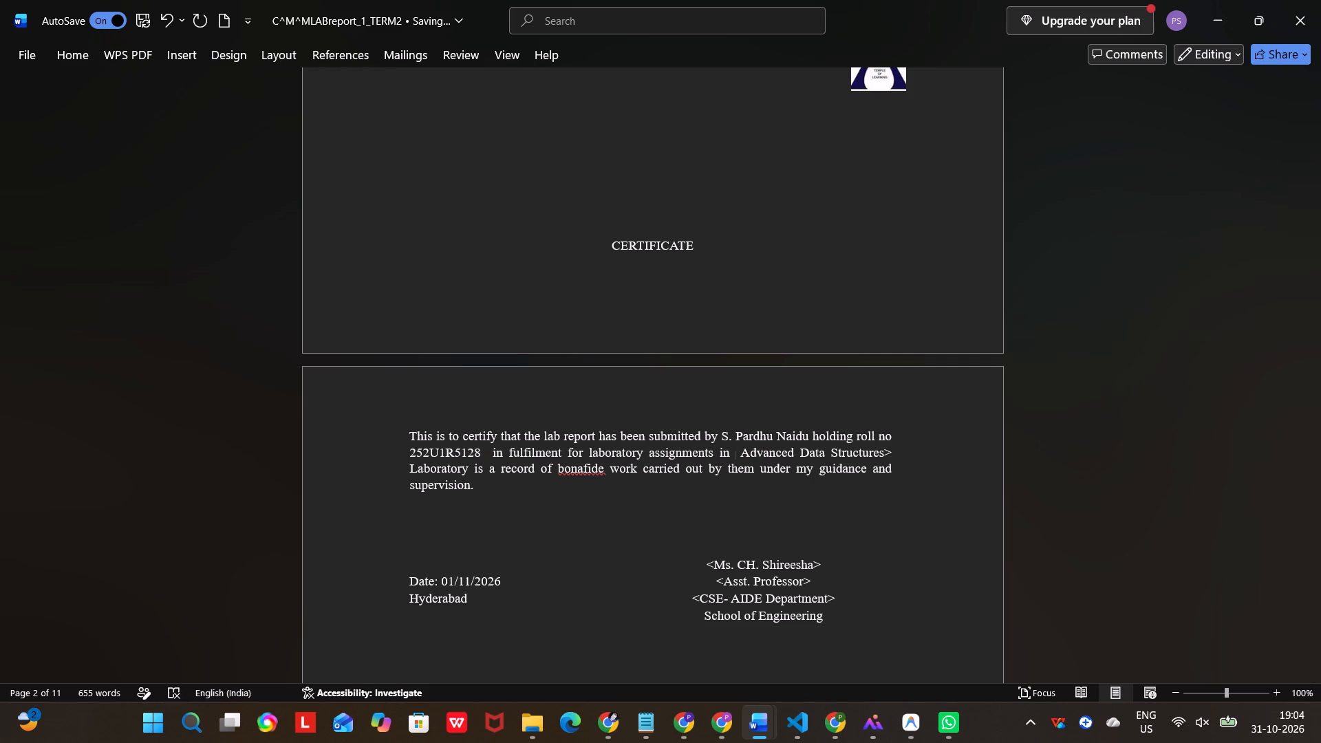
click(907, 451)
key(BackSpace)
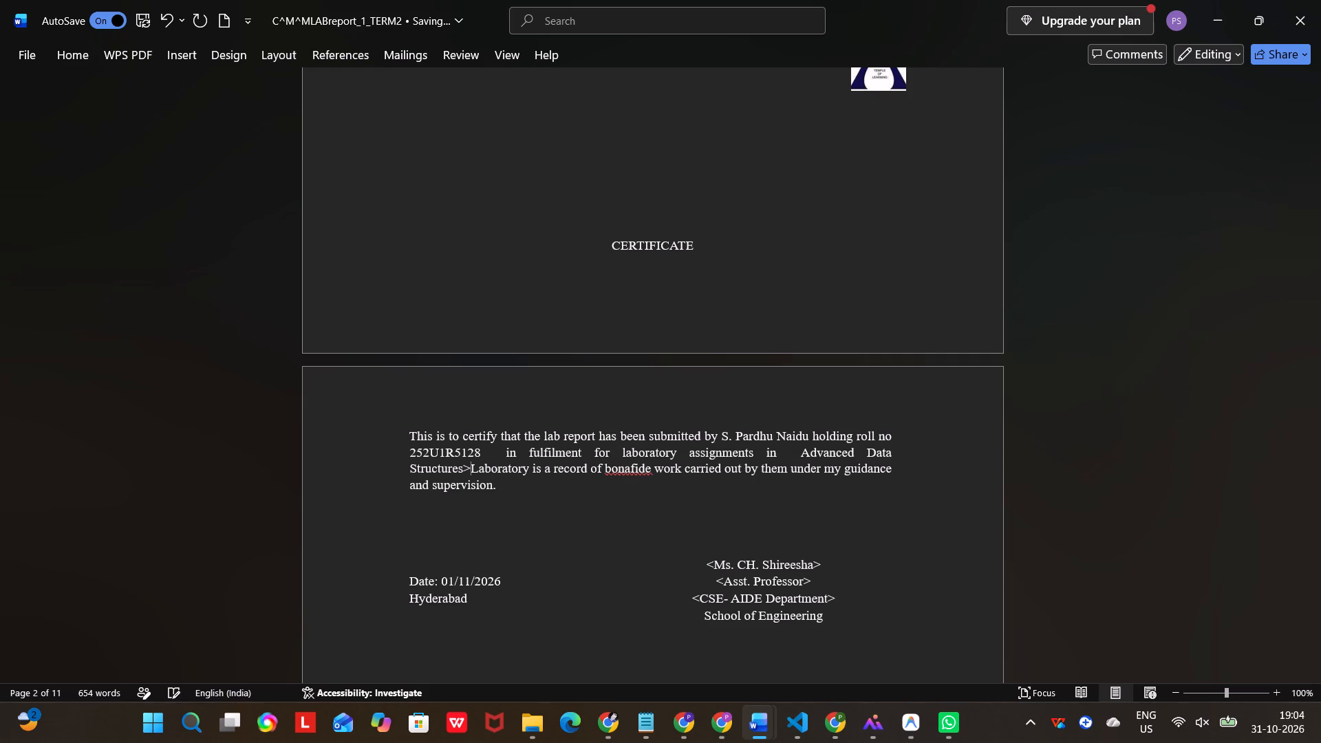
key(BackSpace)
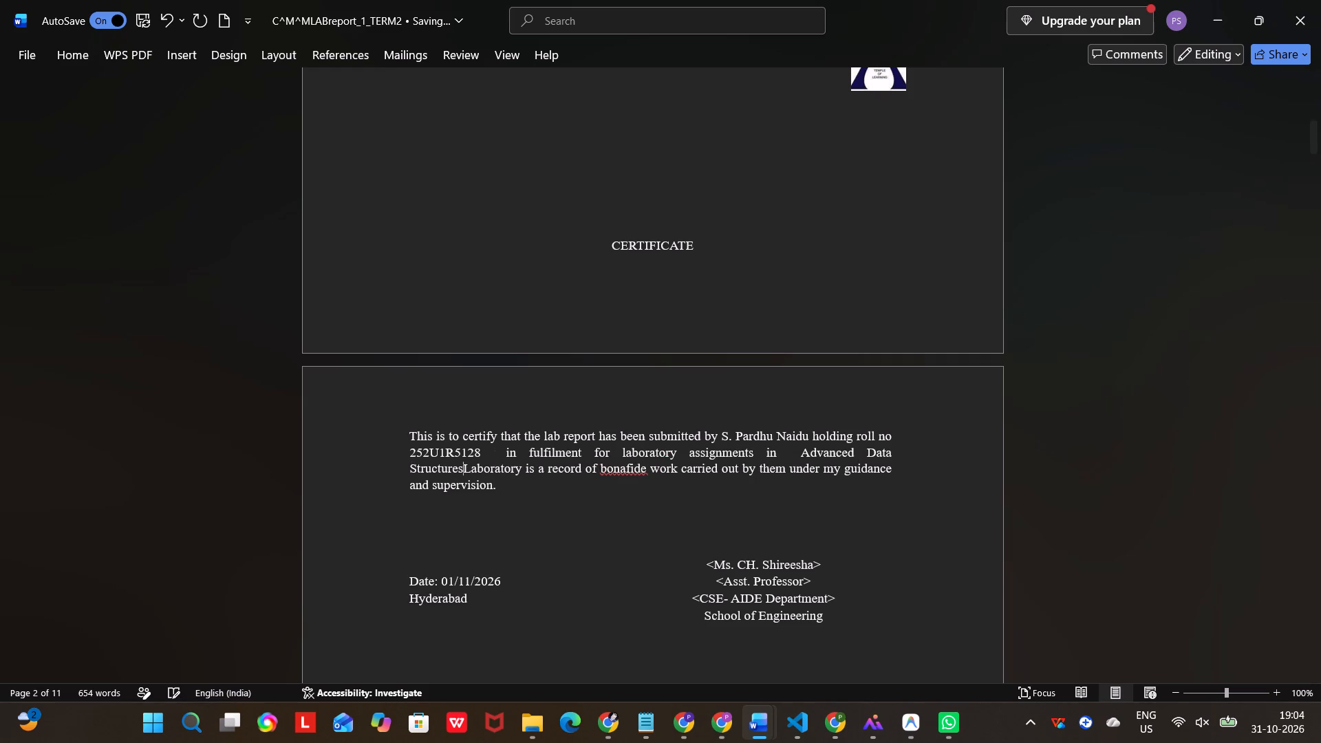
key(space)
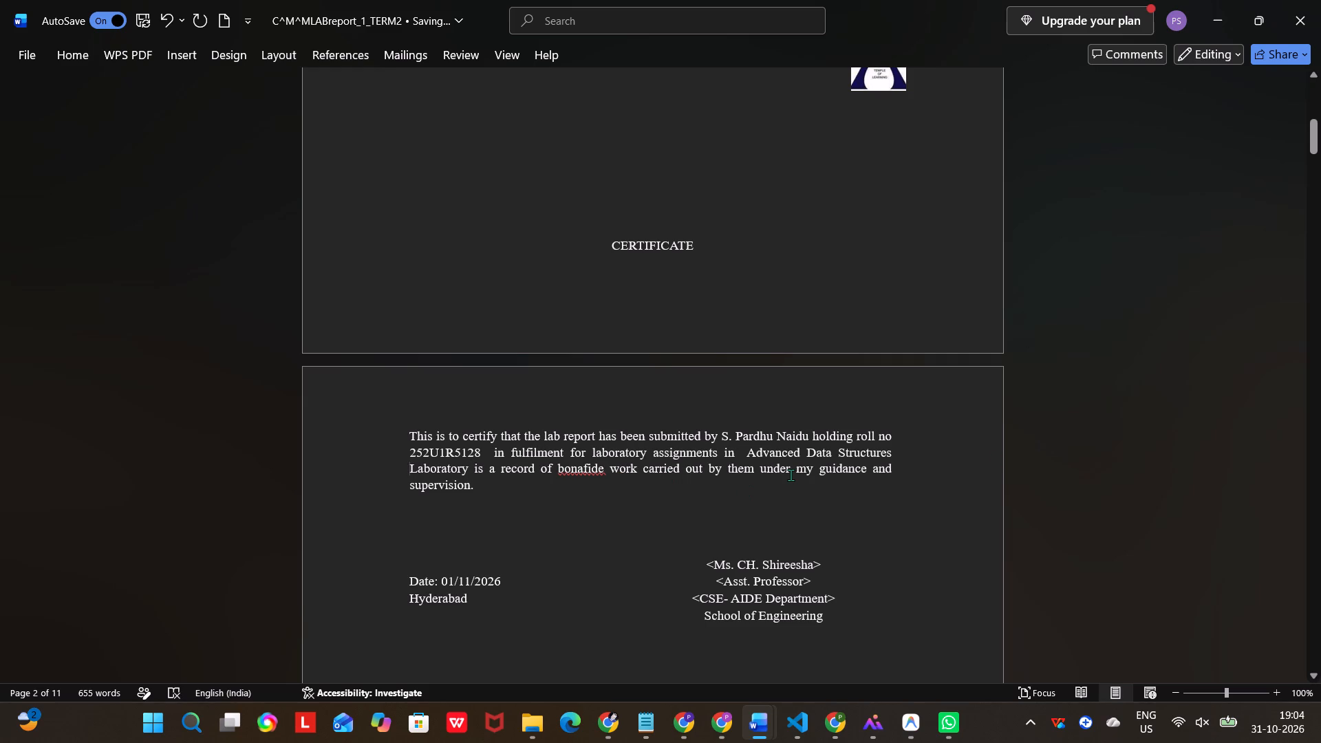
Remove the angle brackets around the supervisor's name in the certificate's signature block.
click(822, 568)
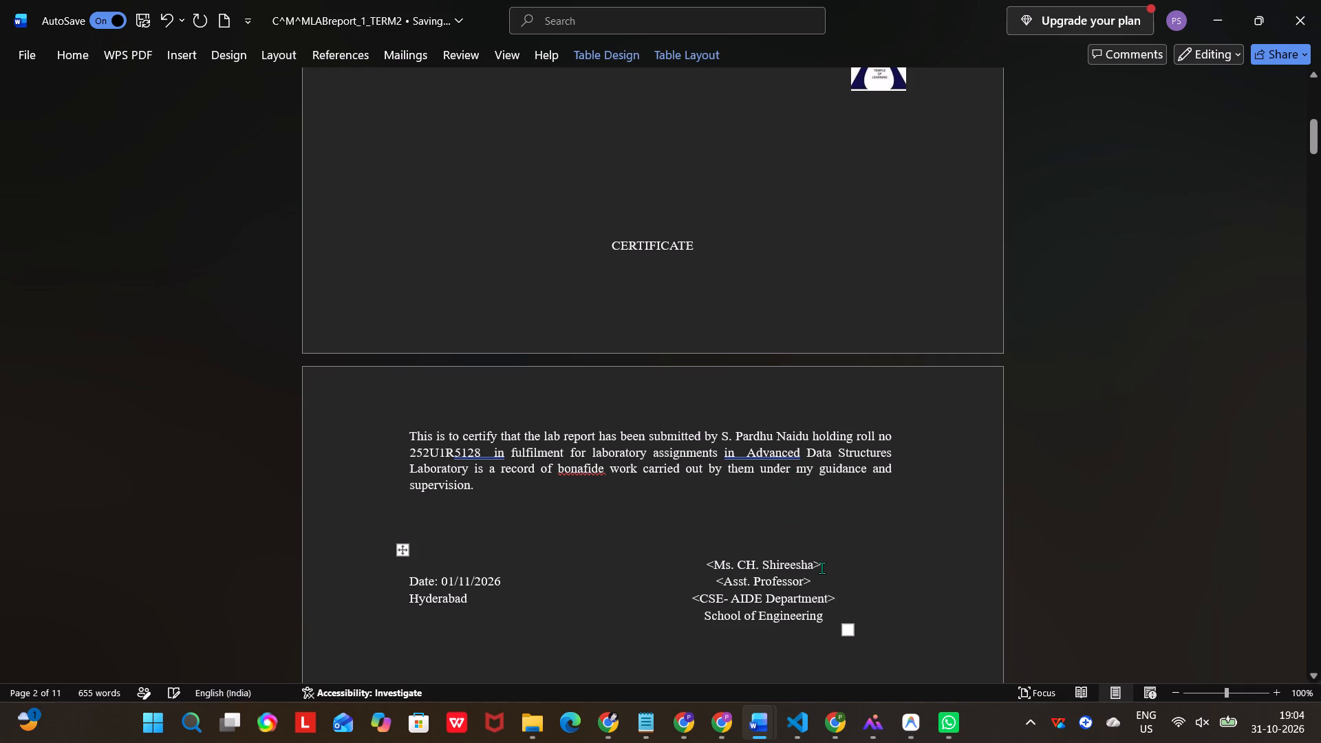
key(BackSpace)
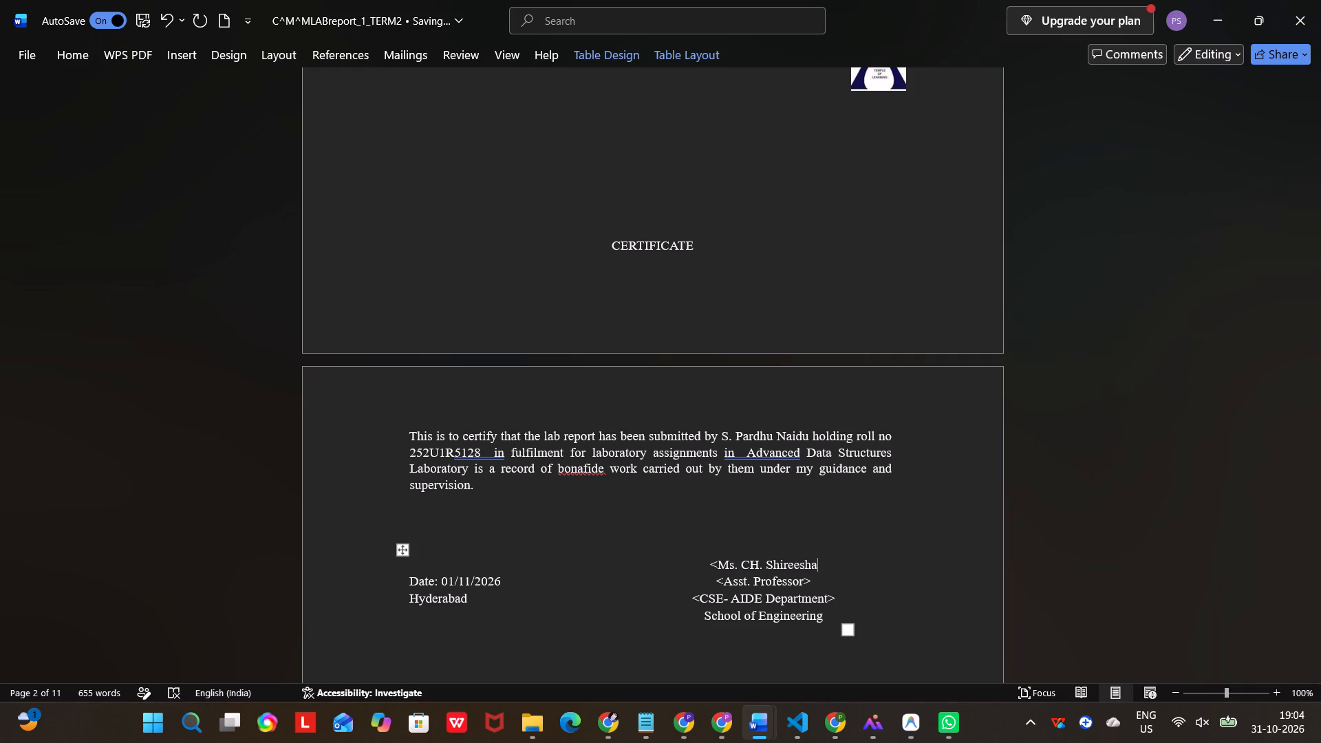
key(Left)
key(Left)
key(Left)
key(Left)
key(Left)
key(Left)
key(Left)
key(Left)
key(Left)
key(Left)
key(Left)
key(Left)
key(Left)
key(Left)
key(Left)
key(Left)
key(Left)
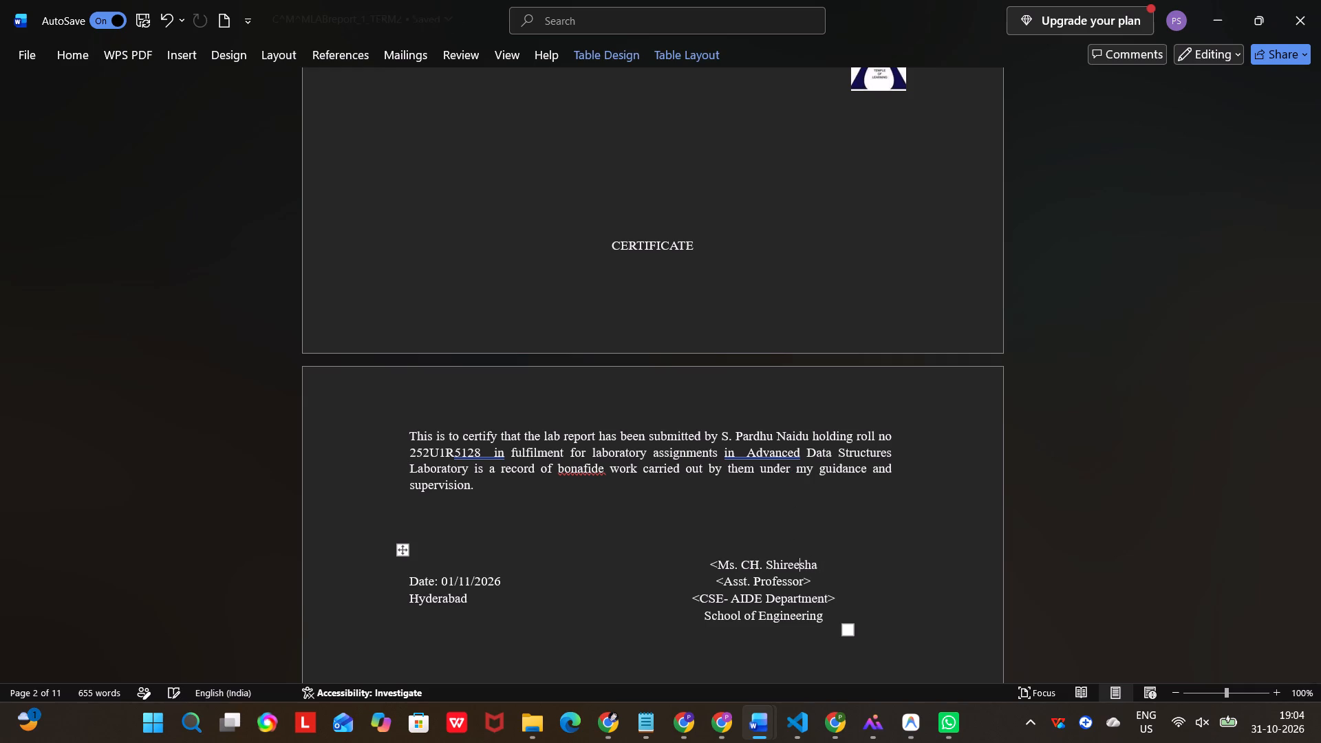
key(Left)
key(Right)
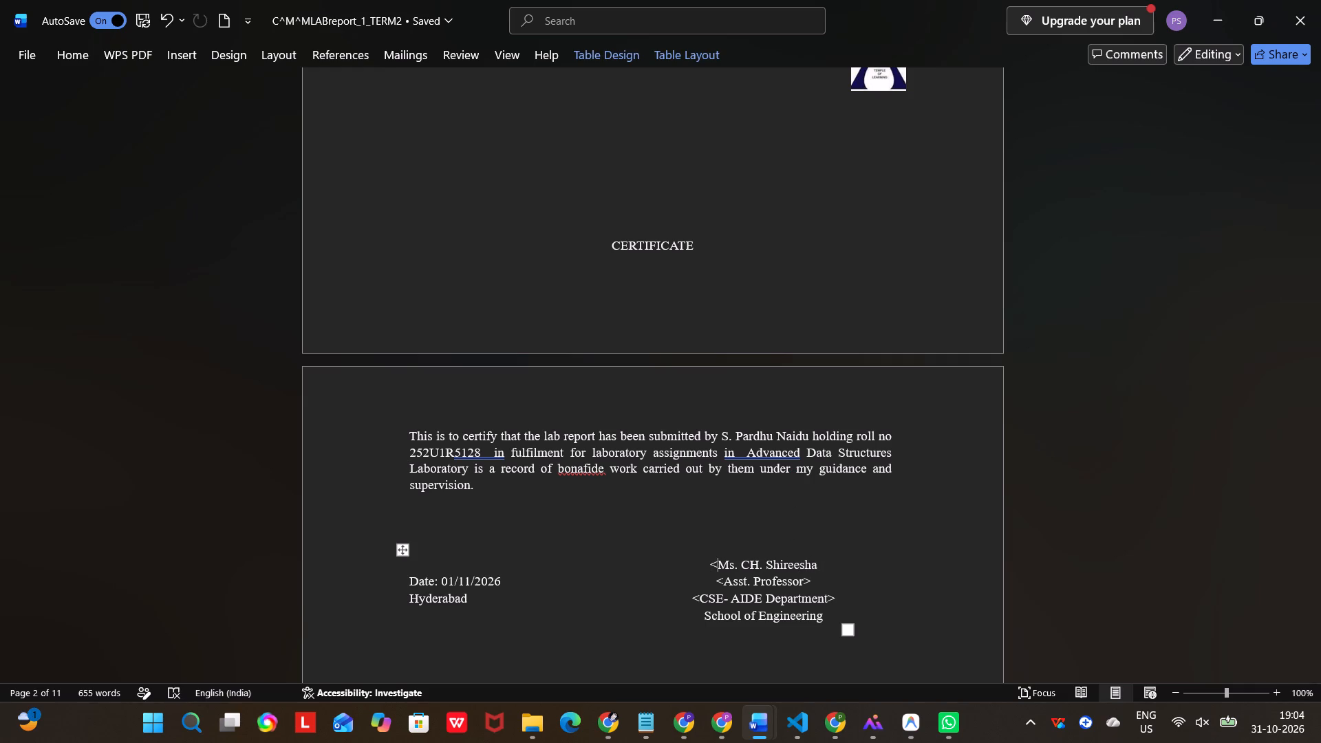
key(BackSpace)
Remove the angle brackets around Asst. Professor in the signature block.
key(Down)
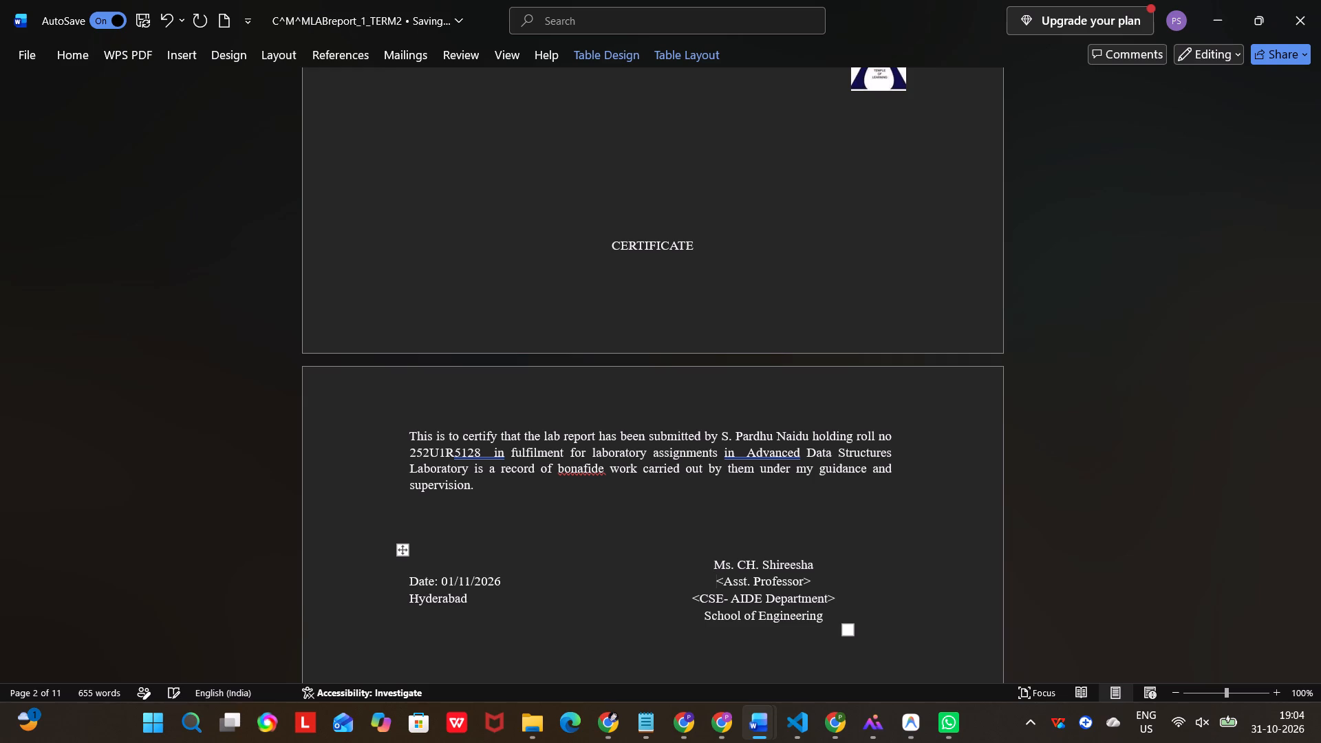
key(Right)
key(BackSpace)
key(Right)
key(Right)
key(Right)
key(Right)
key(Right)
key(Right)
key(Right)
key(Right)
key(Right)
key(Right)
key(Right)
key(Right)
key(Right)
key(Right)
key(Right)
key(Right)
key(Right)
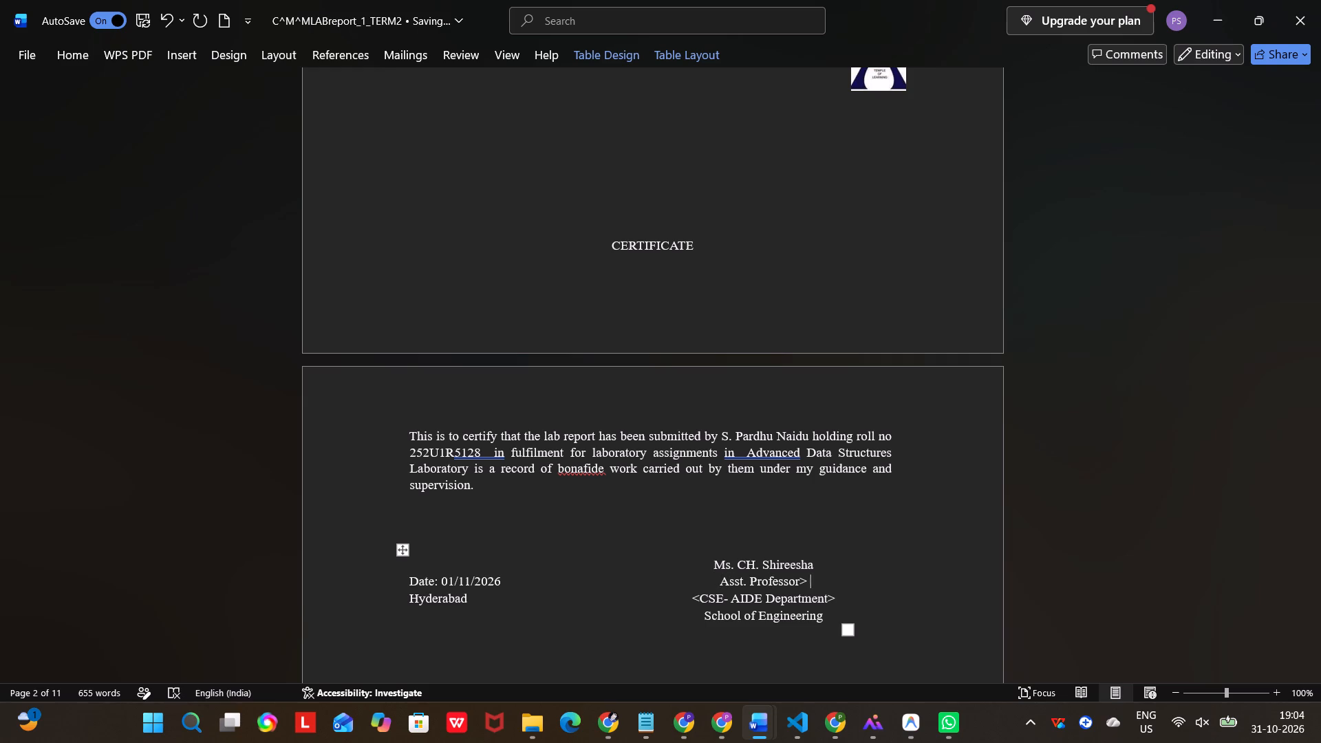
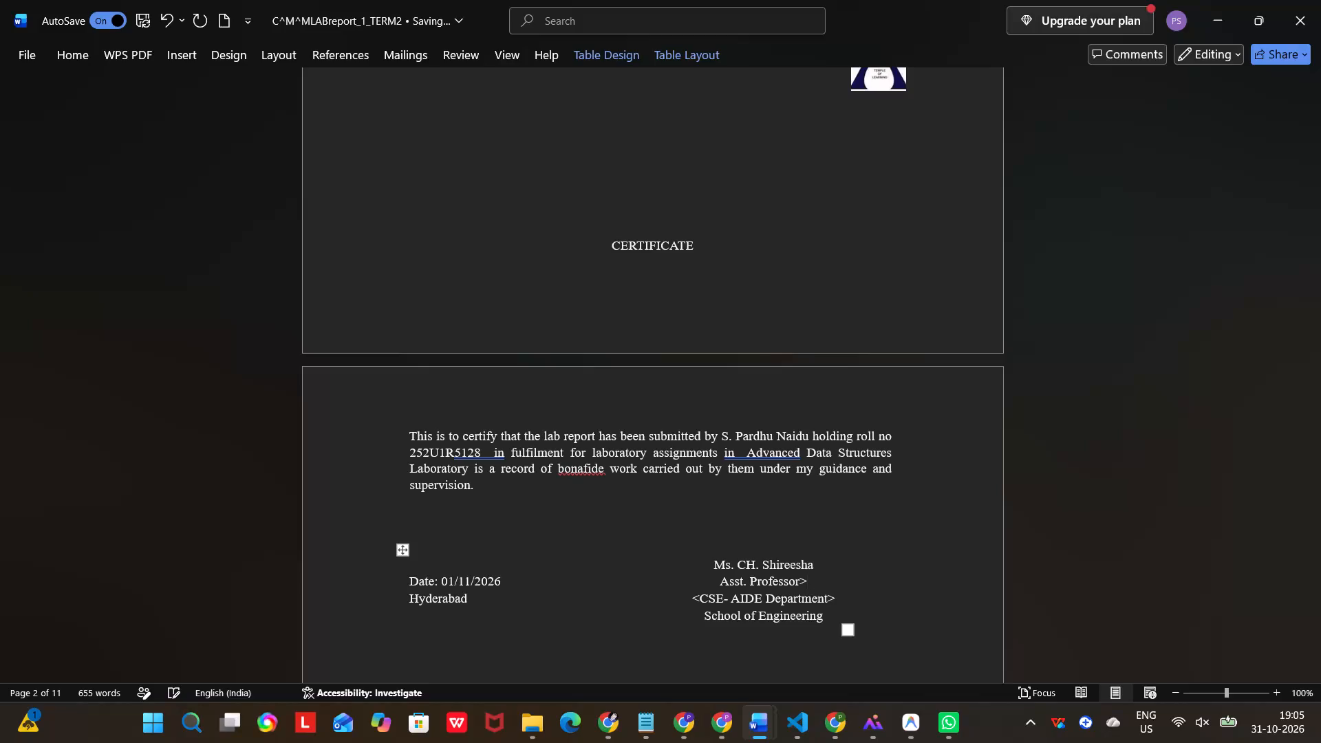
Remove the closing angle bracket after Asst. Professor in the certificate's signature block.
key(BackSpace)
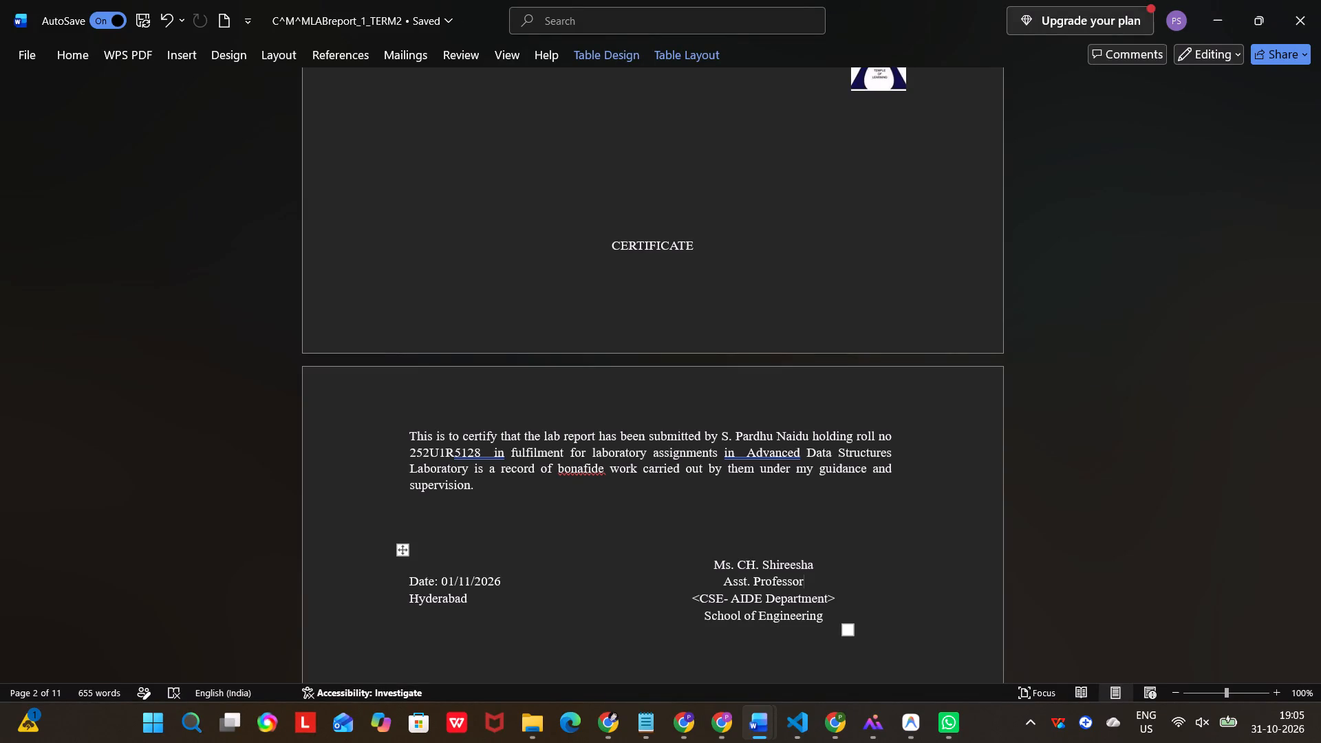
Remove the angle brackets around CSE- AIDE Department in the signature block, putting a space before the text.
click(839, 602)
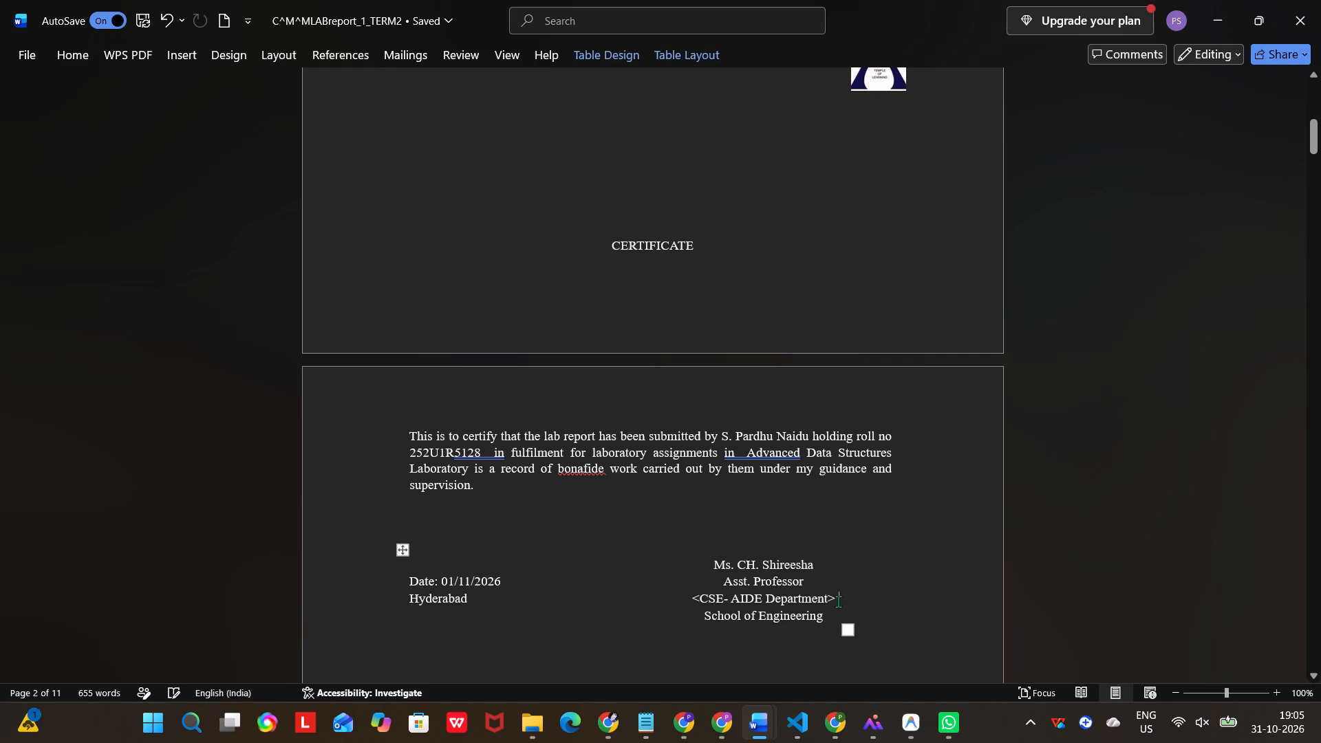
key(BackSpace)
key(BackSpace)
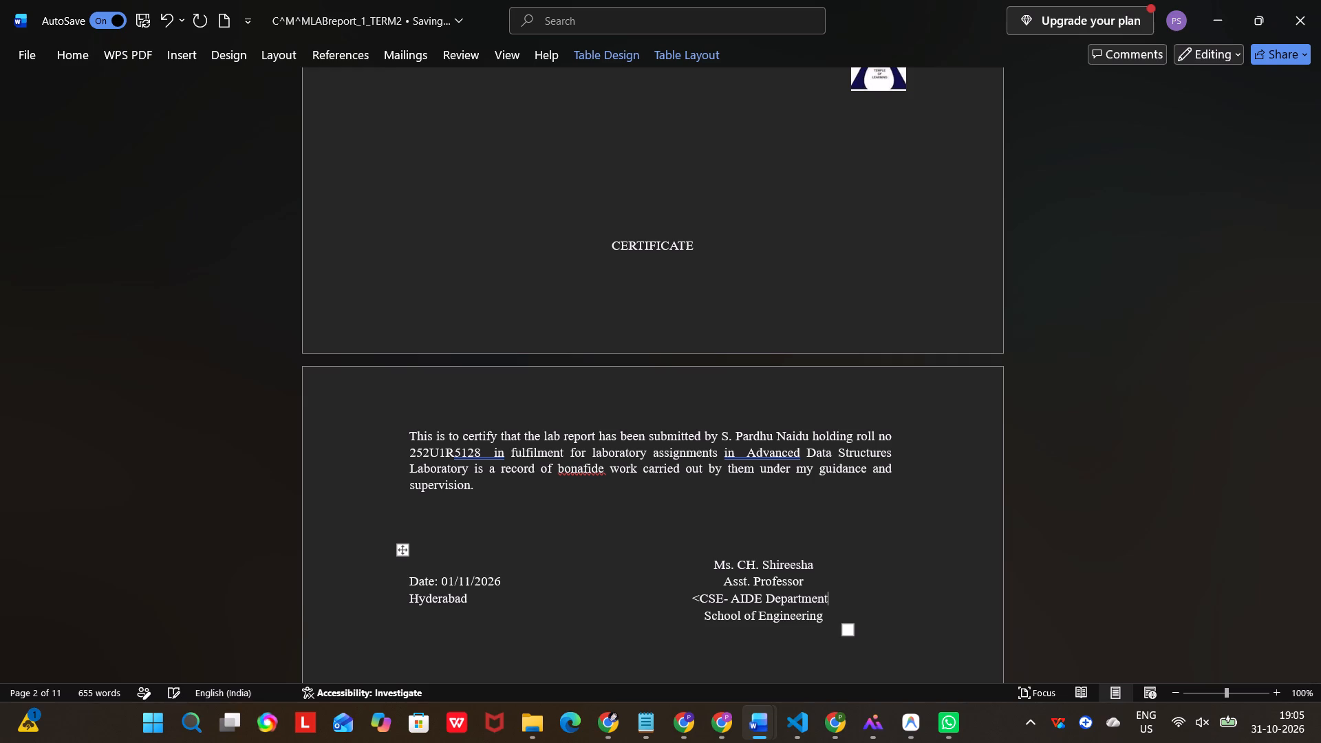
key(Left)
key(Left)
key(Left)
key(Left)
key(Left)
key(Left)
key(Left)
key(Left)
key(Left)
key(Left)
key(Left)
key(Left)
key(Left)
key(Left)
key(Left)
key(Left)
key(Left)
key(Left)
key(Left)
key(Left)
key(BackSpace)
key(space)
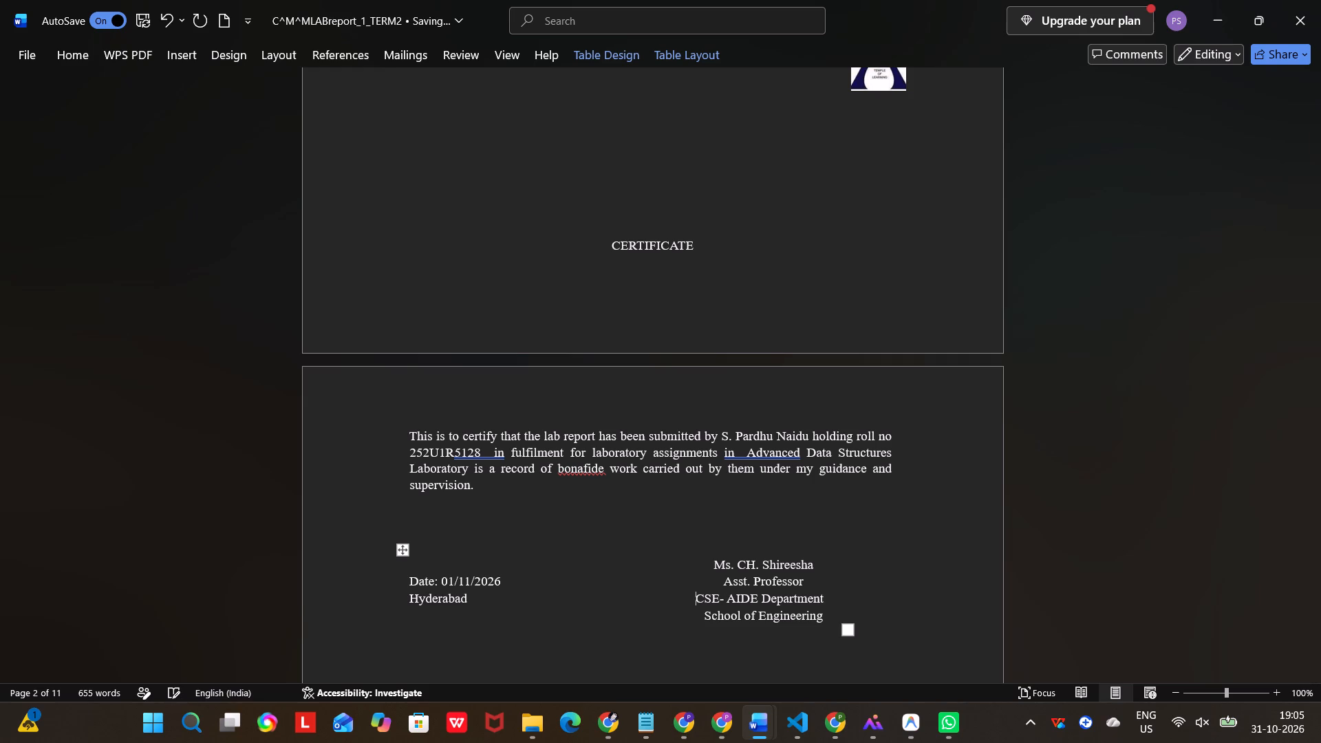
Insert a blank line above the CERTIFICATE heading to push it onto the second page with its paragraph.
scroll(778, 615, down, 2)
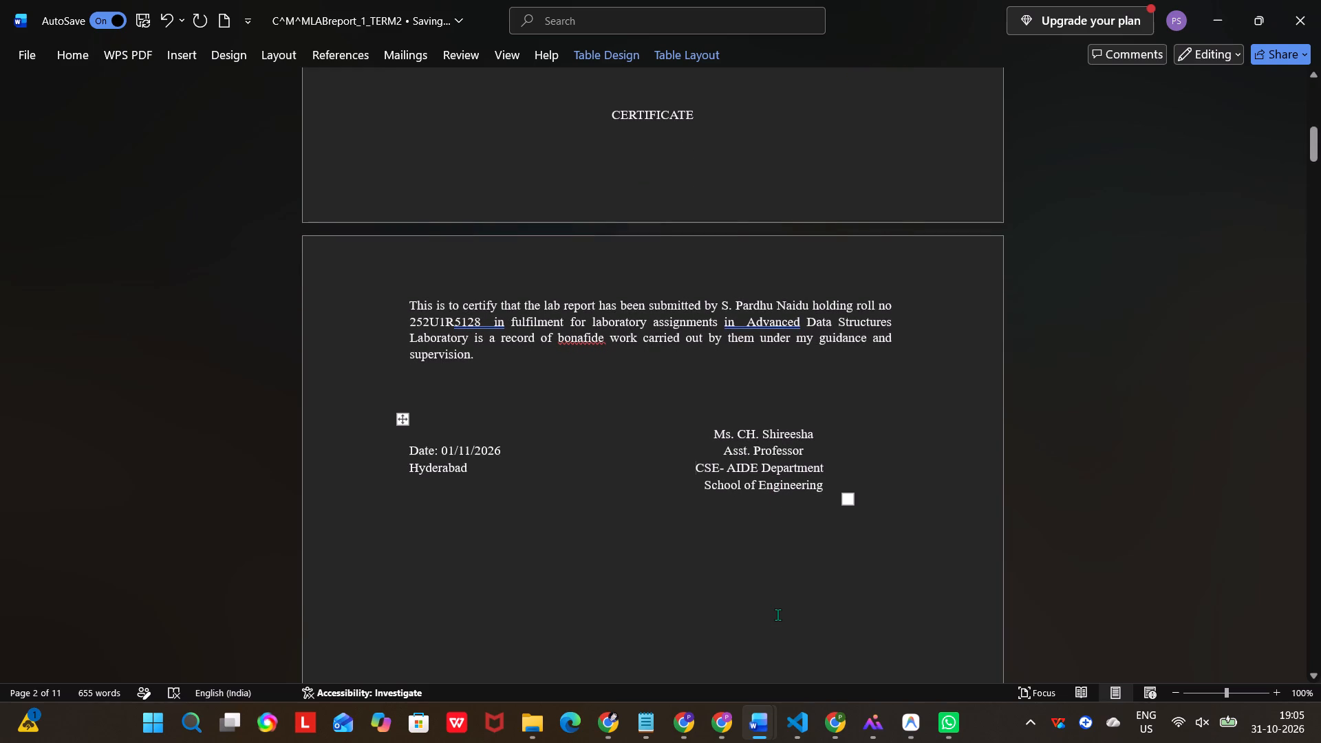
scroll(778, 615, down, 1)
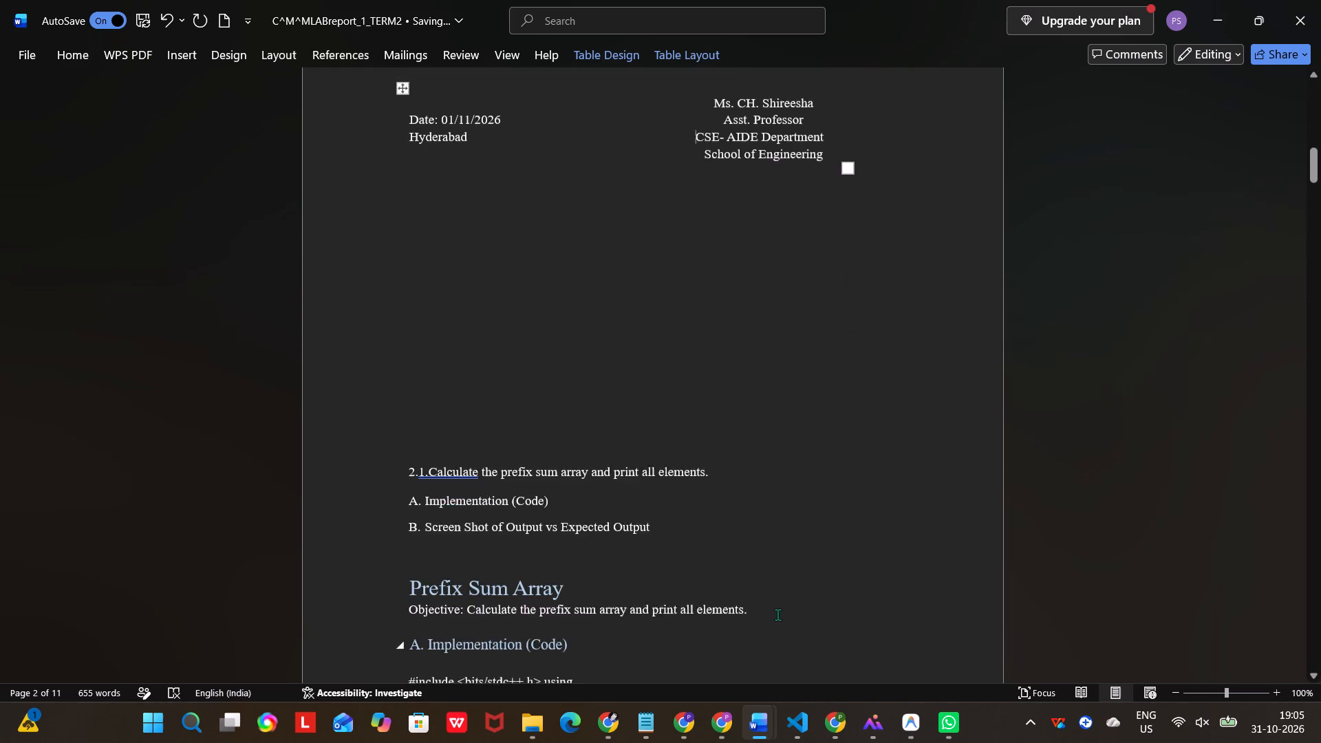
scroll(778, 615, up, 2)
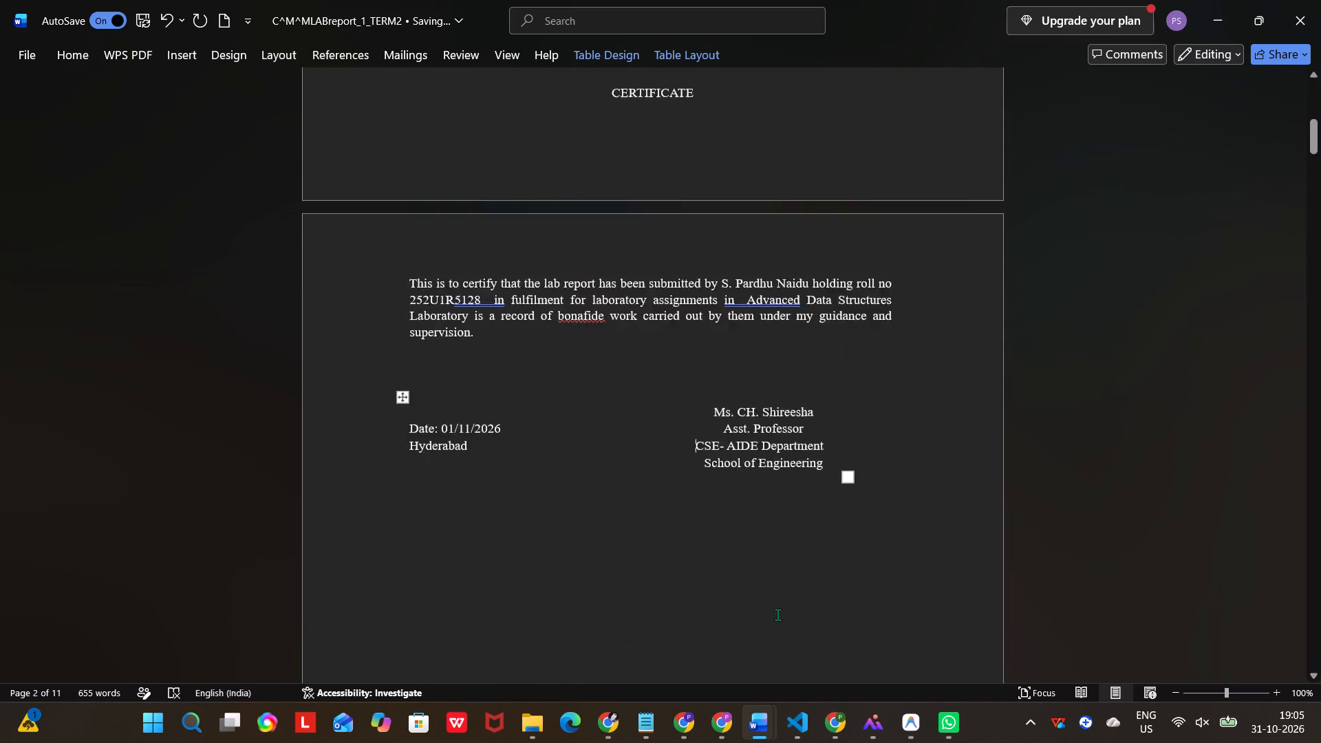
scroll(778, 615, up, 1)
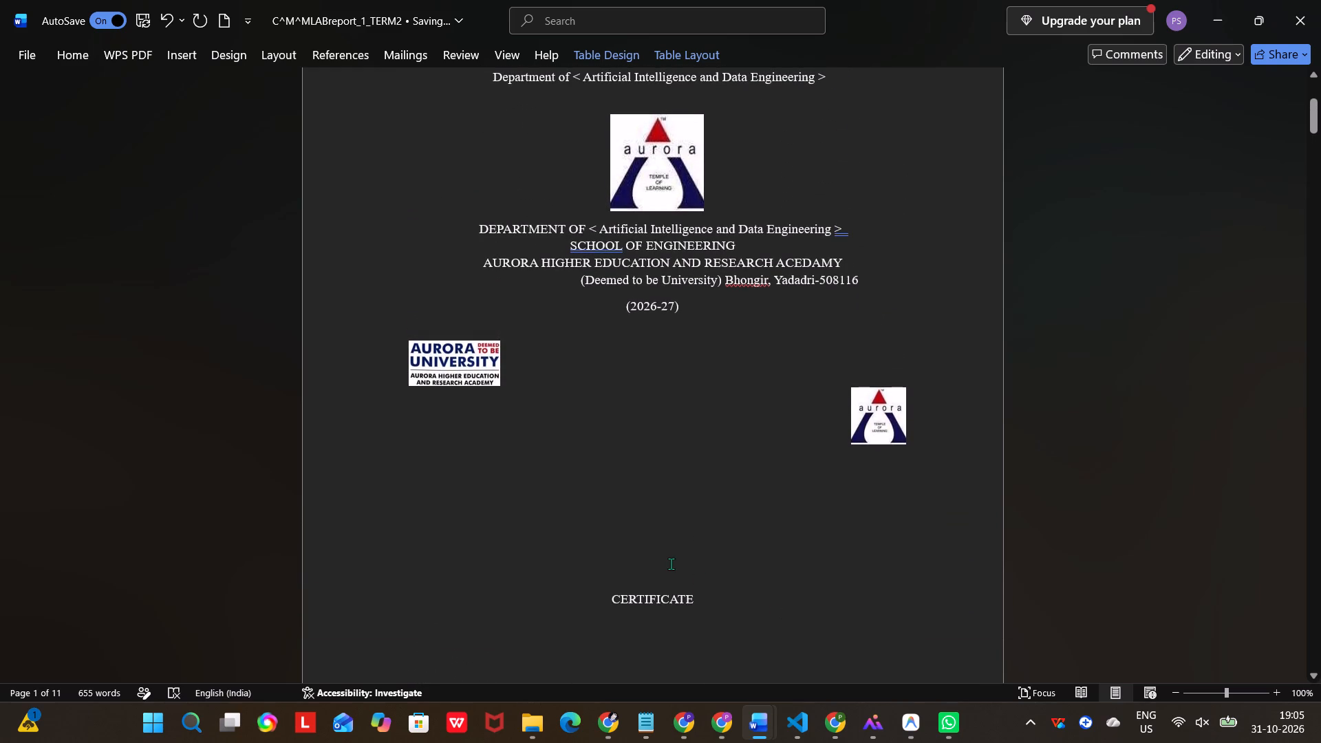
click(672, 564)
key(Return)
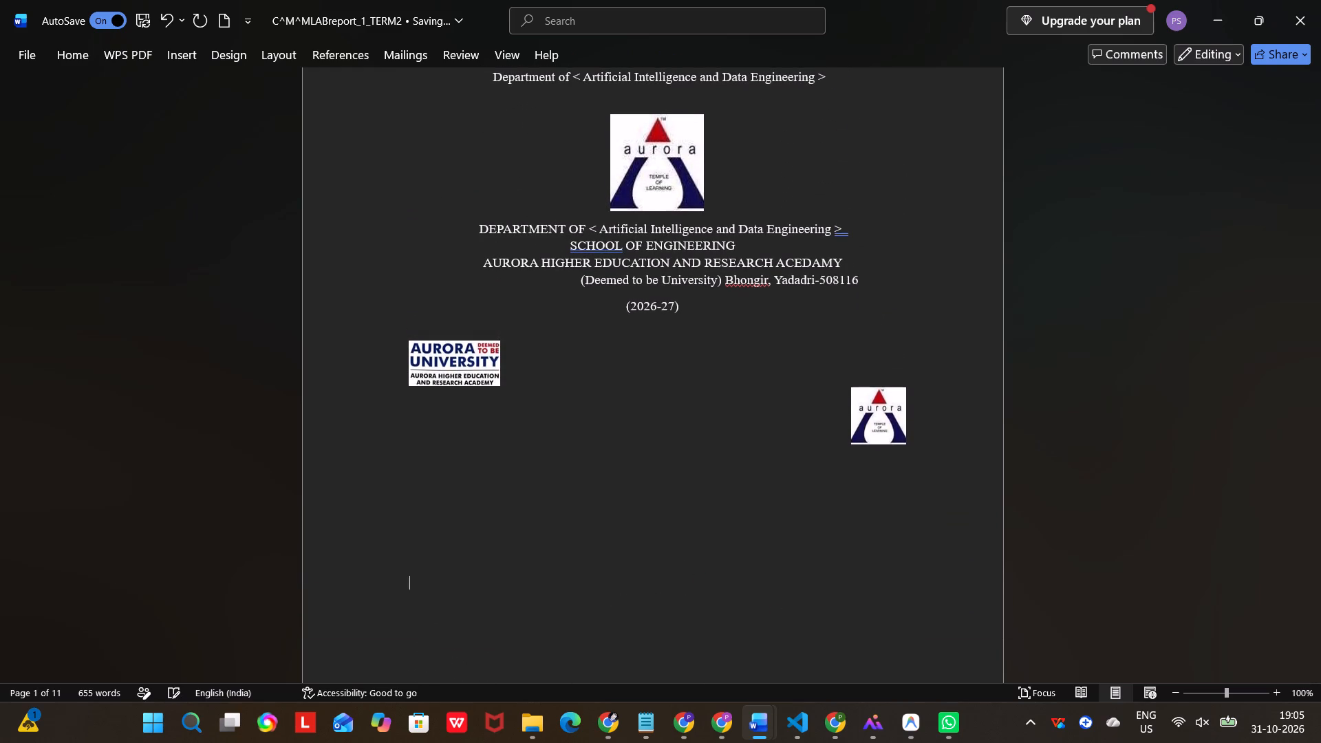
Copy the Aurora University logo from the first page onto the line above the CERTIFICATE heading.
scroll(672, 564, up, 1)
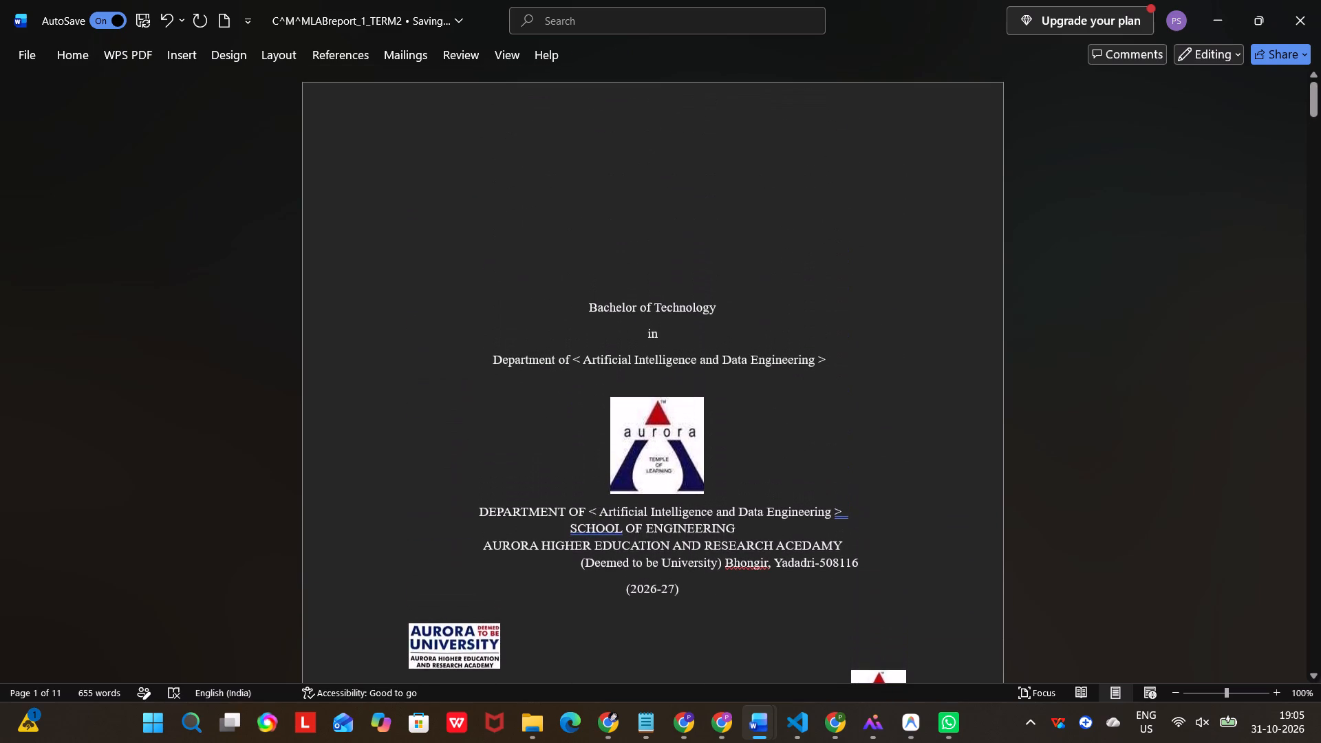
scroll(672, 564, up, 1)
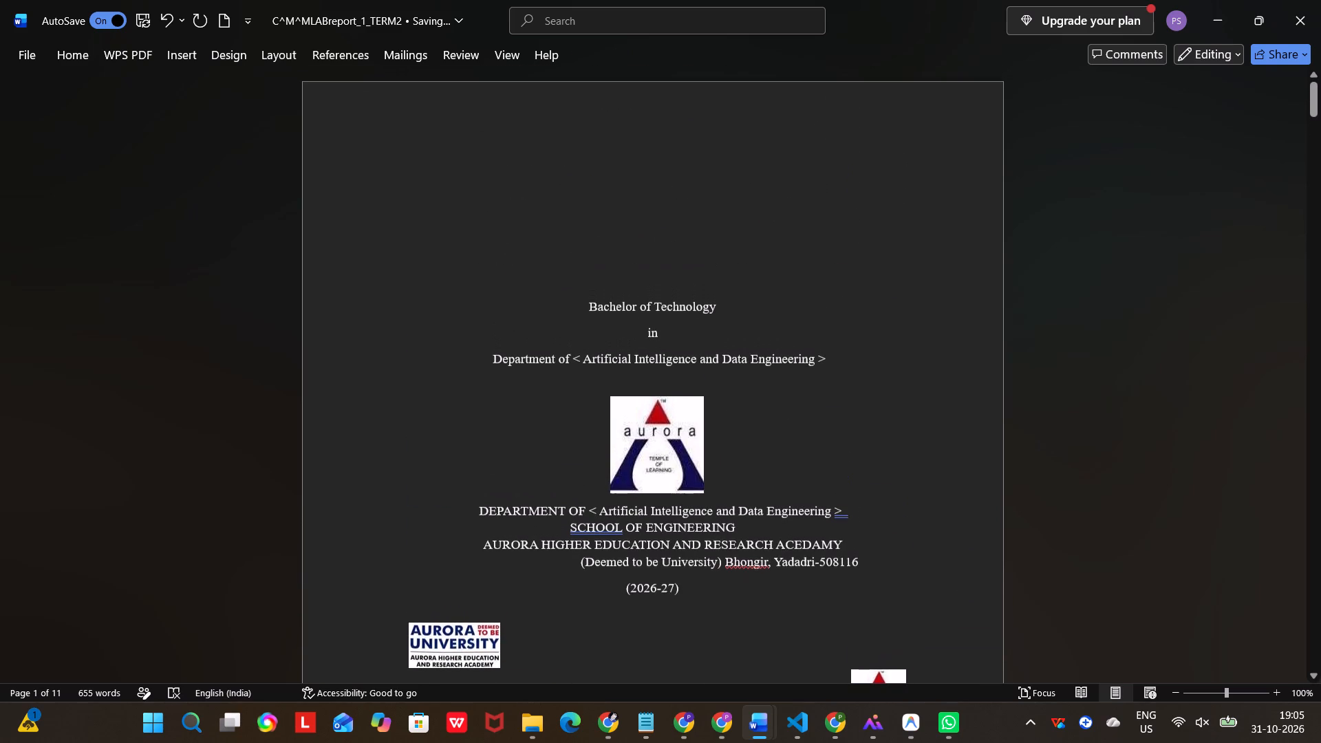
scroll(672, 564, down, 1)
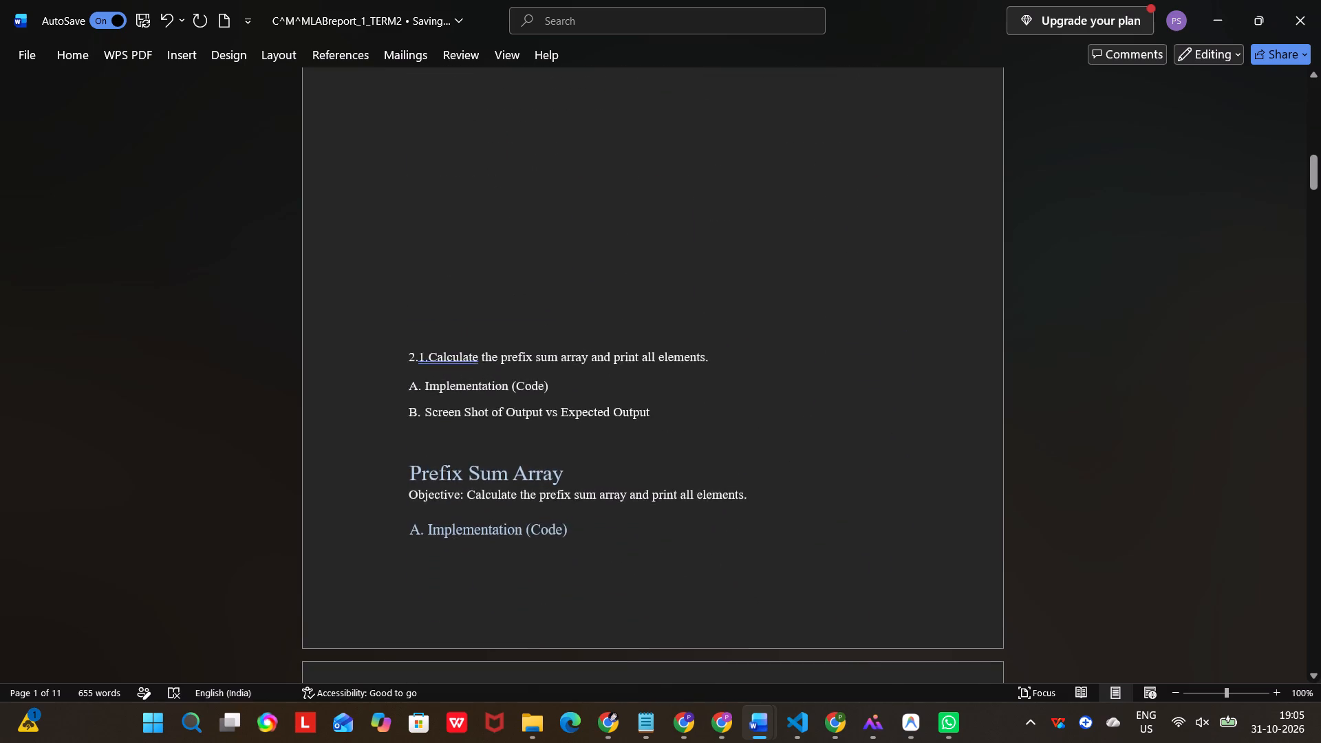
scroll(672, 564, up, 2)
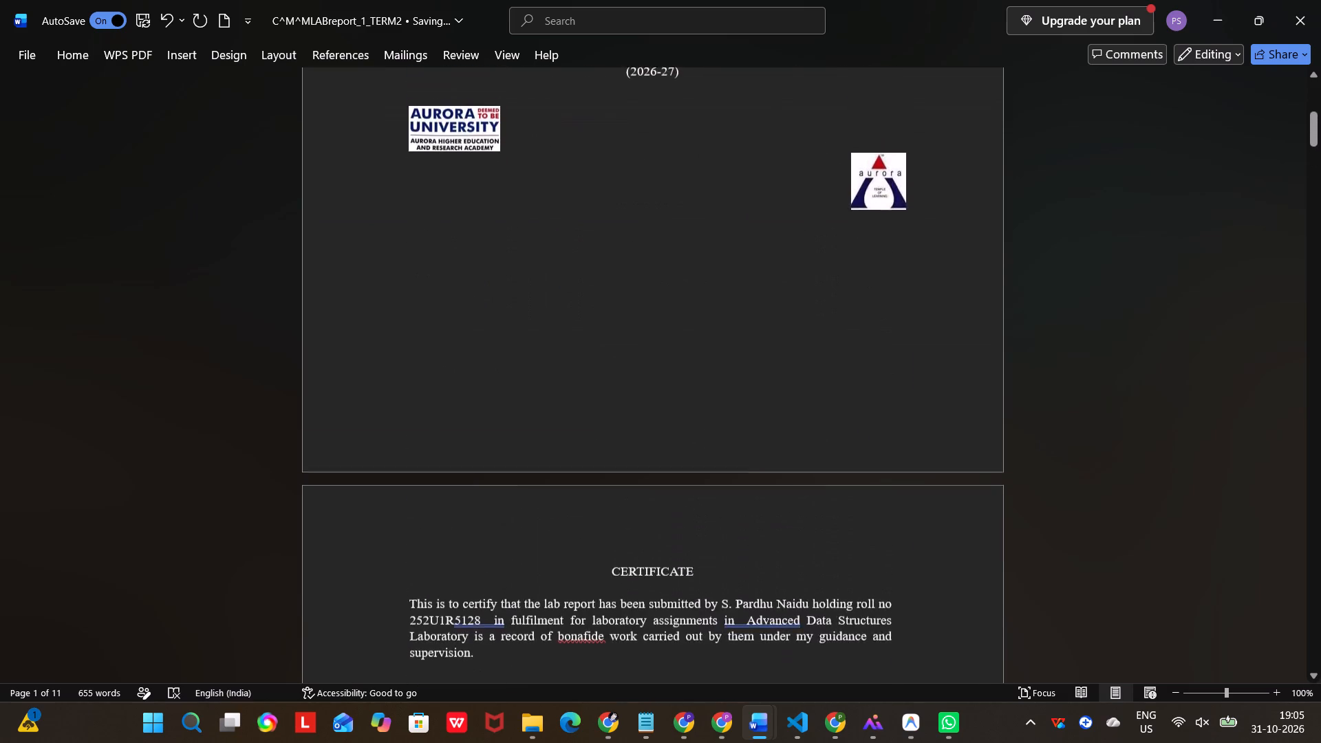
scroll(672, 564, up, 1)
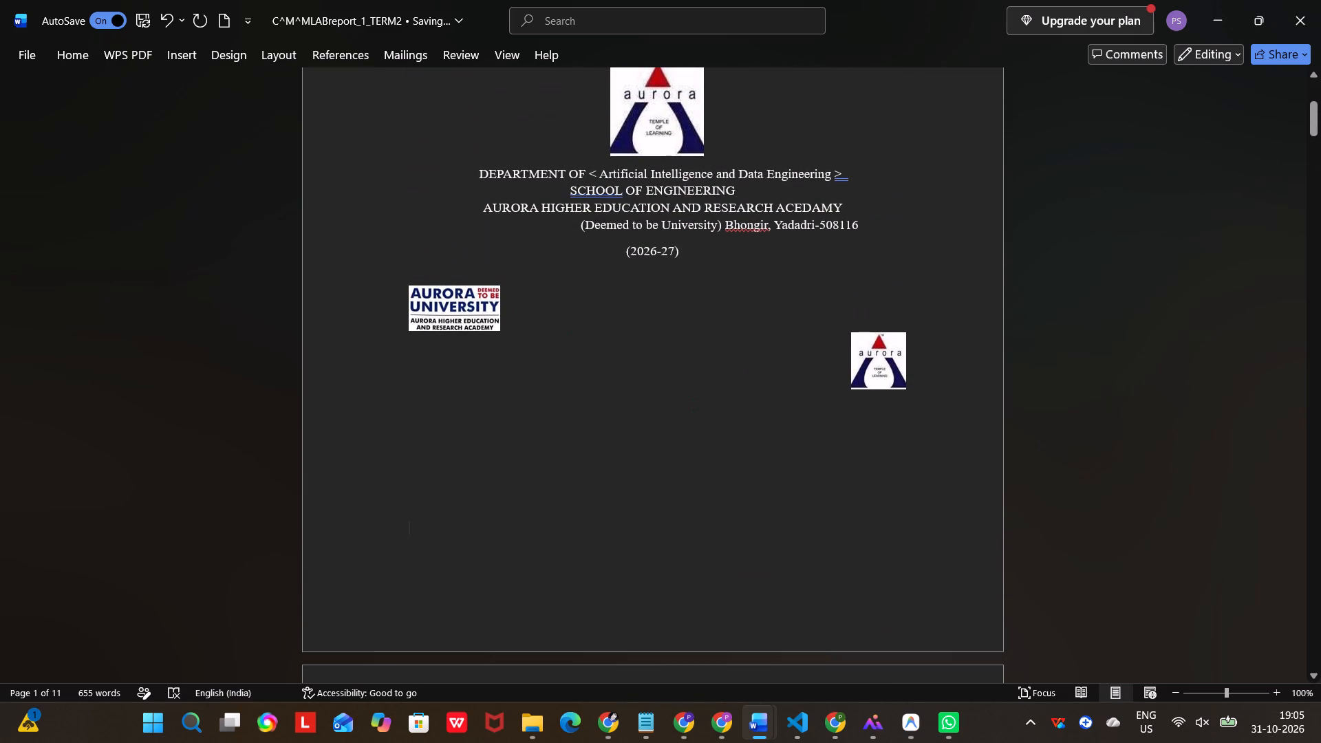
click(457, 314)
key(ctrl+c)
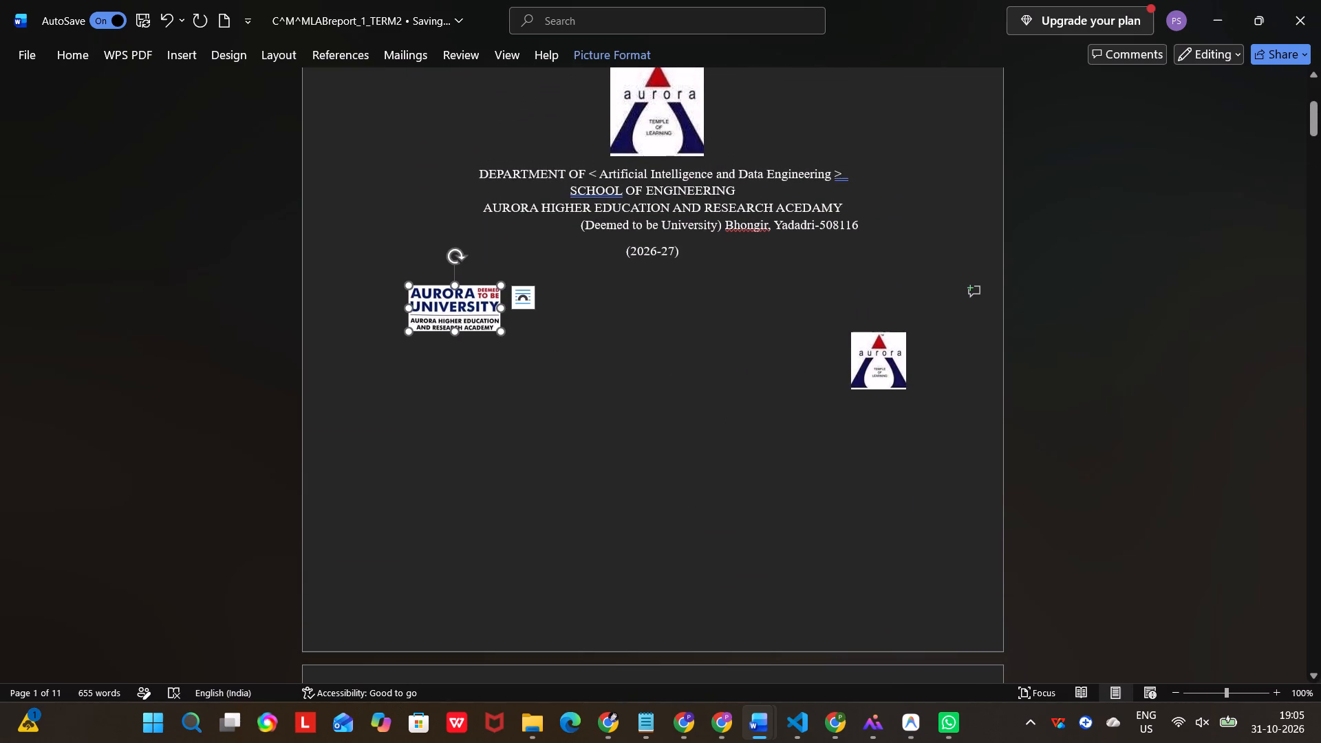
scroll(457, 314, down, 1)
click(384, 214)
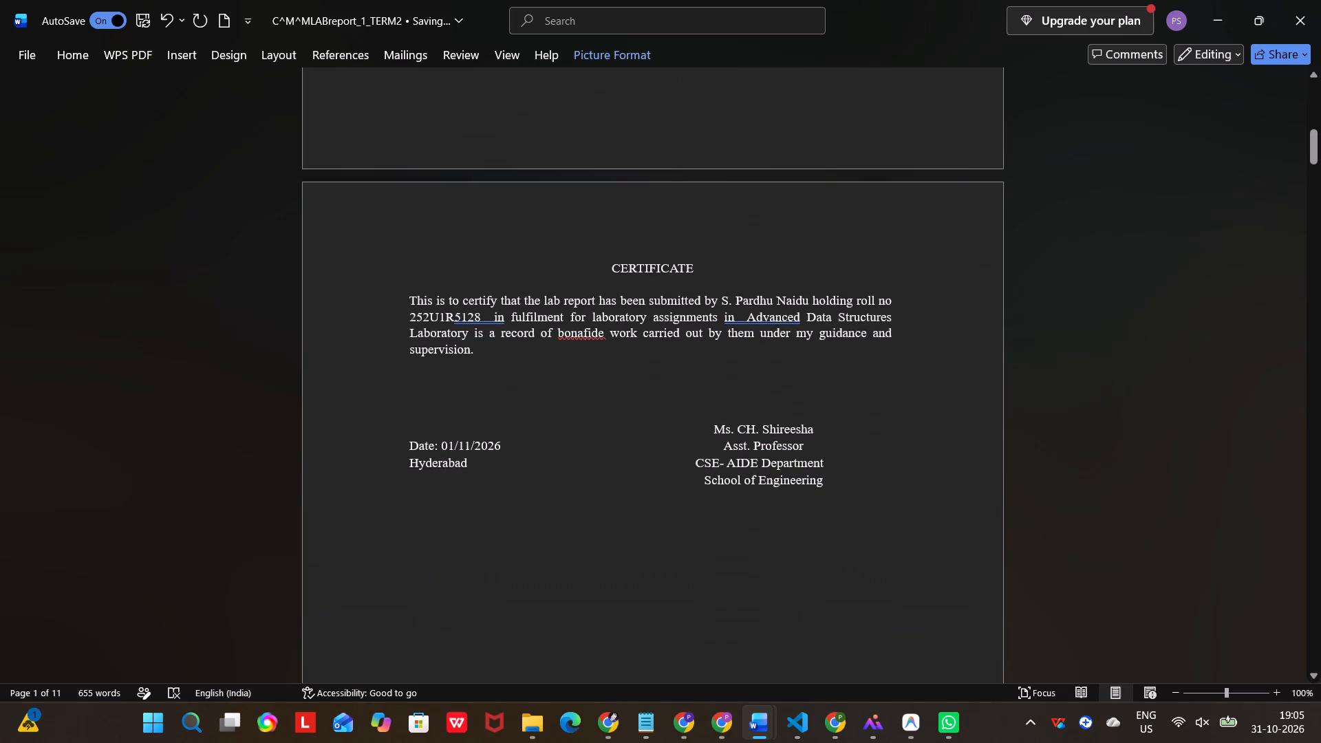
click(451, 237)
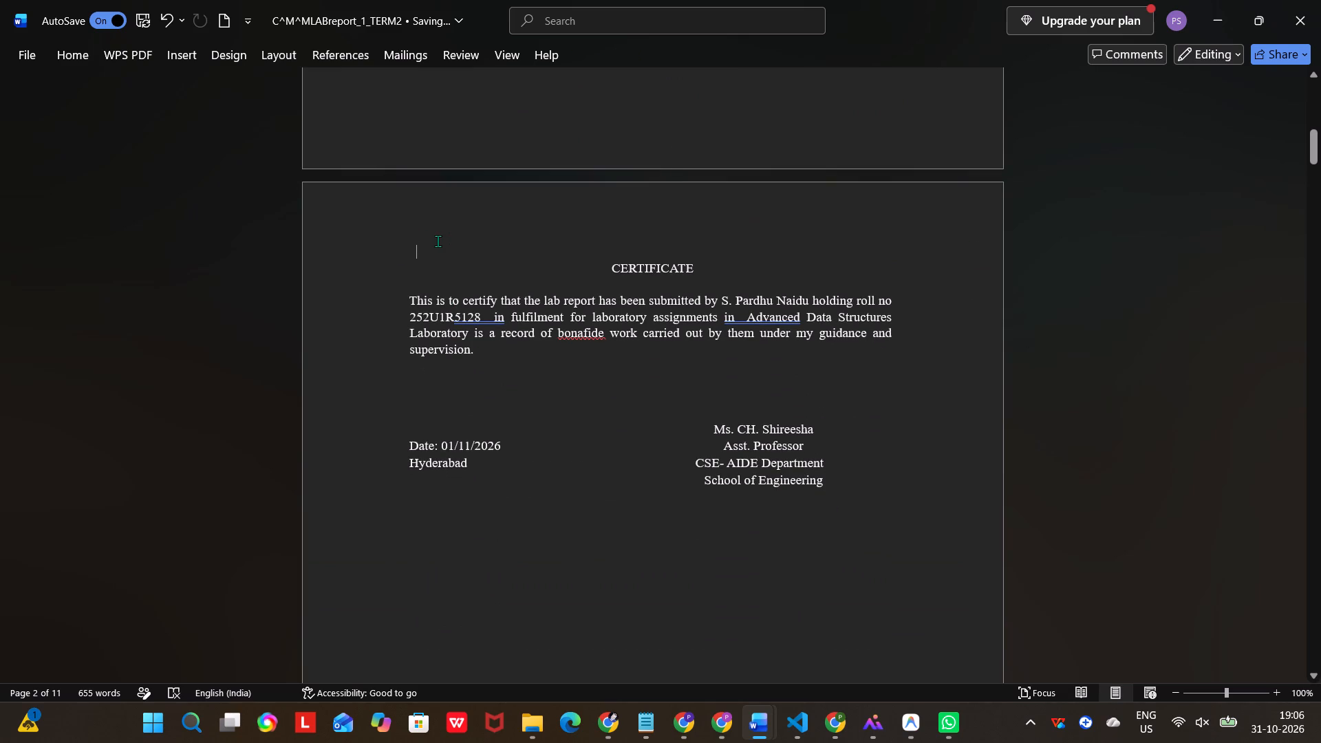
key(ctrl+v)
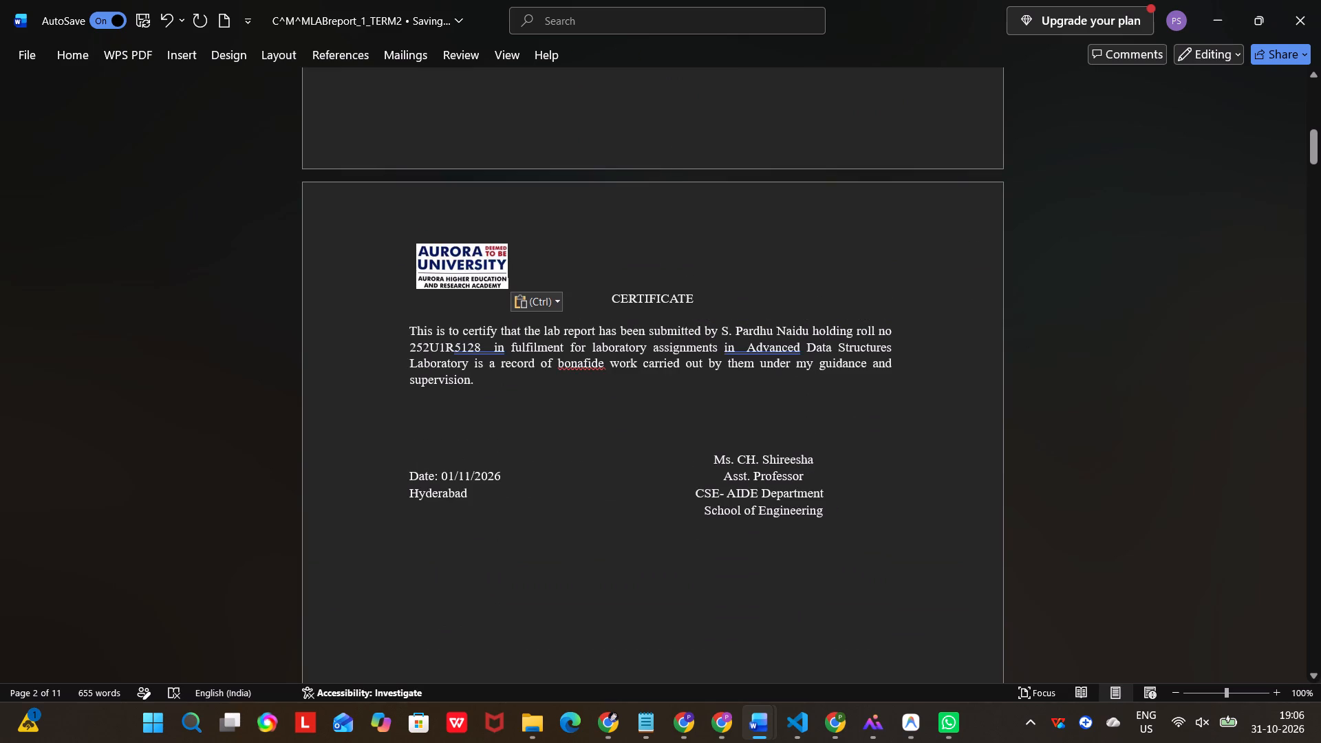
Copy the small Aurora emblem from the first page and paste it beside the university logo above the CERTIFICATE heading.
scroll(759, 271, up, 1)
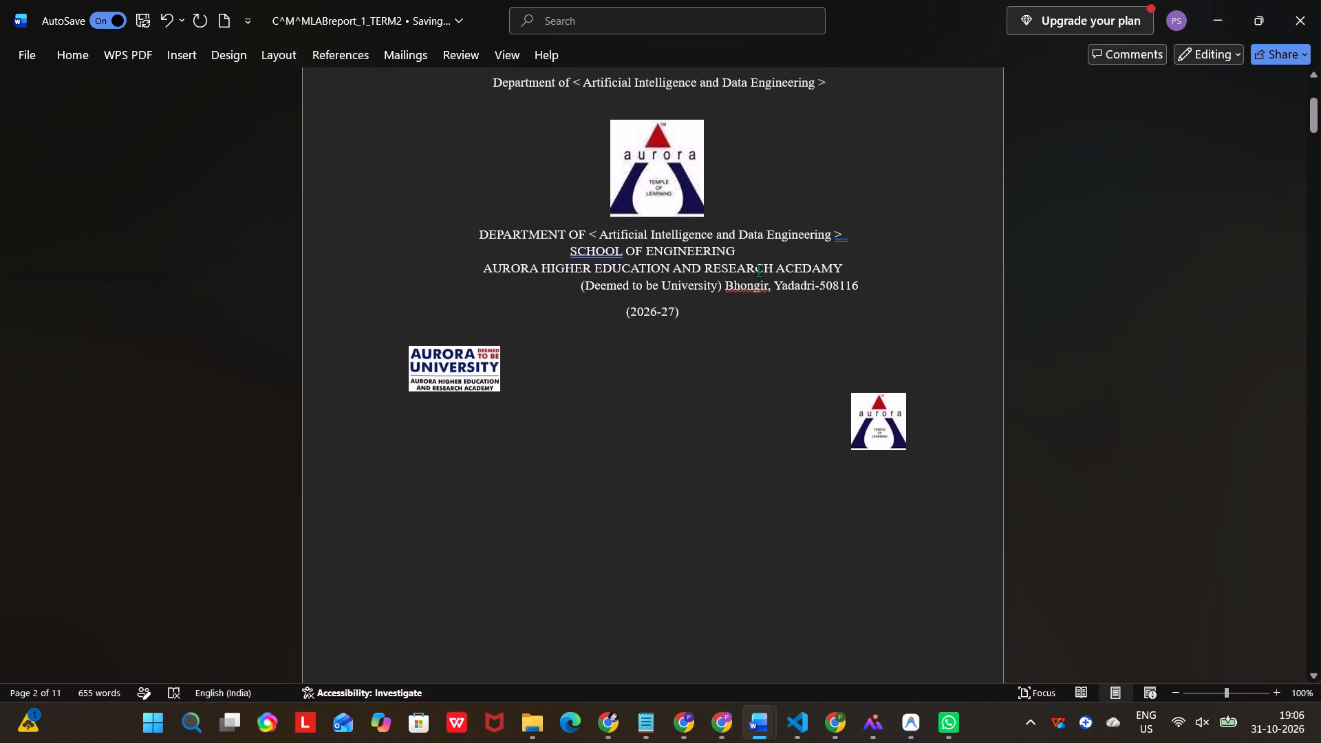
scroll(759, 271, up, 1)
click(861, 506)
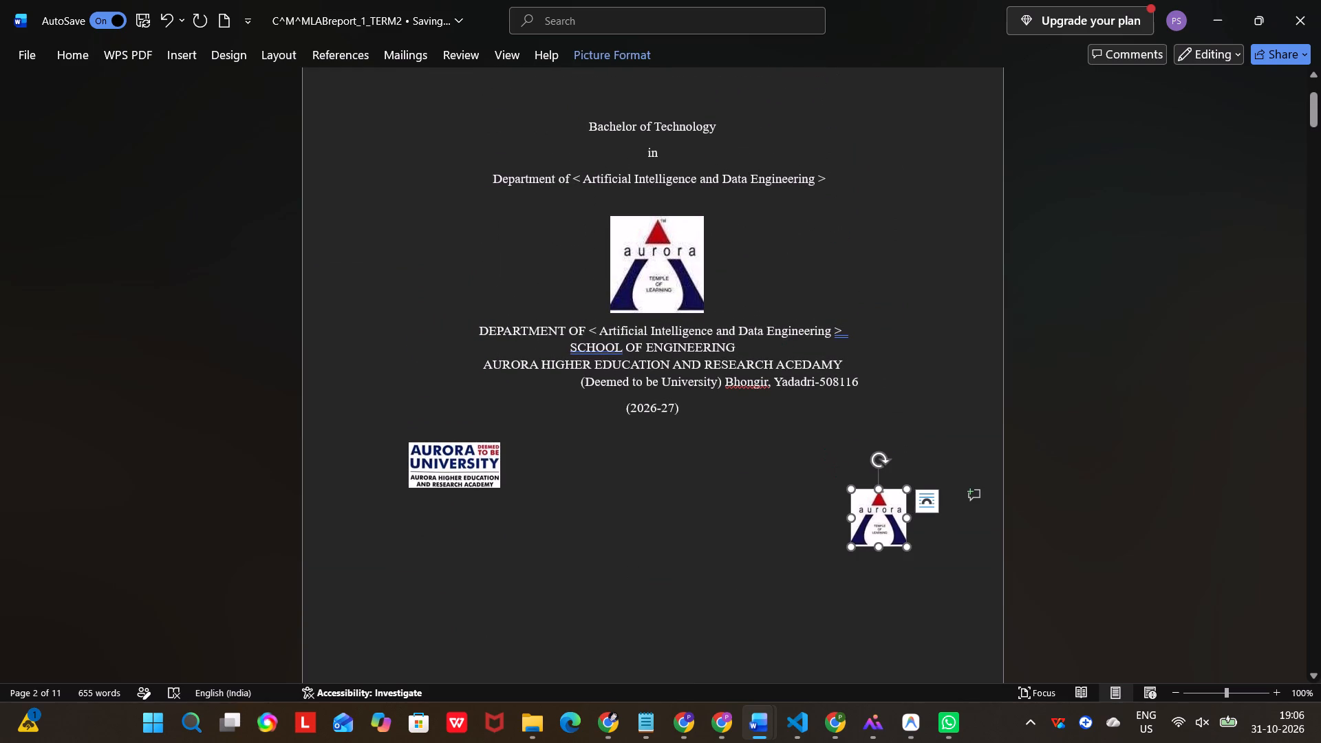
key(ctrl+c)
scroll(861, 506, down, 1)
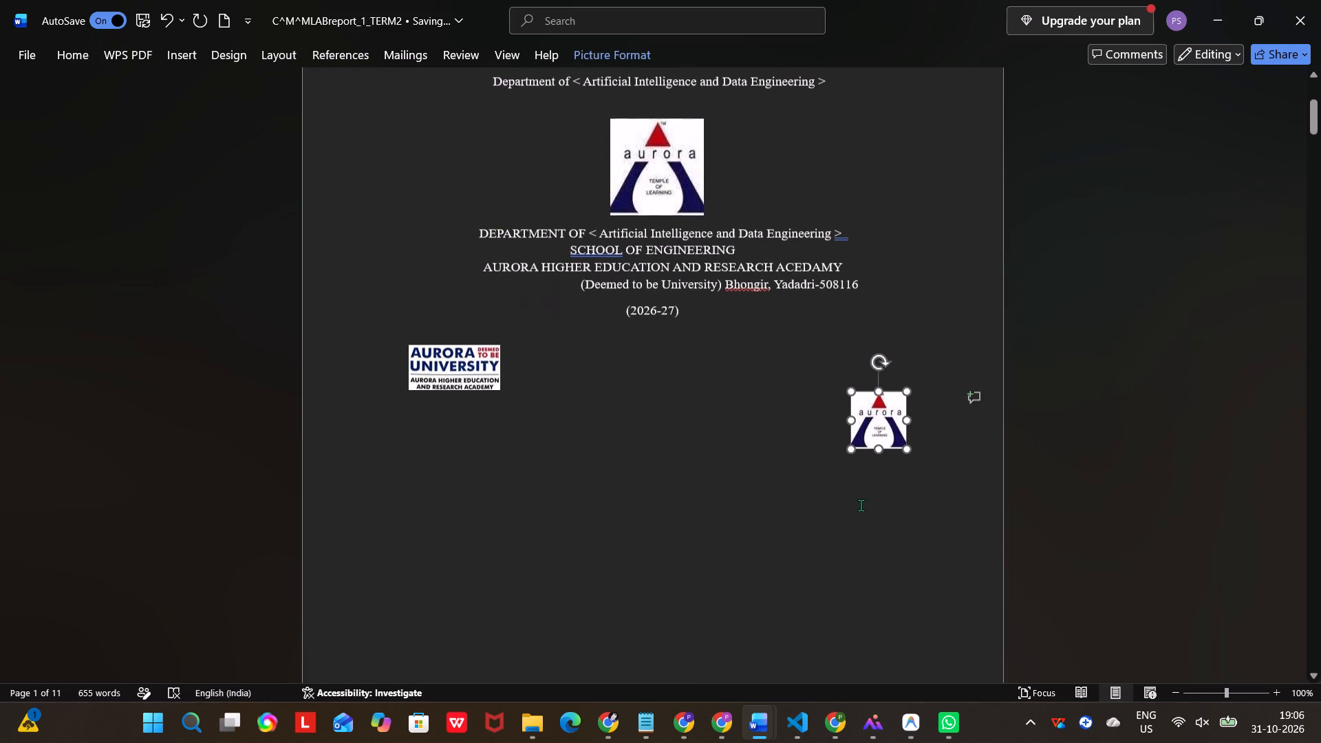
scroll(861, 506, down, 1)
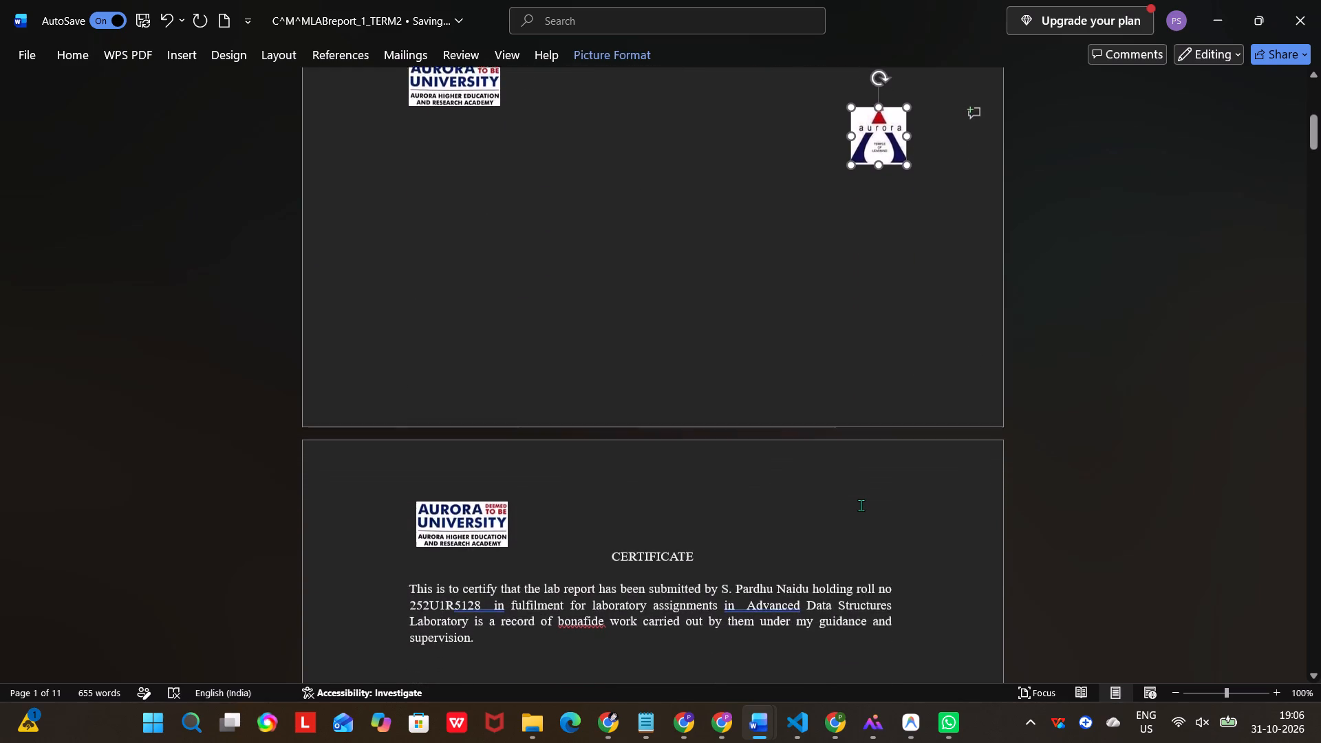
scroll(861, 506, down, 1)
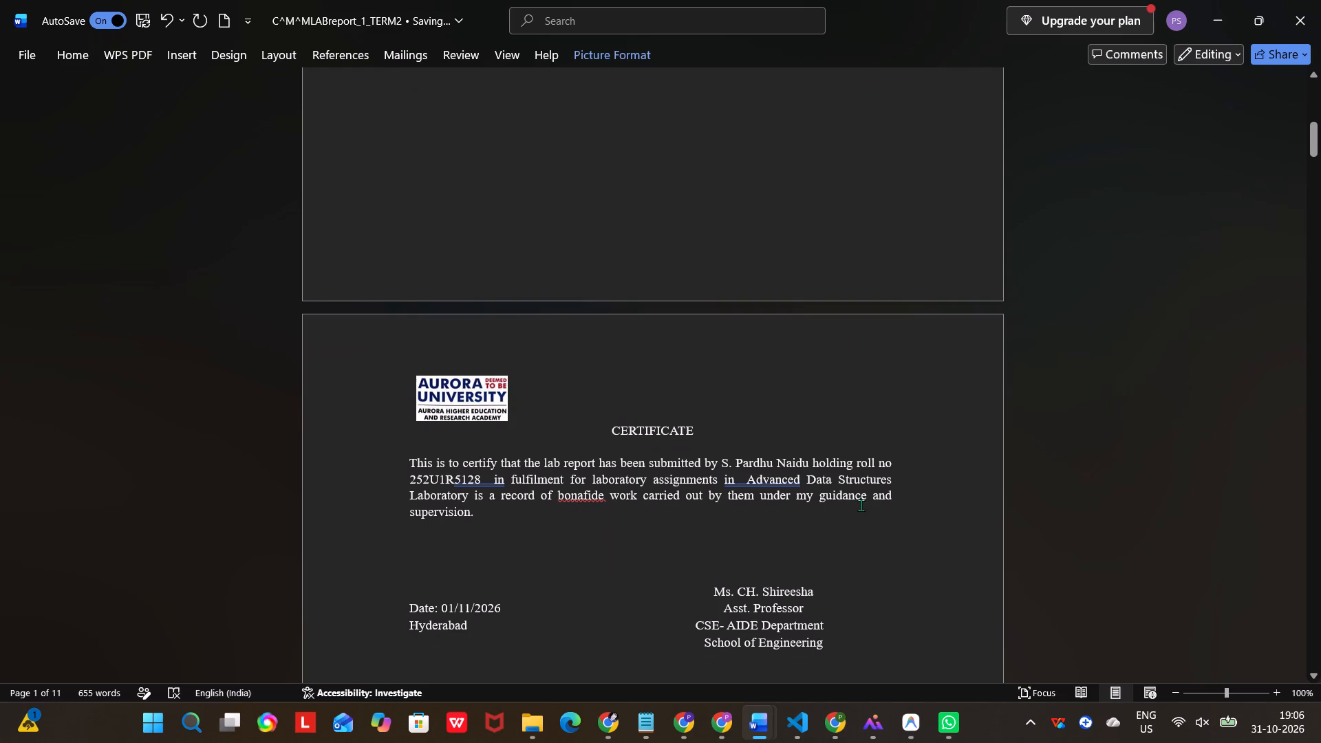
click(885, 384)
key(ctrl+v)
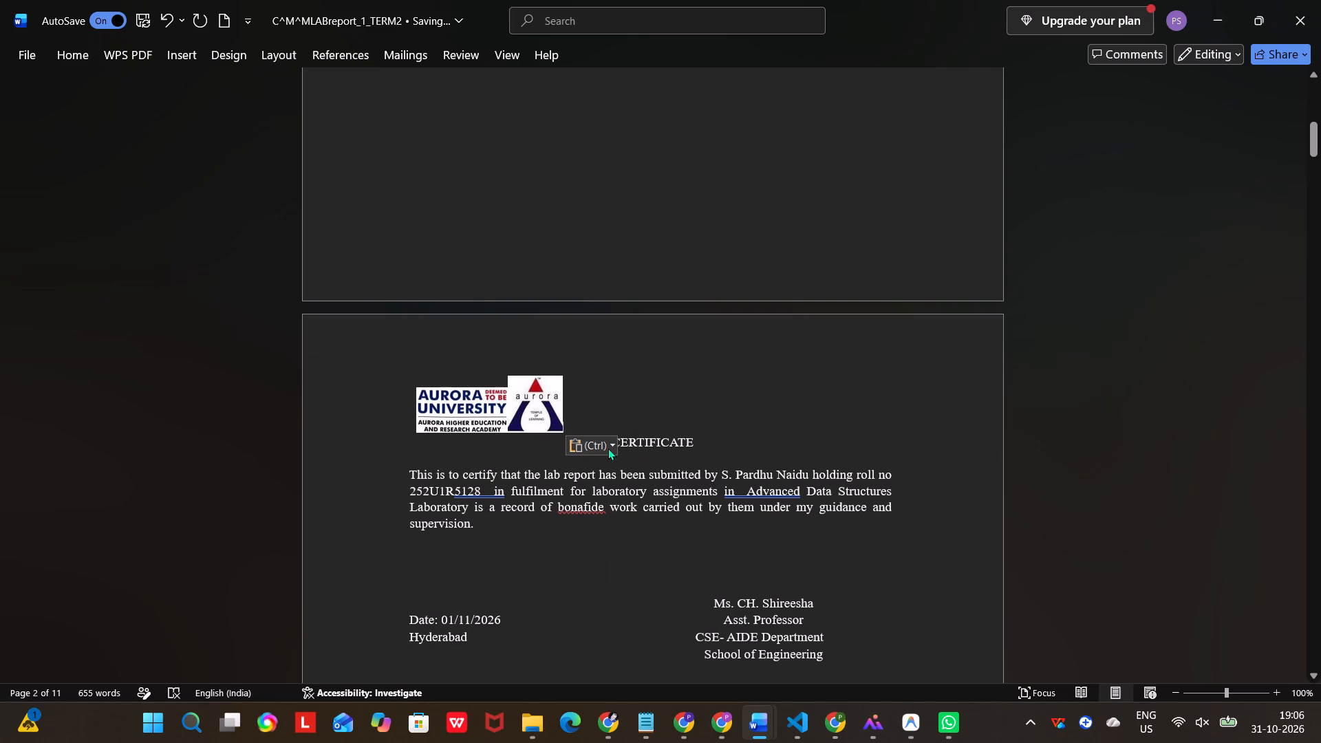
Insert spaces between the two logos above the CERTIFICATE heading to move the emblem to the page's right margin.
key(Left)
key(space)
key(space)
key(space)
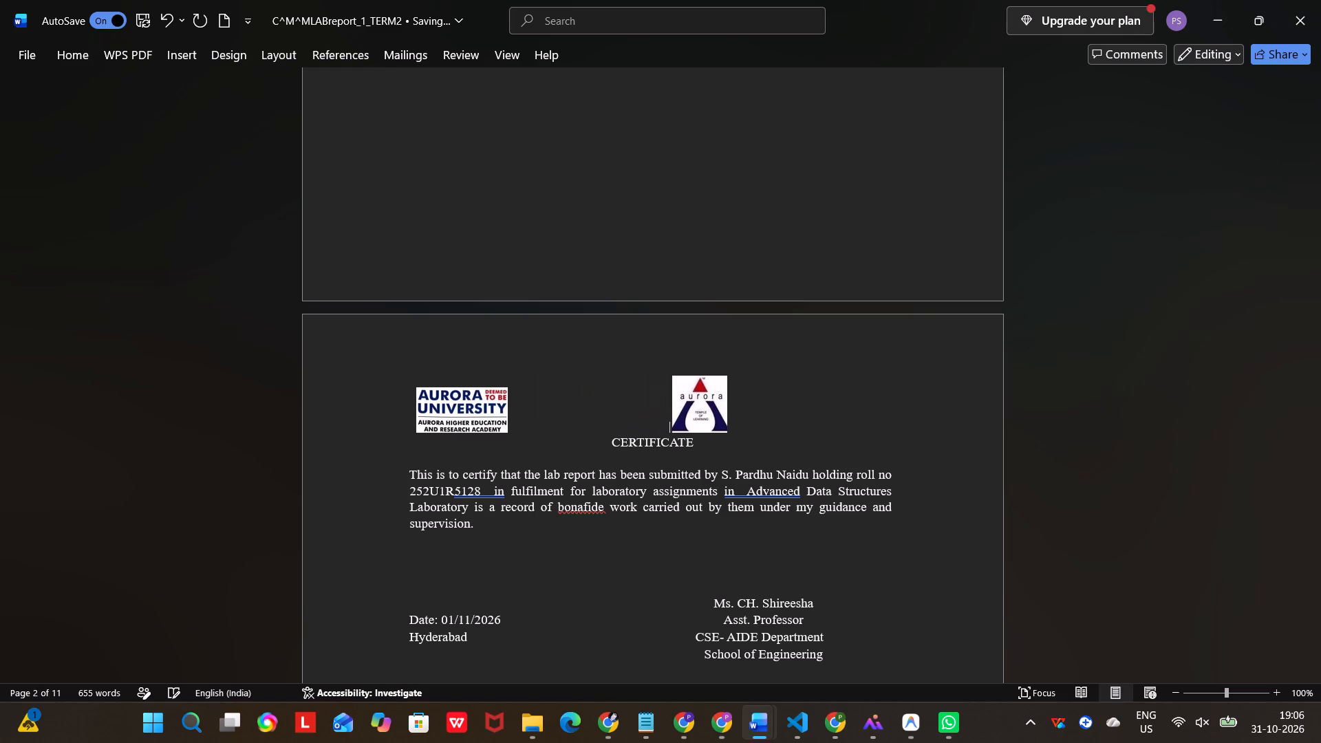
key(space)
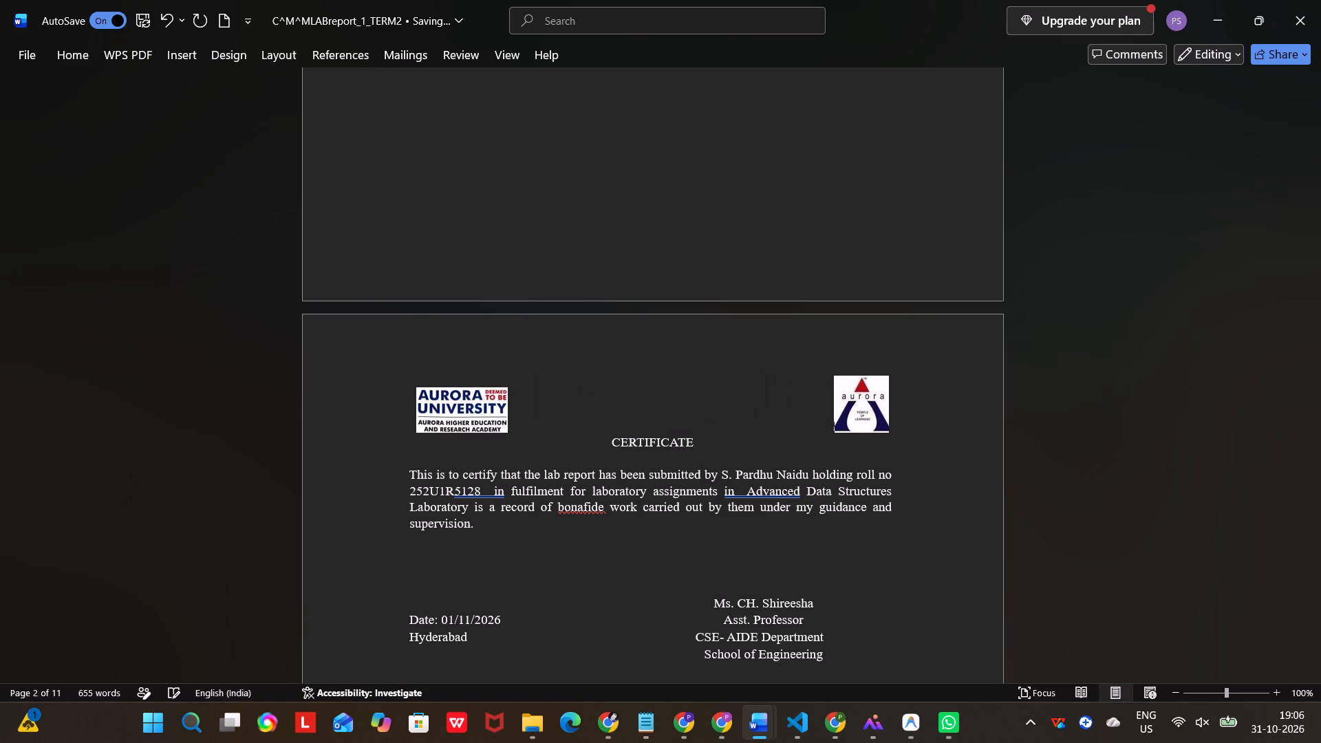
key(space)
key(space)
key(space)
key(space)
Delete the original small Aurora emblem and Aurora University logo below (2026-27) on the first page.
scroll(535, 419, up, 1)
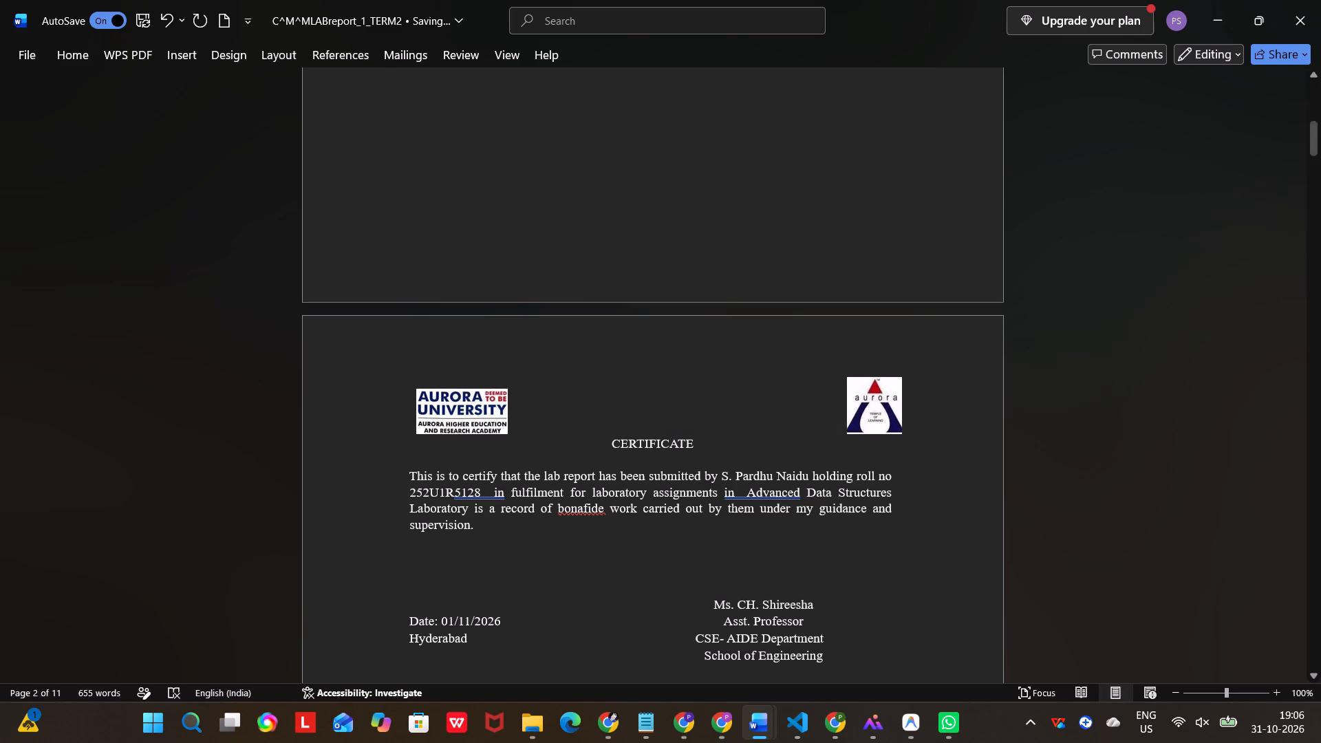
scroll(535, 419, up, 1)
click(882, 382)
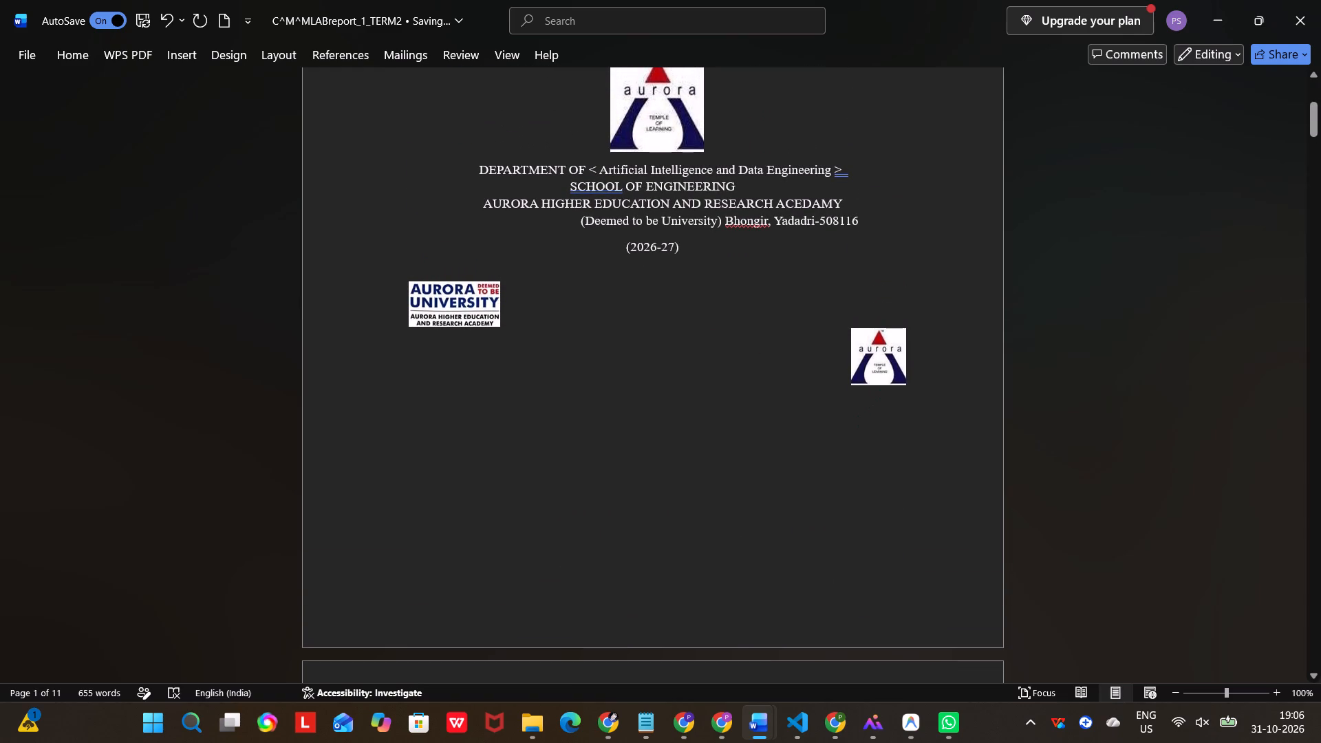
key(Delete)
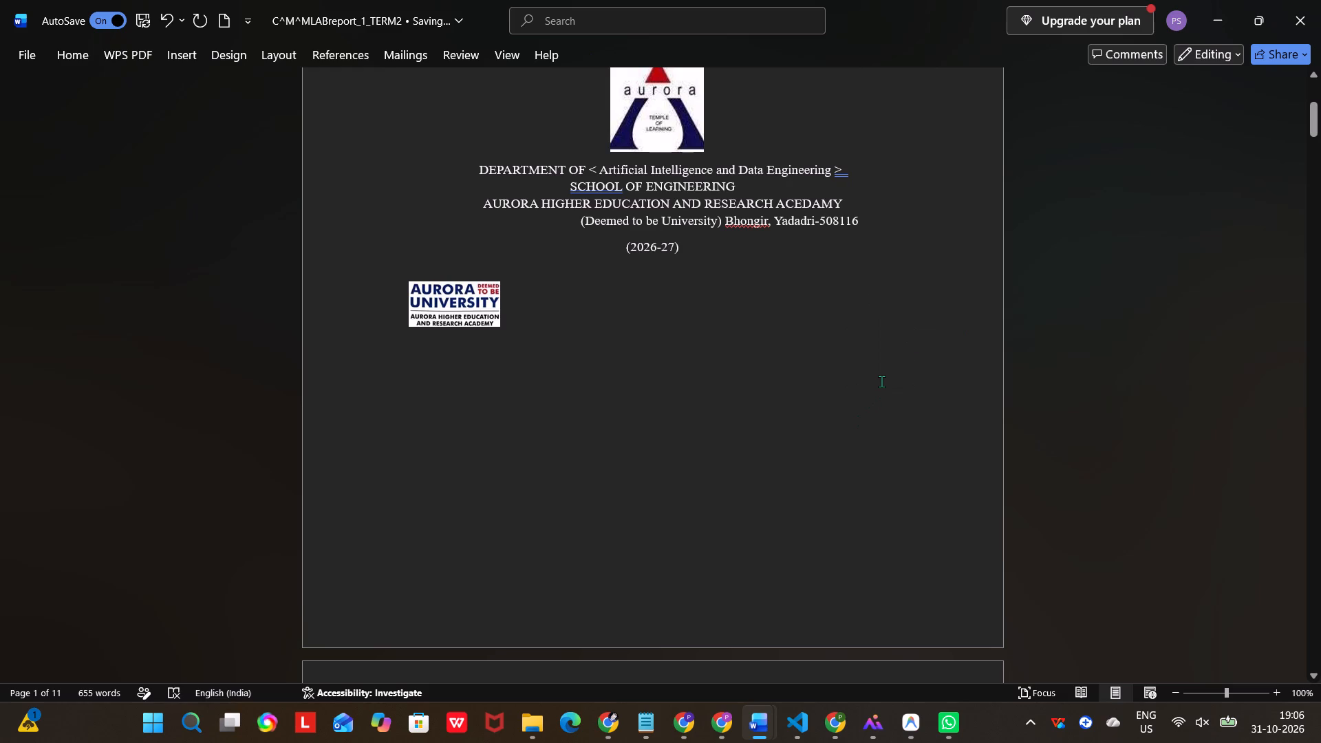
click(459, 313)
key(Delete)
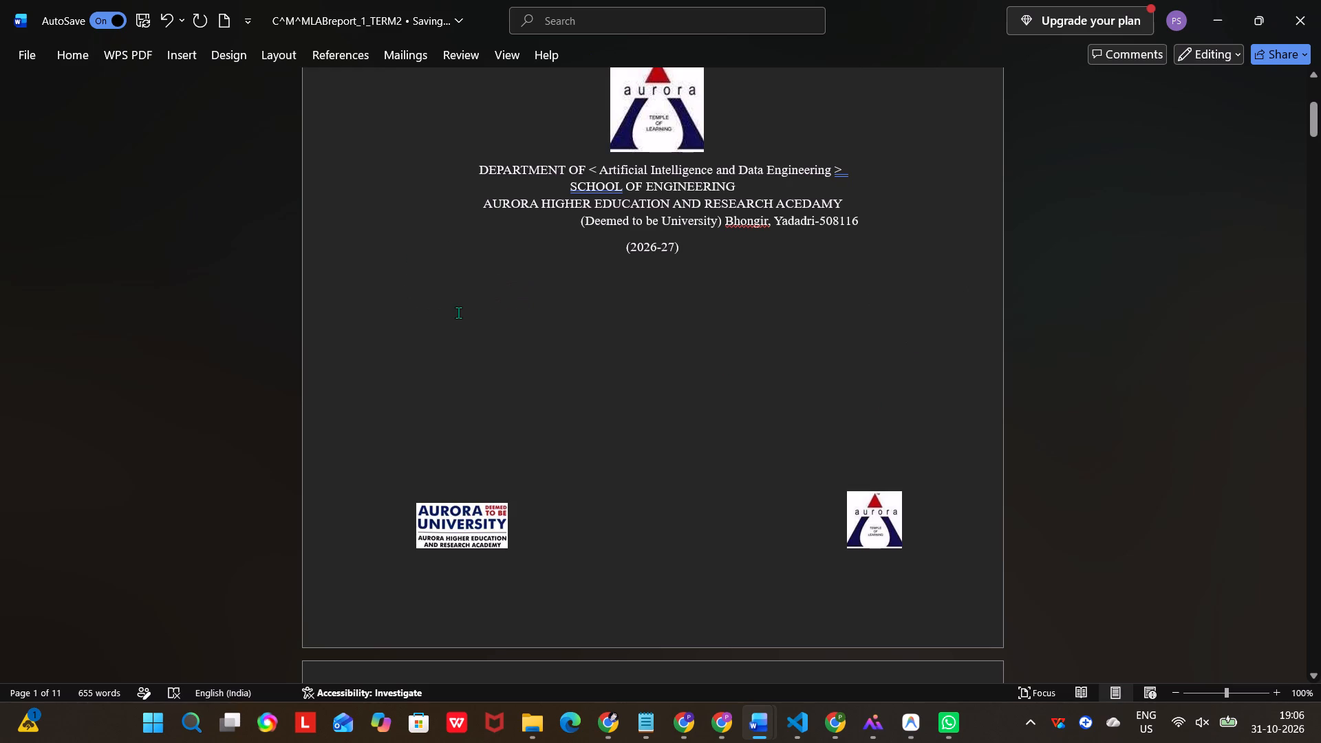
Insert a line break on the first page before the two logos to push them onto the certificate page.
key(Return)
scroll(459, 313, down, 1)
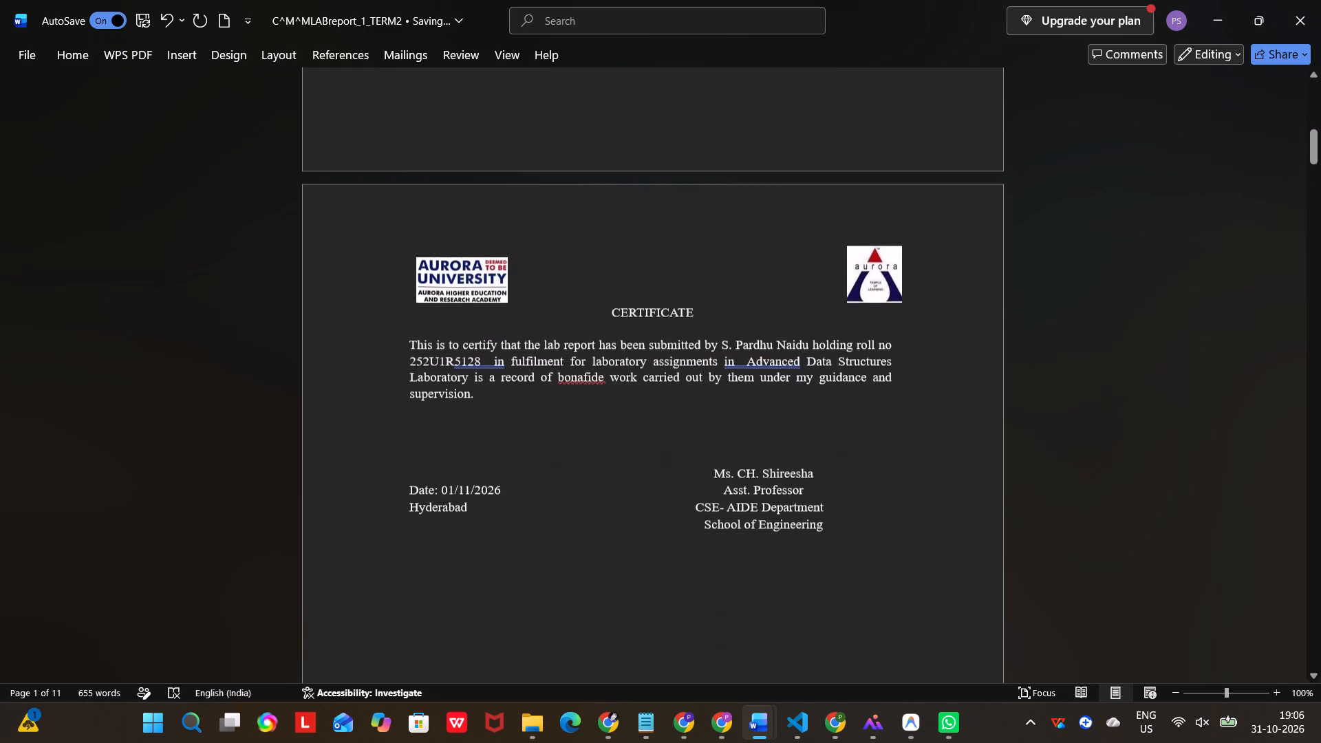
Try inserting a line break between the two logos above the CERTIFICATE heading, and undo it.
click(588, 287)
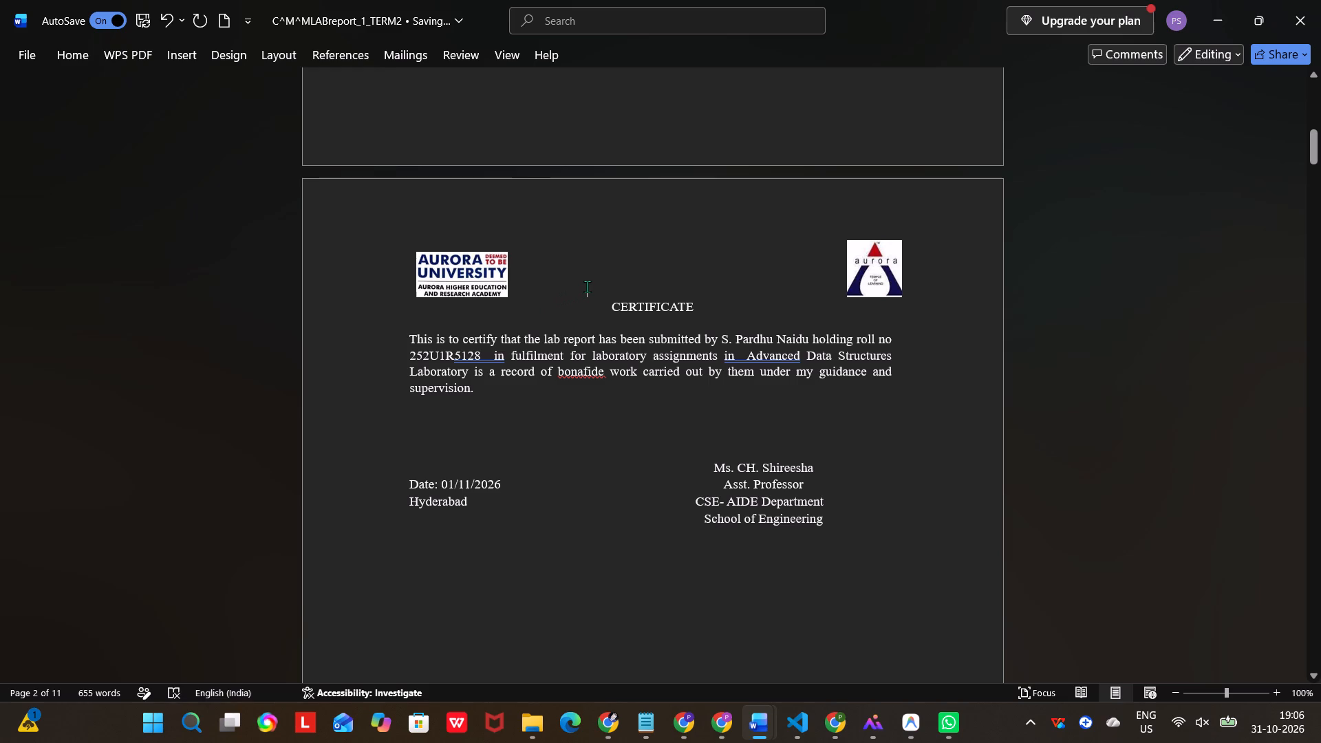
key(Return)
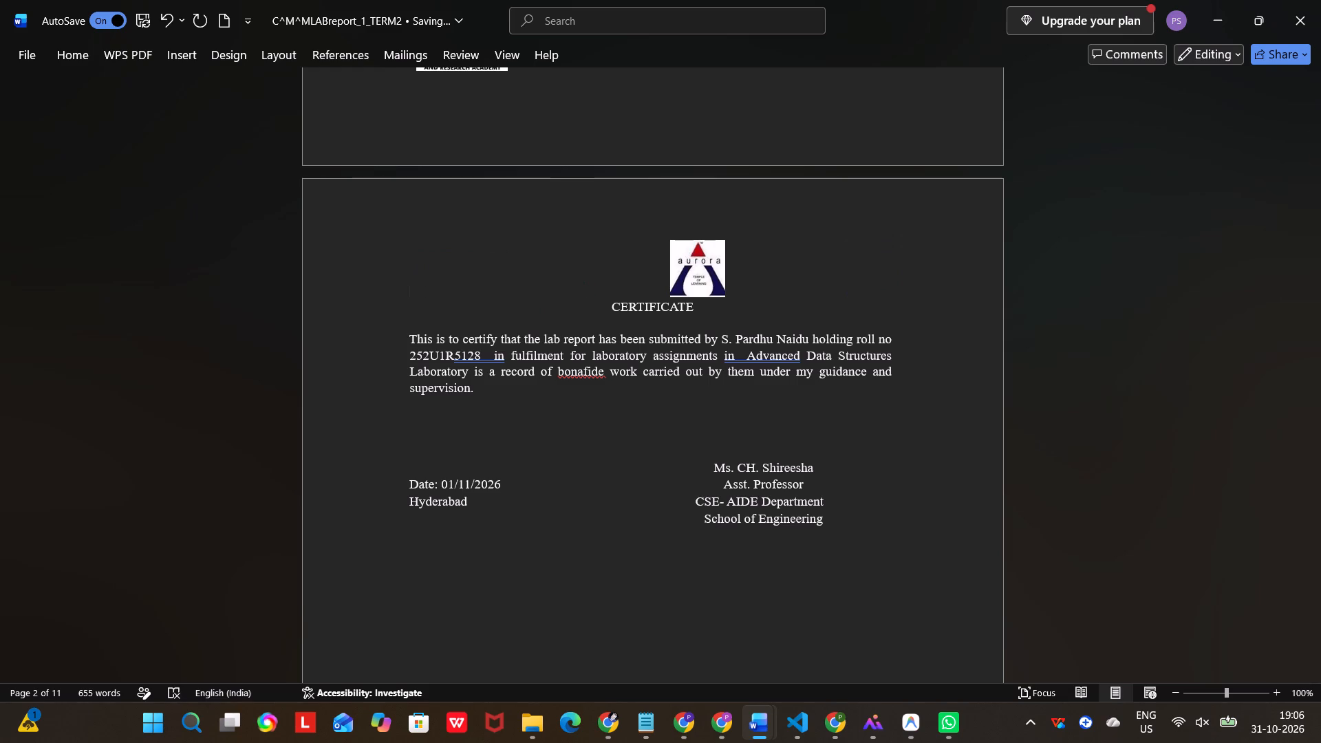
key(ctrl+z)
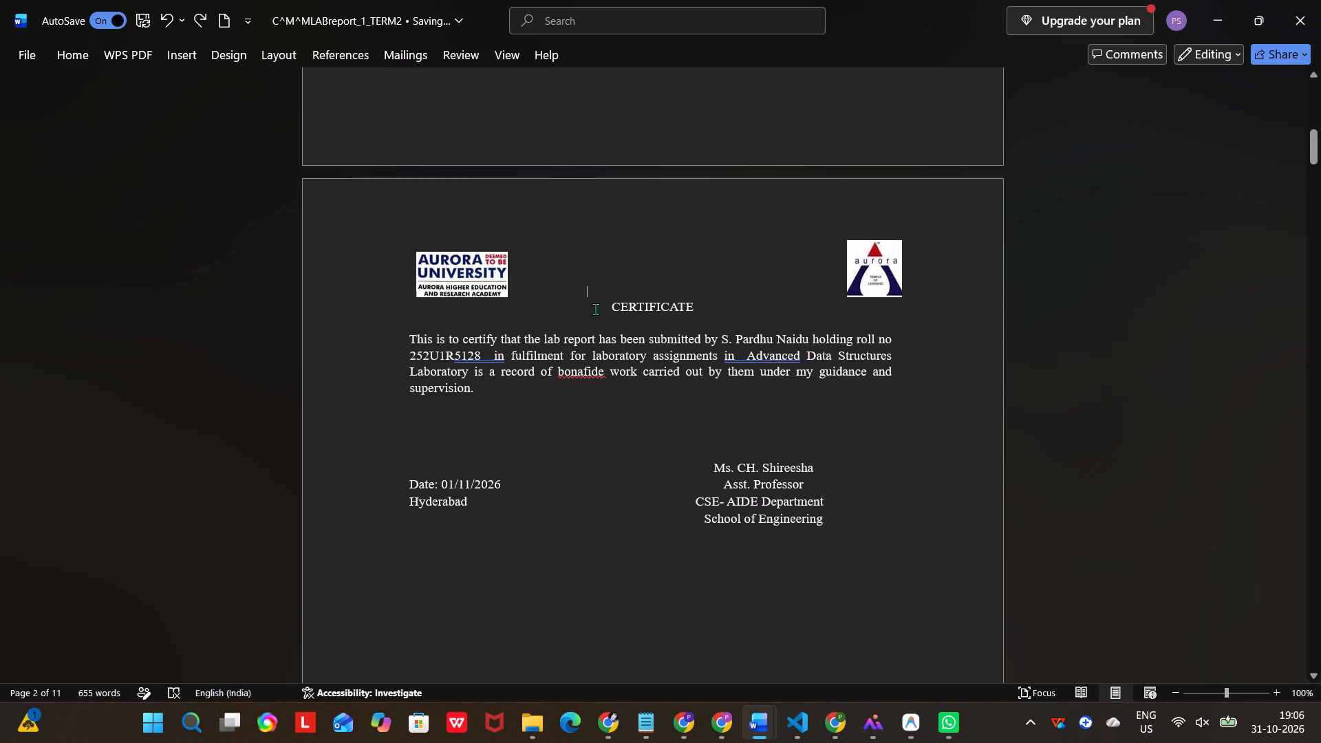
Add two blank lines between the logos and the CERTIFICATE heading.
click(596, 310)
key(Return)
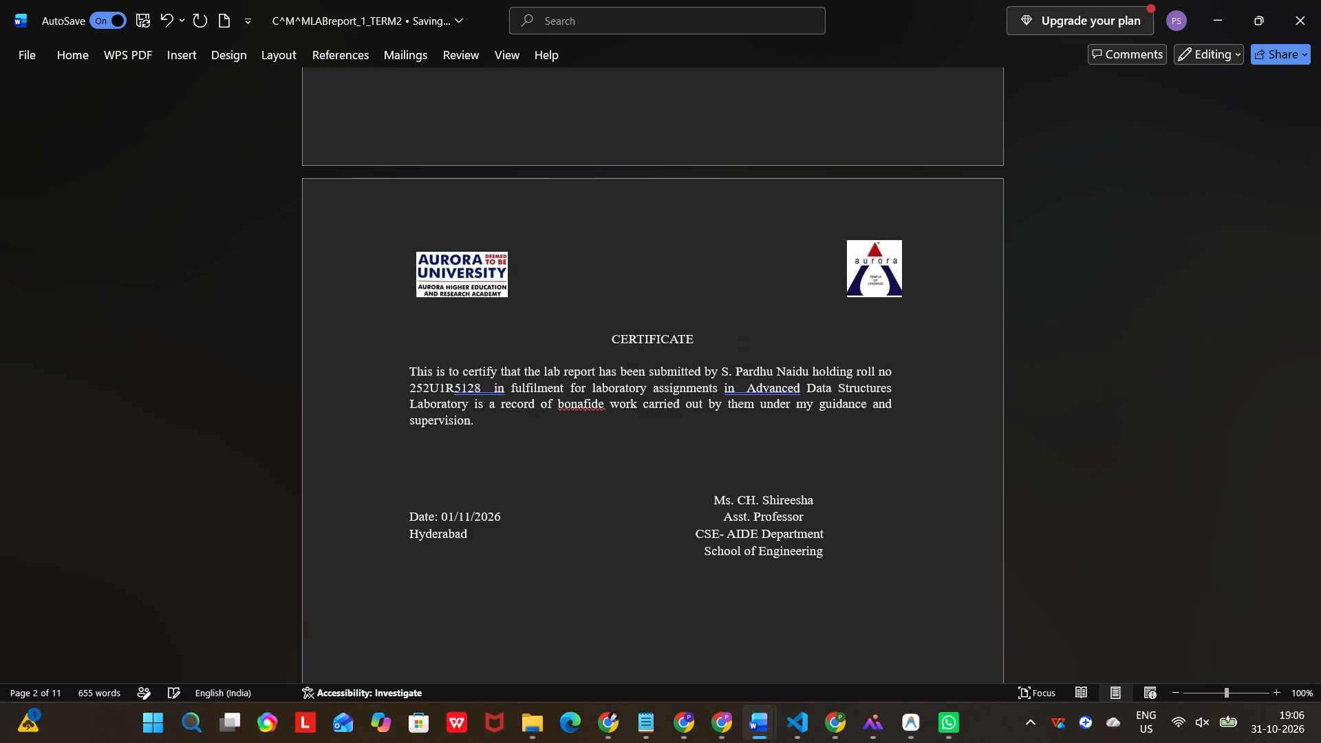
key(Return)
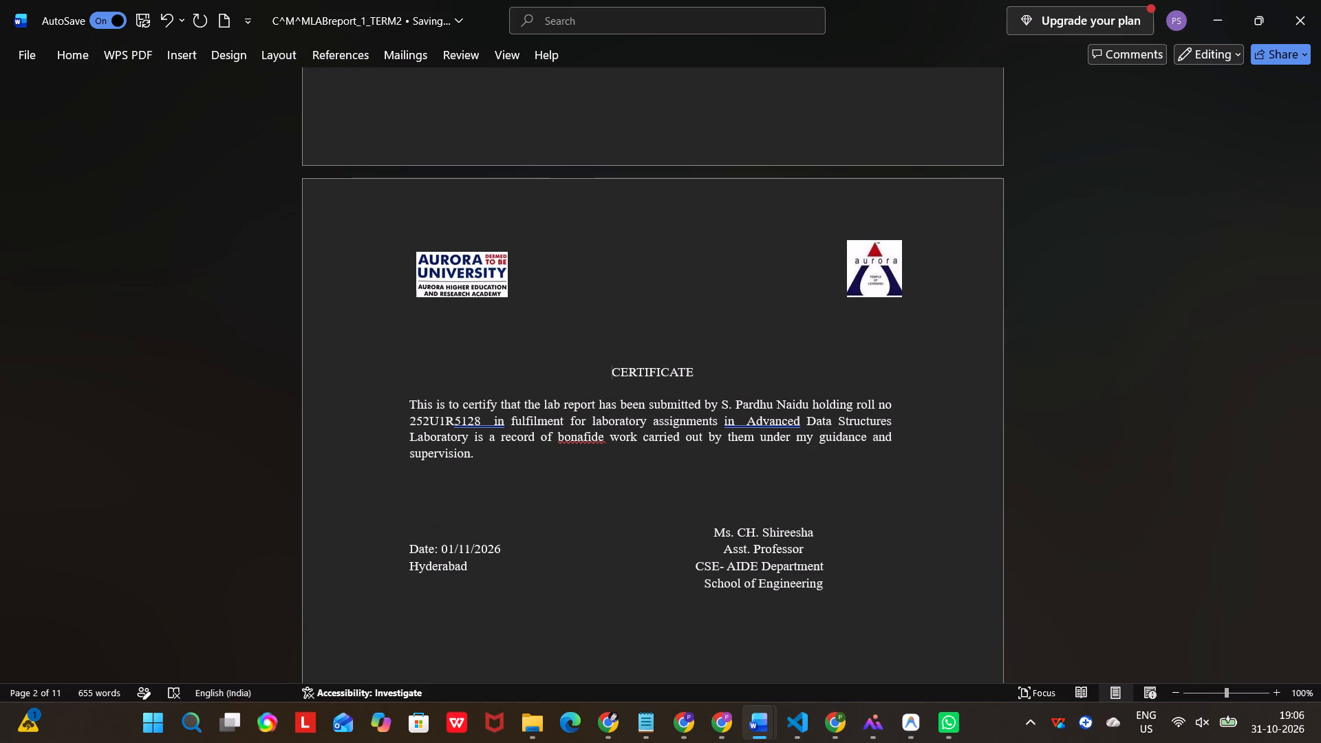
Review the page layout of the lab exercises following the certificate, including their code and output screenshots.
scroll(596, 310, down, 1)
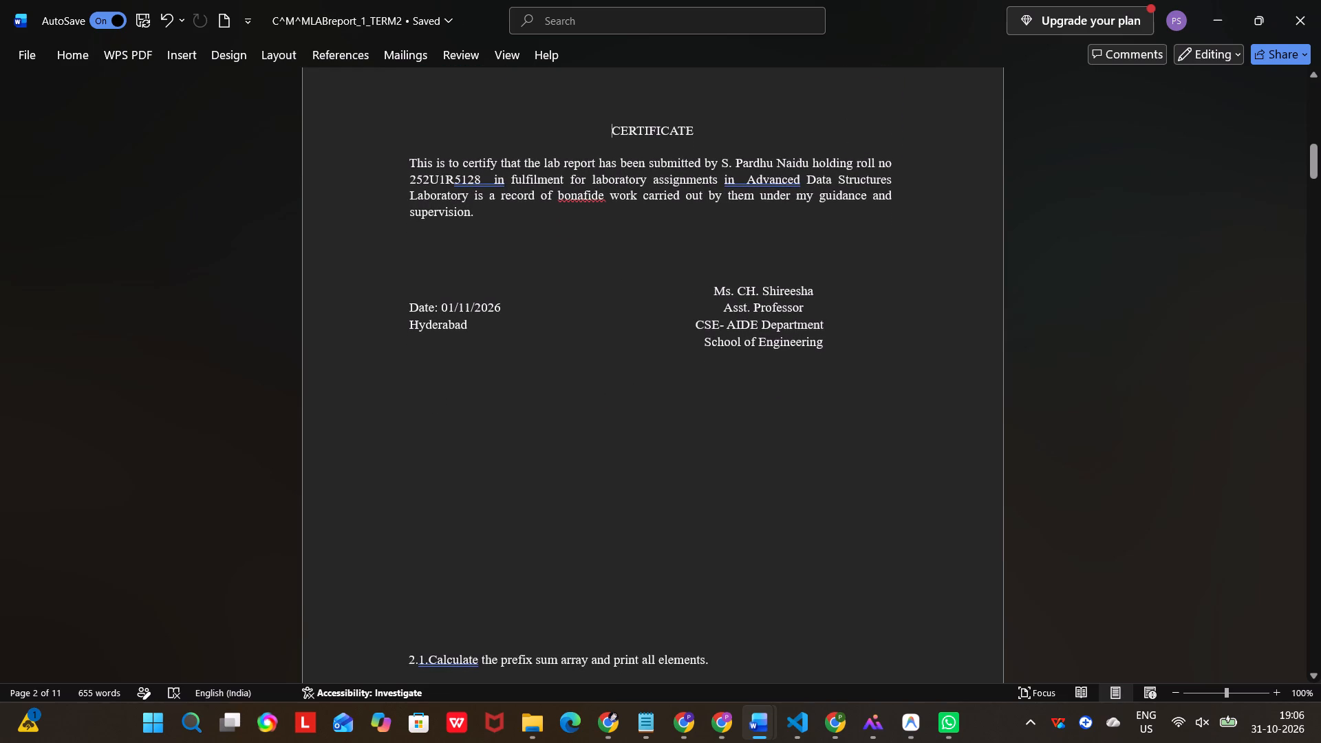
scroll(596, 310, down, 1)
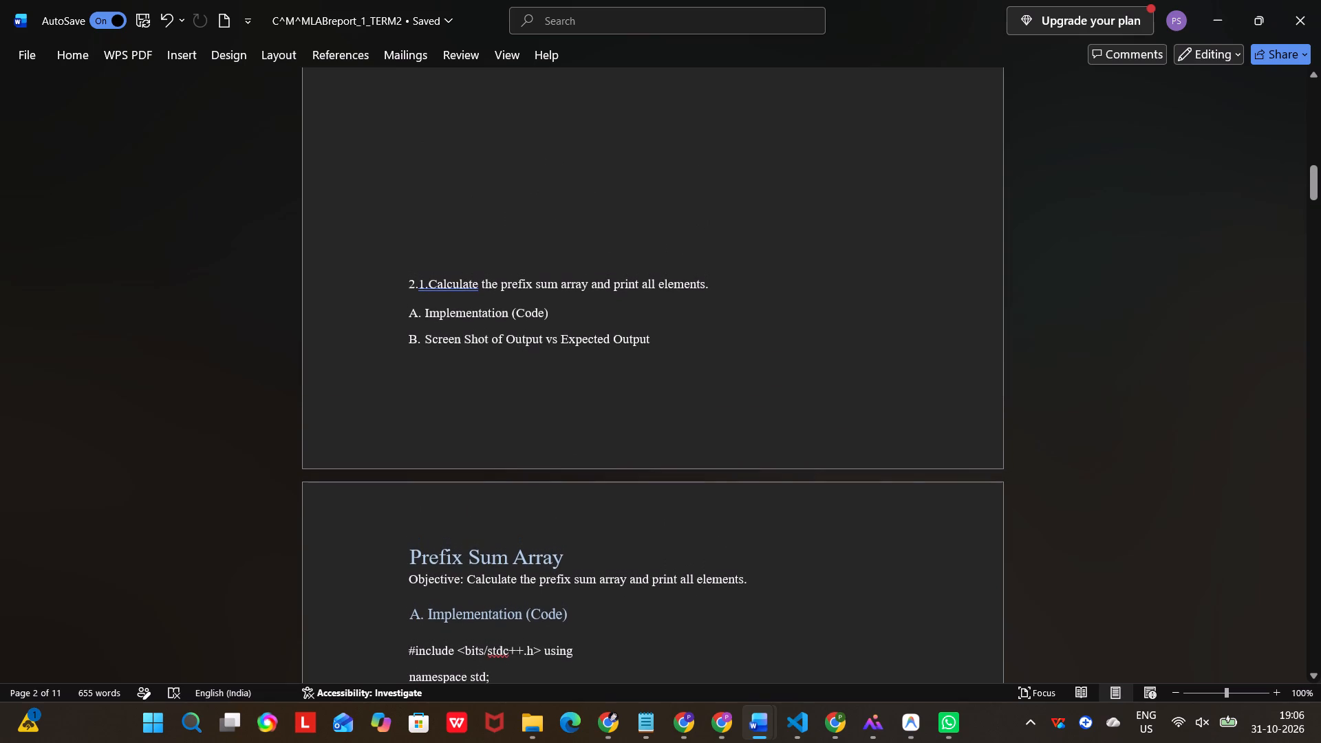
scroll(596, 310, down, 2)
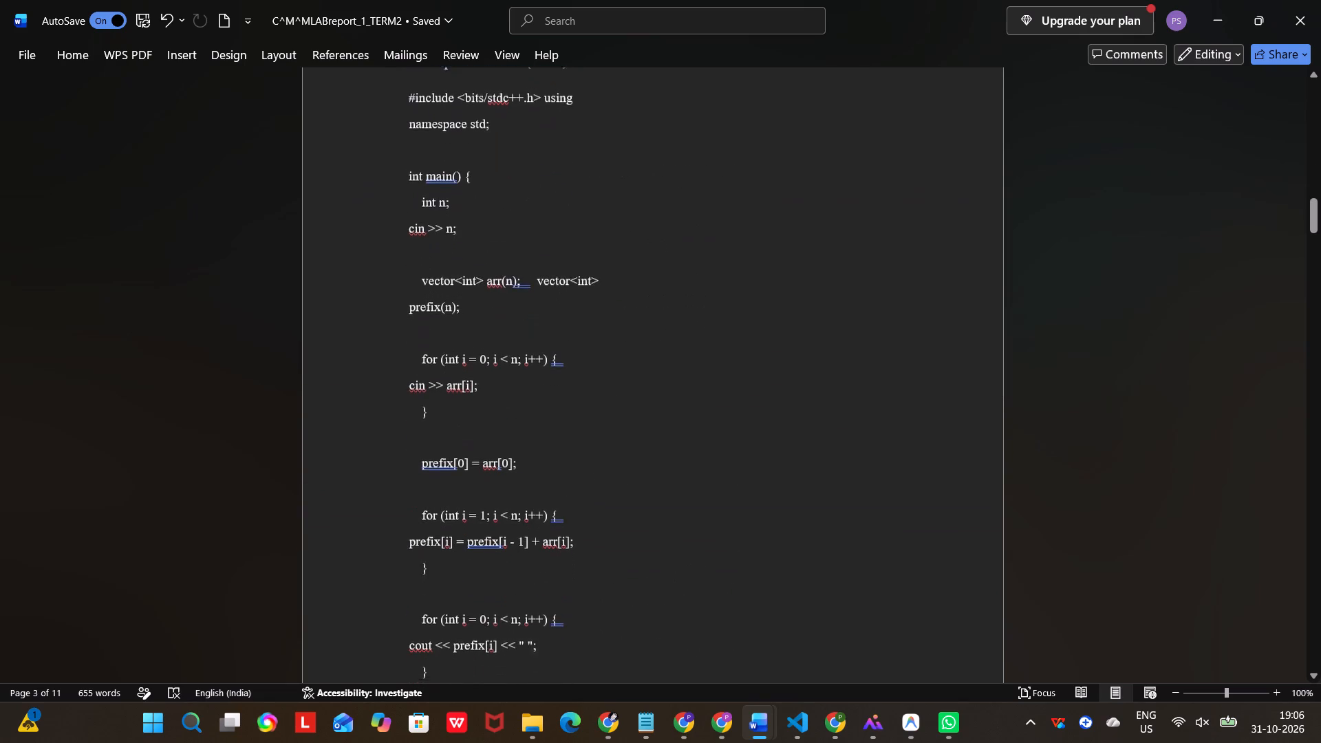
scroll(596, 310, down, 2)
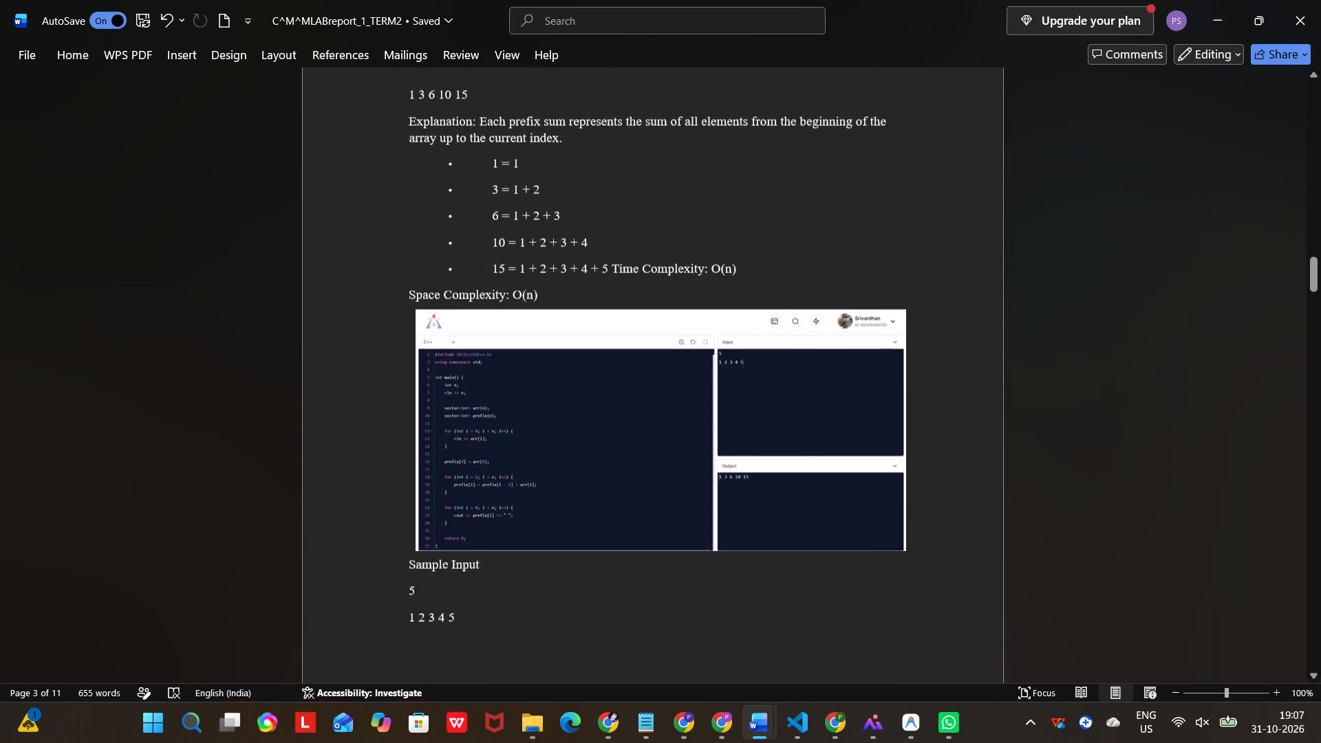
scroll(596, 310, down, 8)
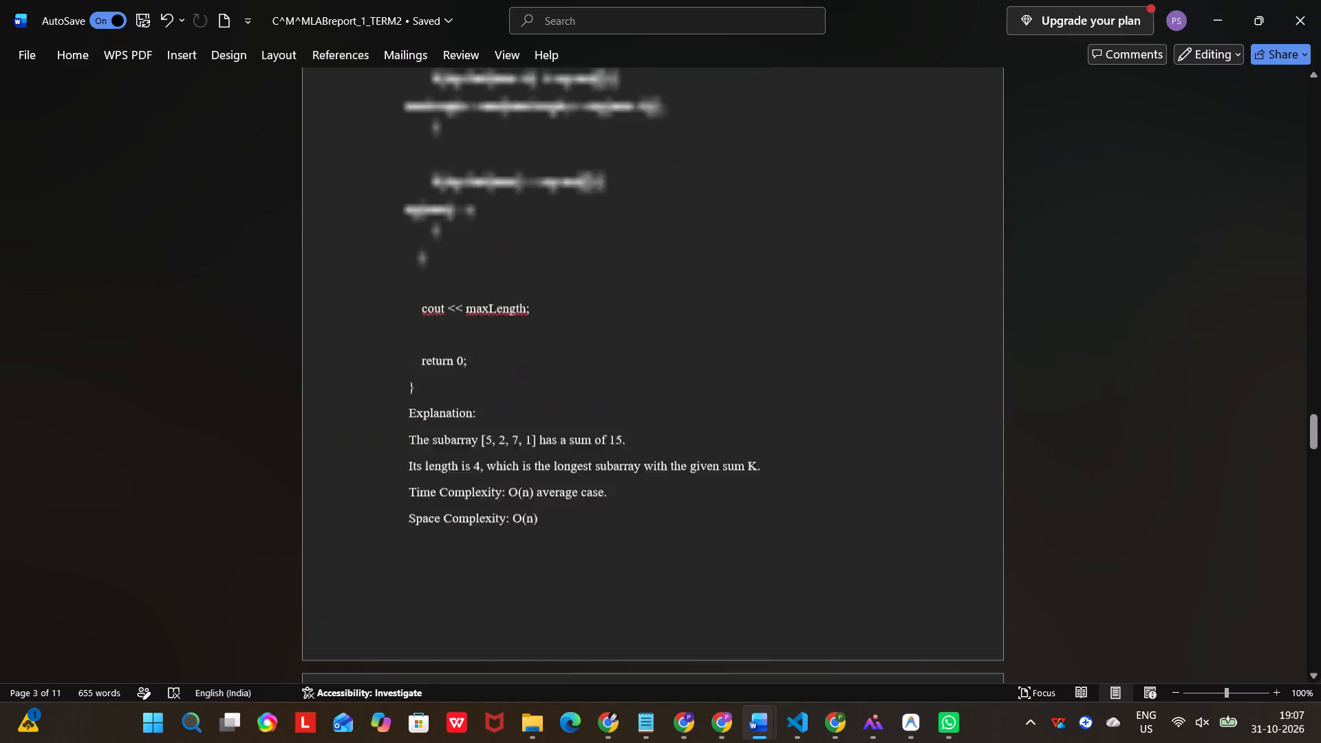
scroll(596, 310, down, 8)
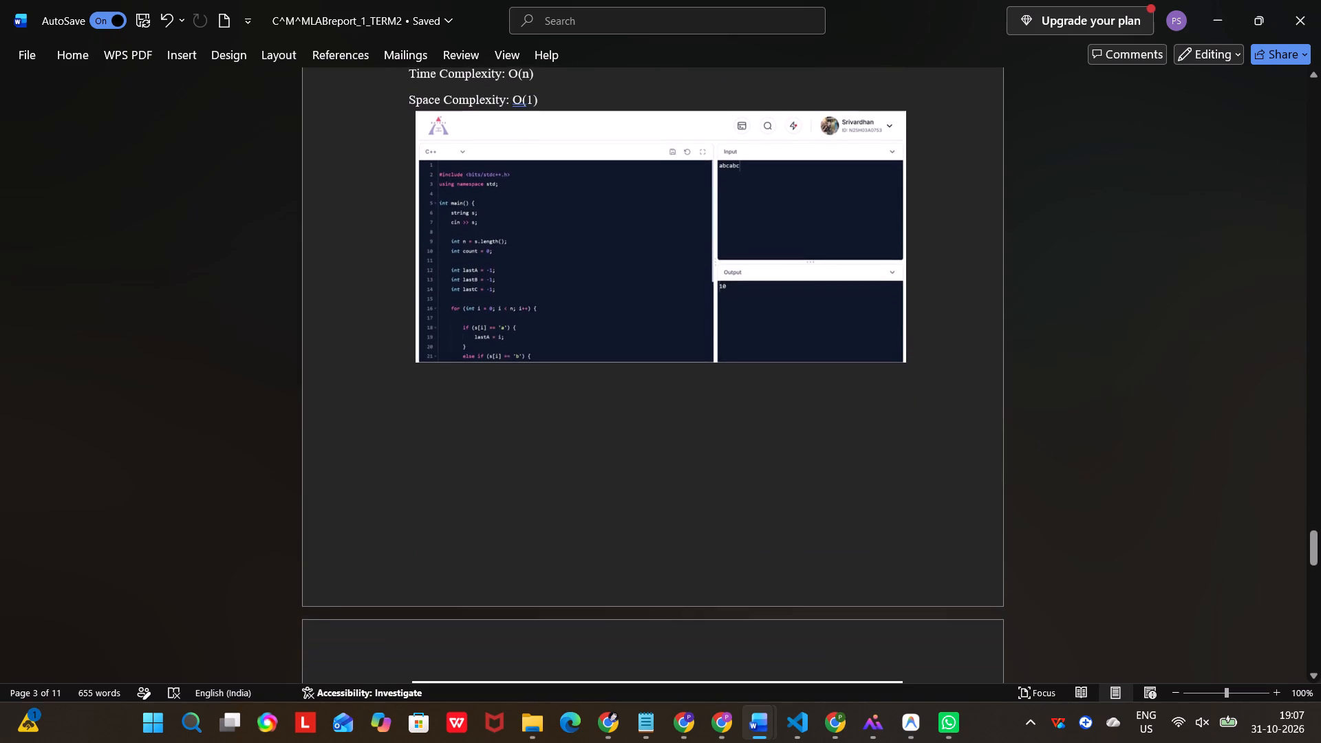
scroll(596, 310, up, 5)
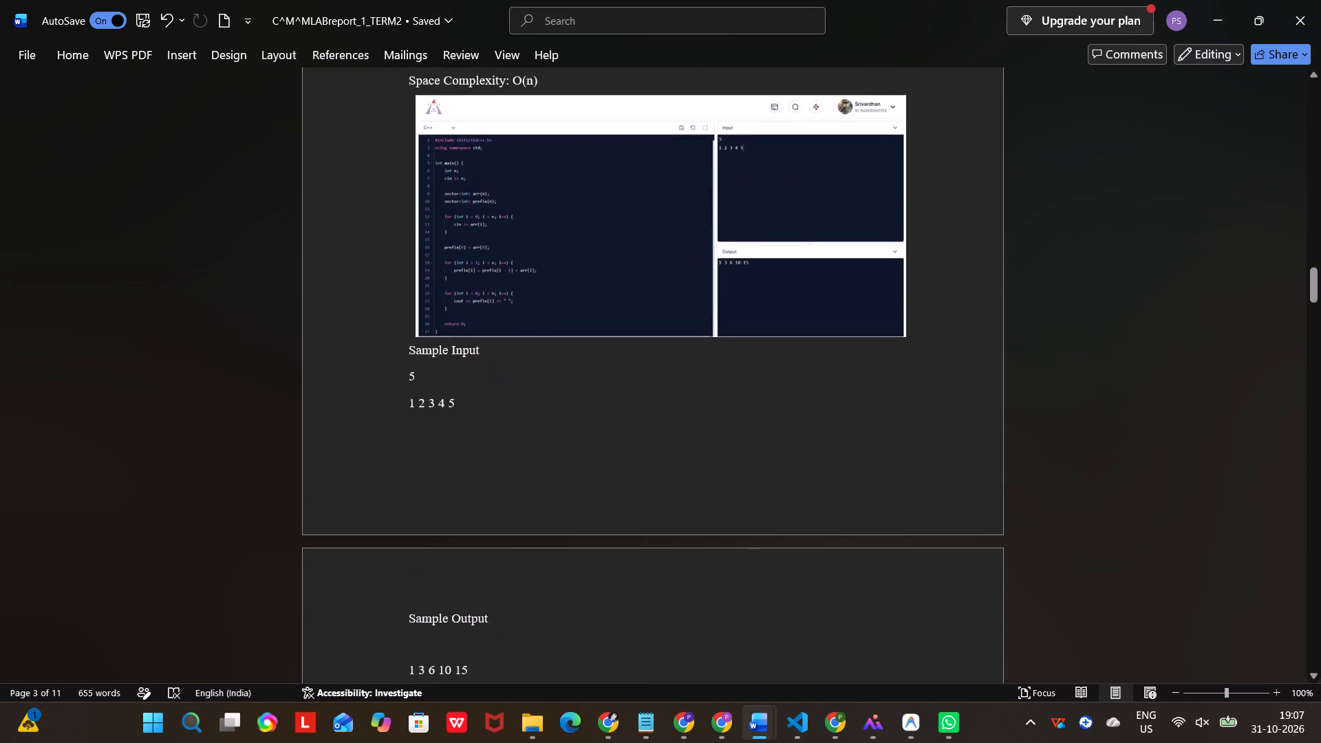
scroll(596, 310, up, 3)
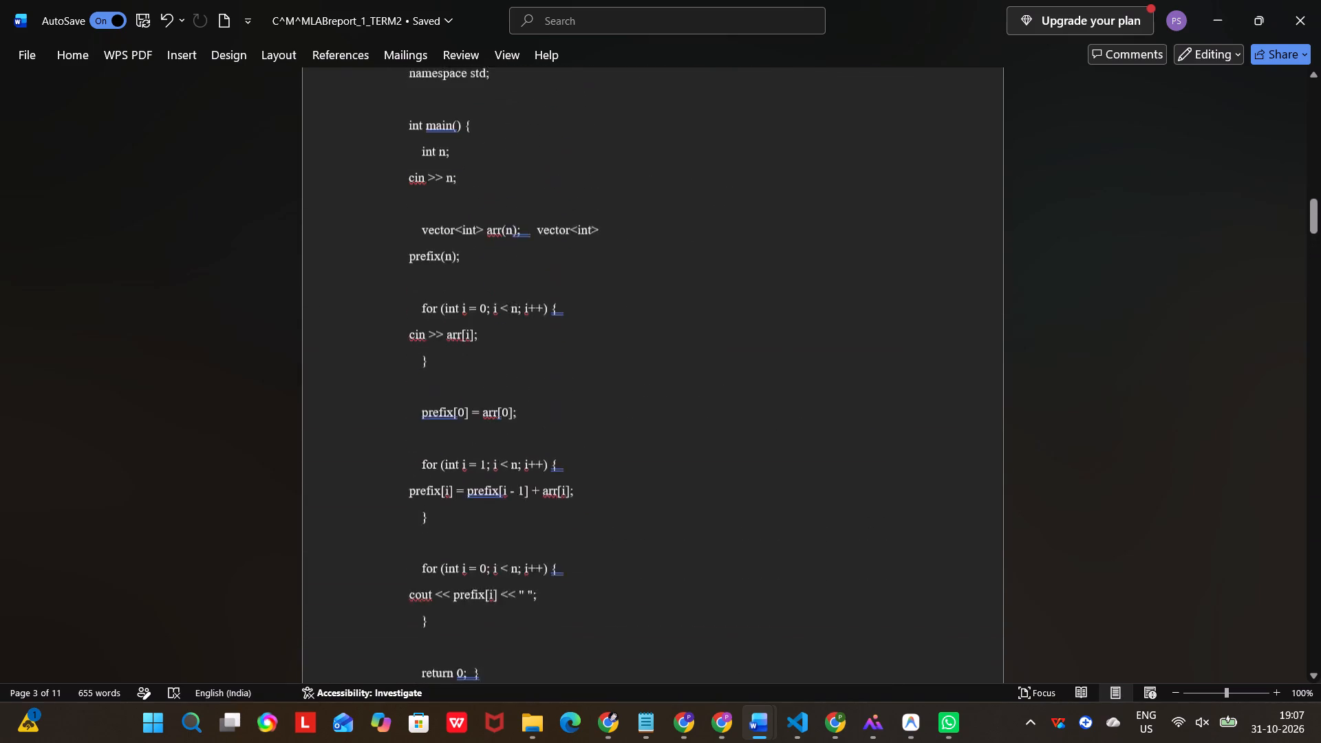
scroll(596, 310, up, 2)
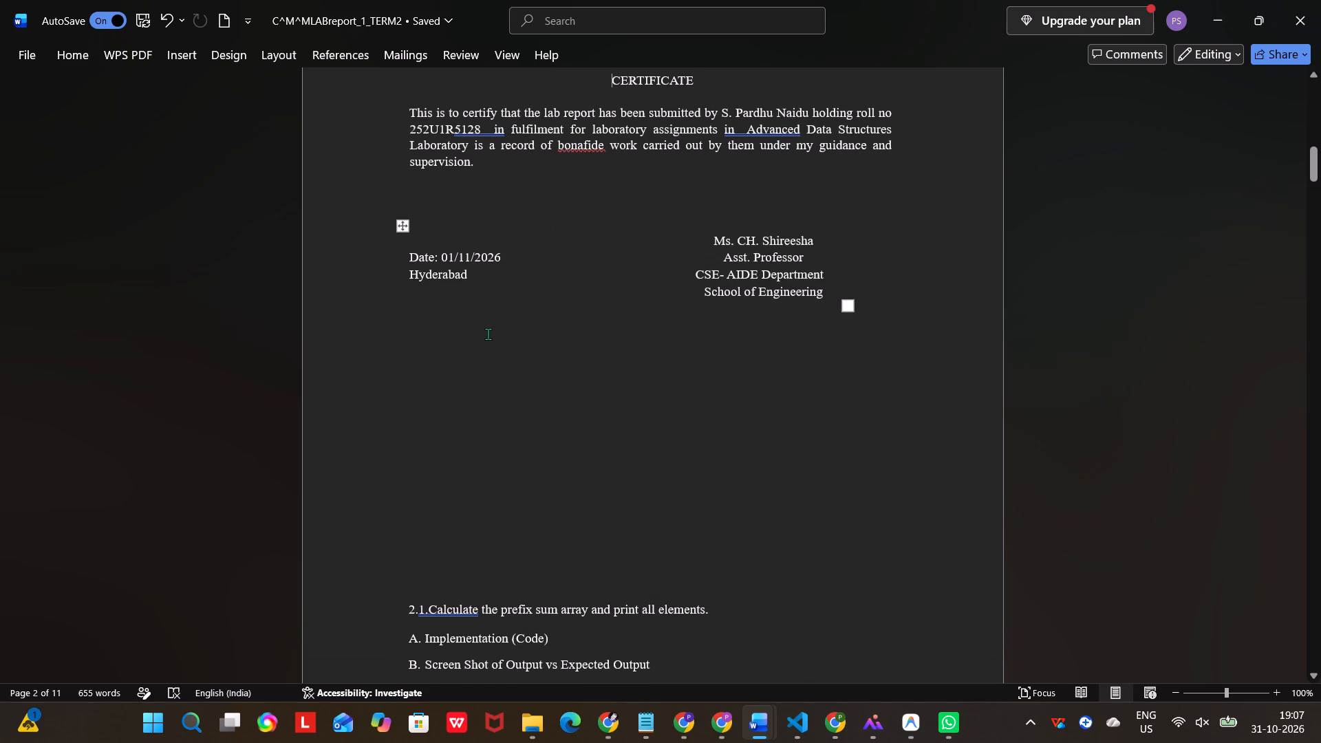
Insert blank lines before the 2.1 prefix sum exercise to push it off the certificate page onto a new page.
click(420, 544)
key(Return)
key(Return)
key(Return)
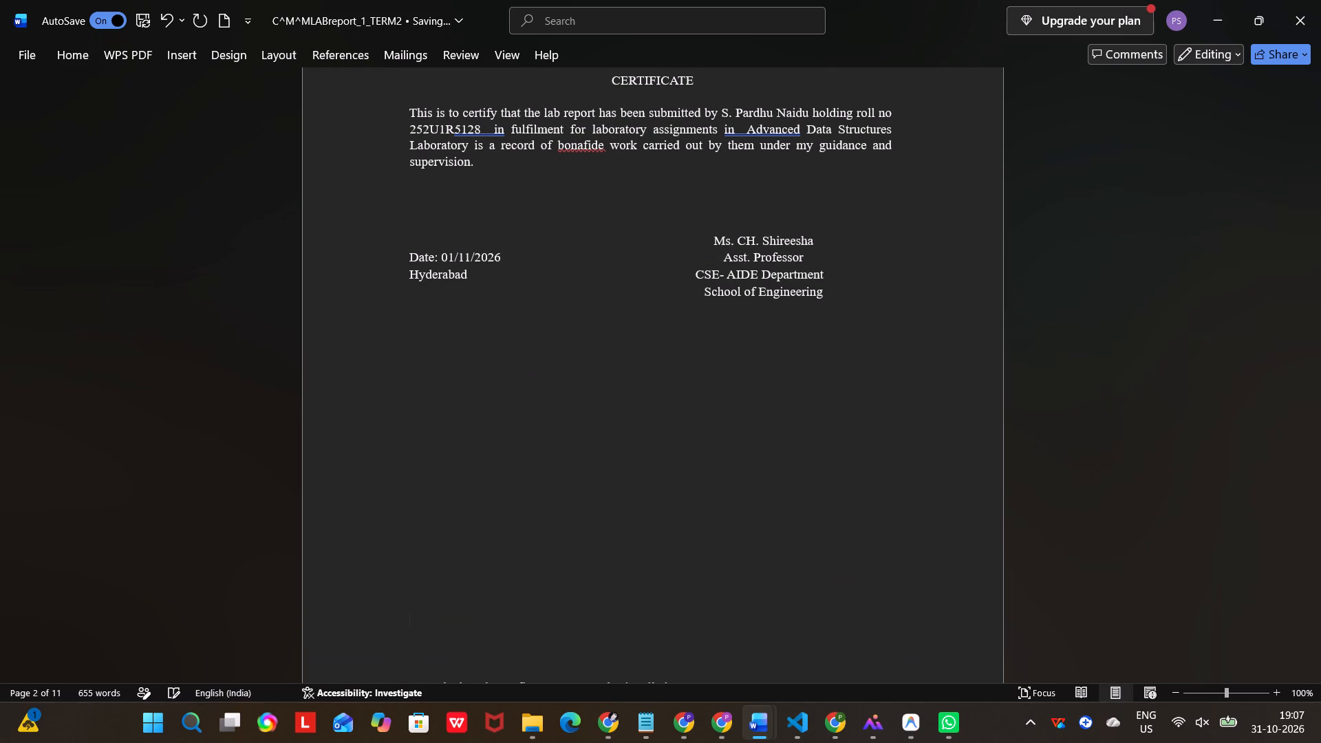
scroll(420, 544, down, 1)
key(Return)
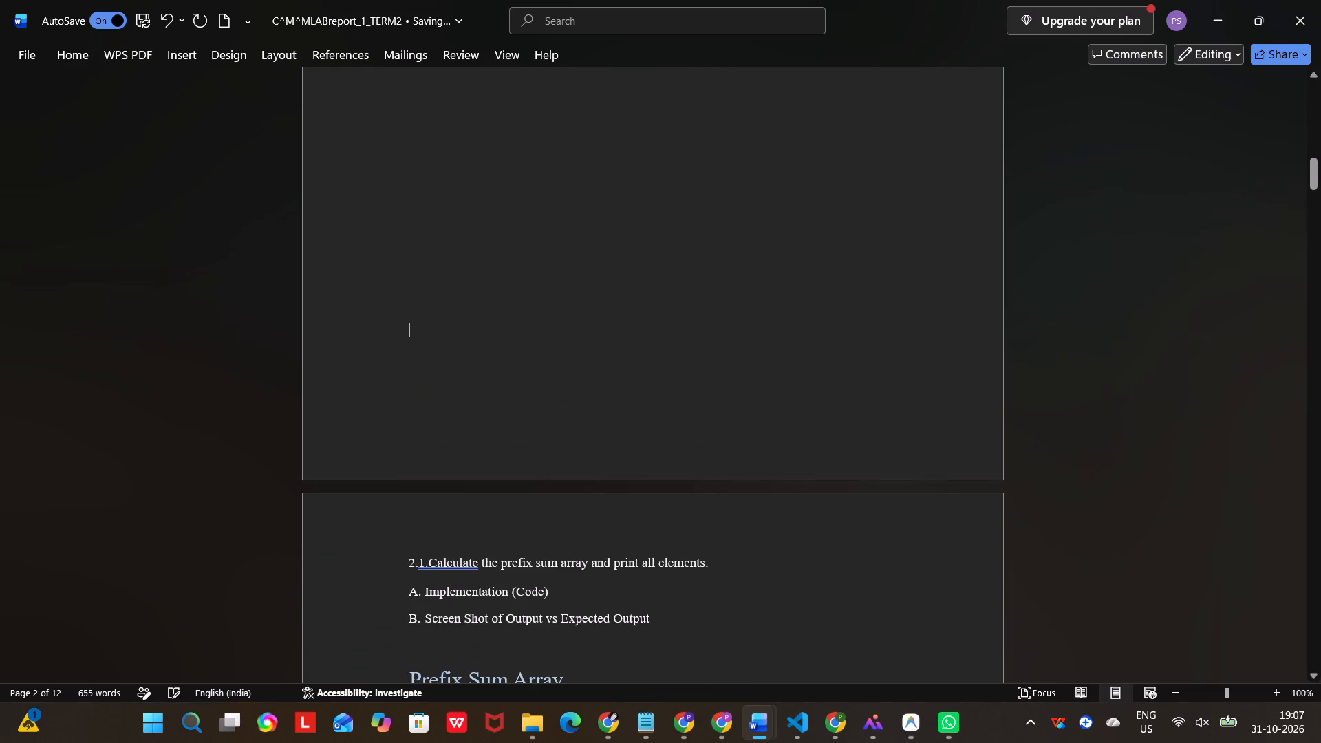
Examine the layout of the code, output screenshots and samples from the prefix sum exercise through the report's last pages.
scroll(420, 544, down, 1)
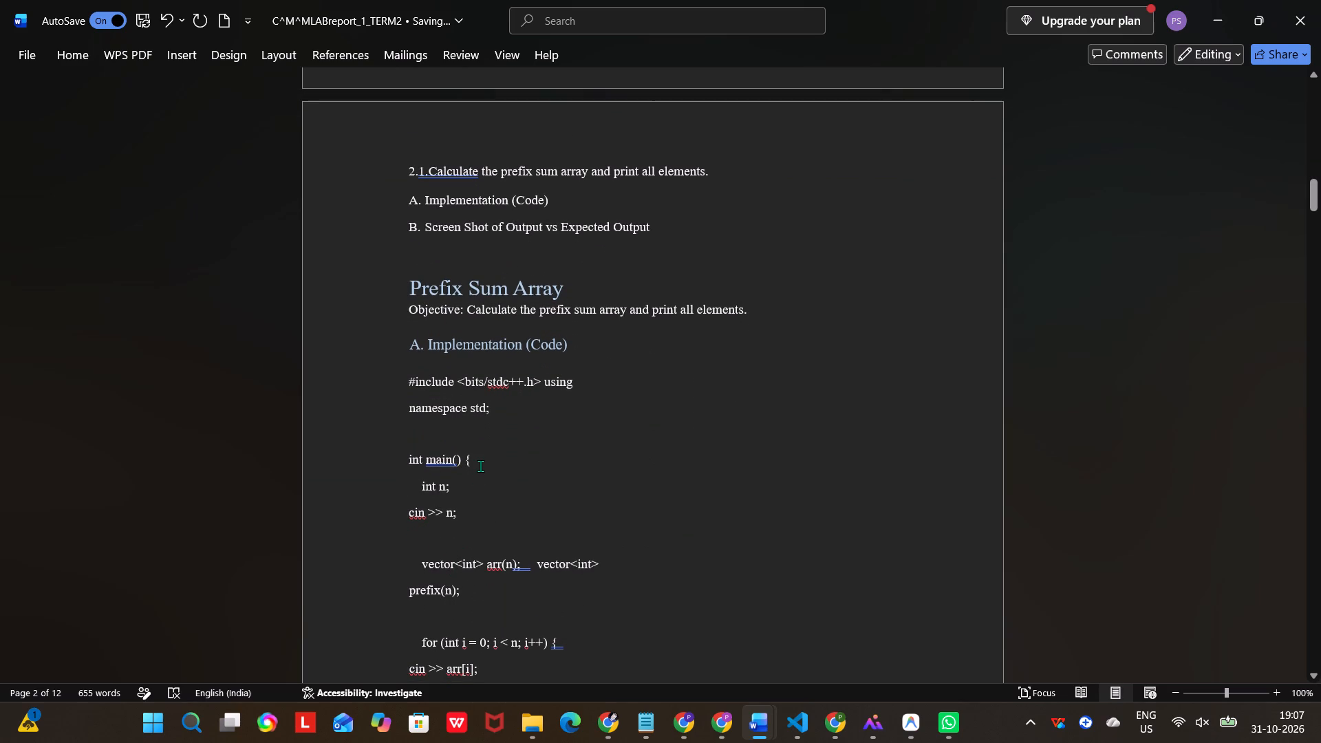
scroll(481, 466, down, 1)
click(435, 353)
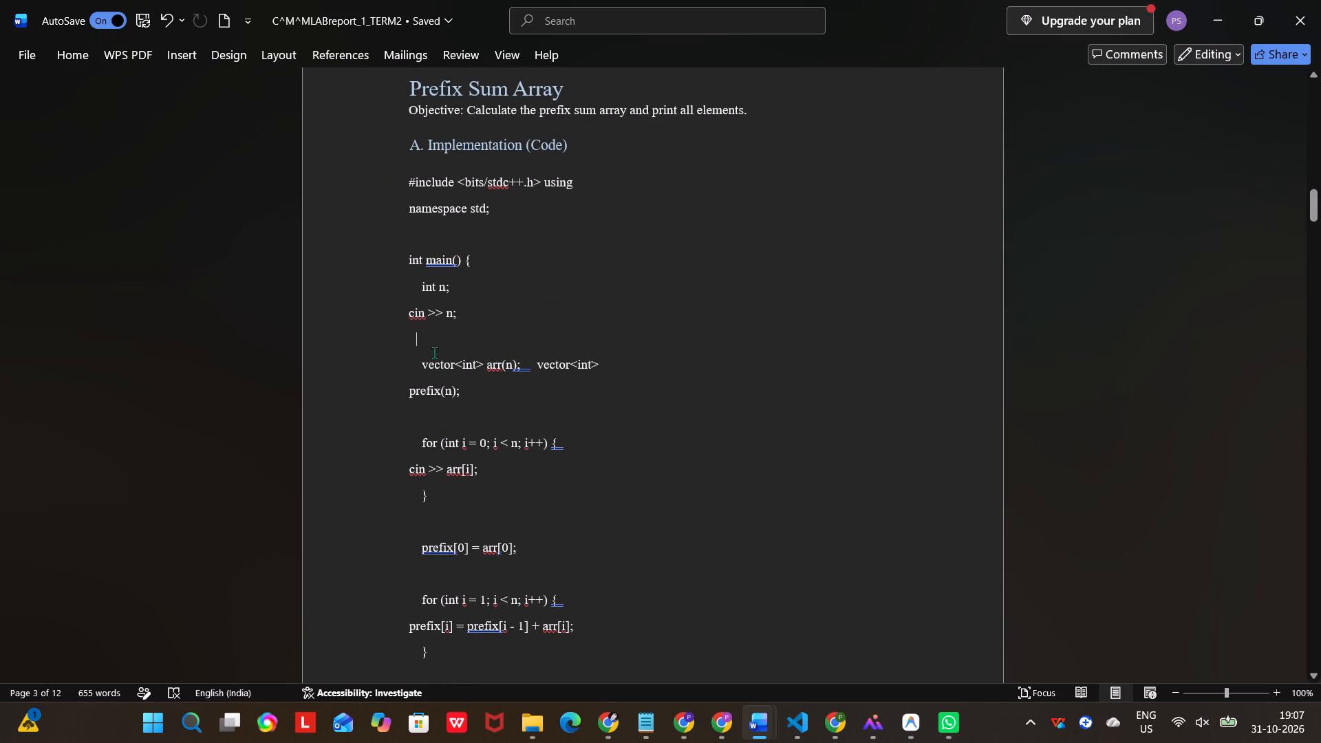
scroll(435, 353, down, 1)
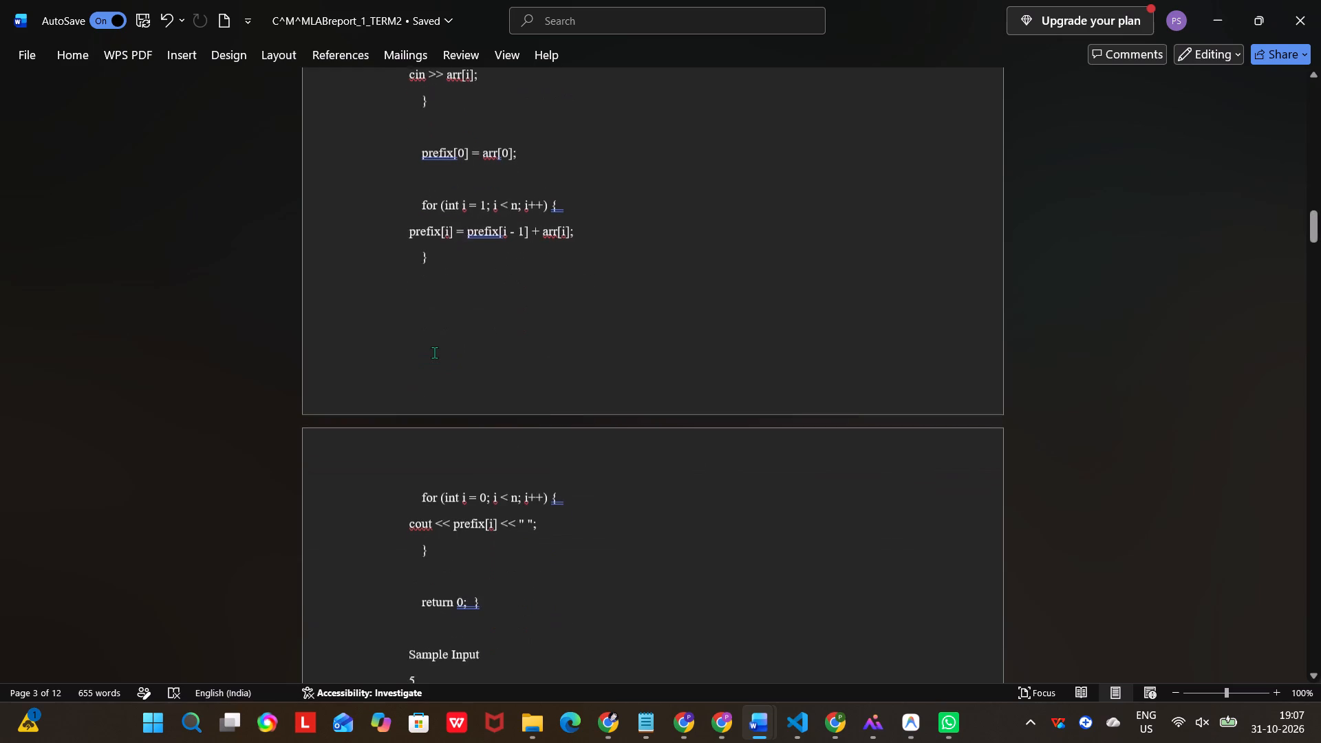
scroll(435, 353, down, 2)
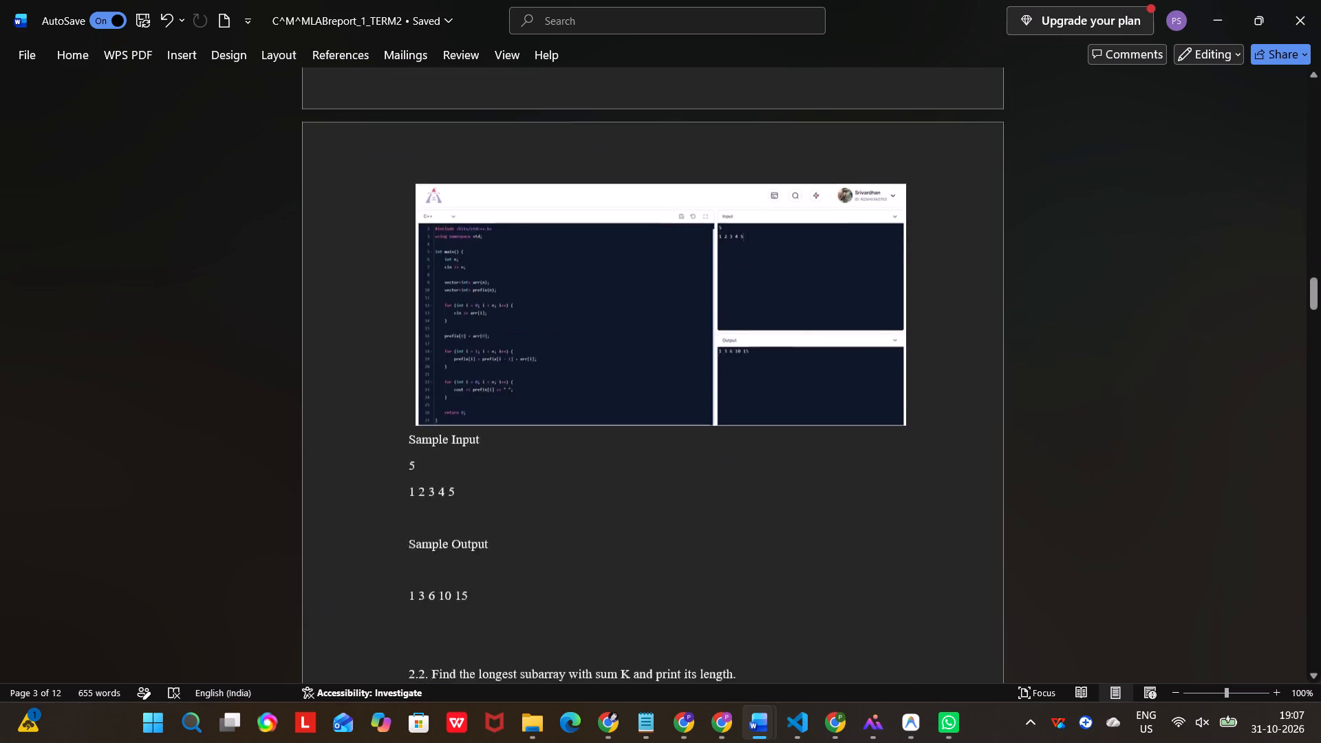
scroll(435, 353, down, 1)
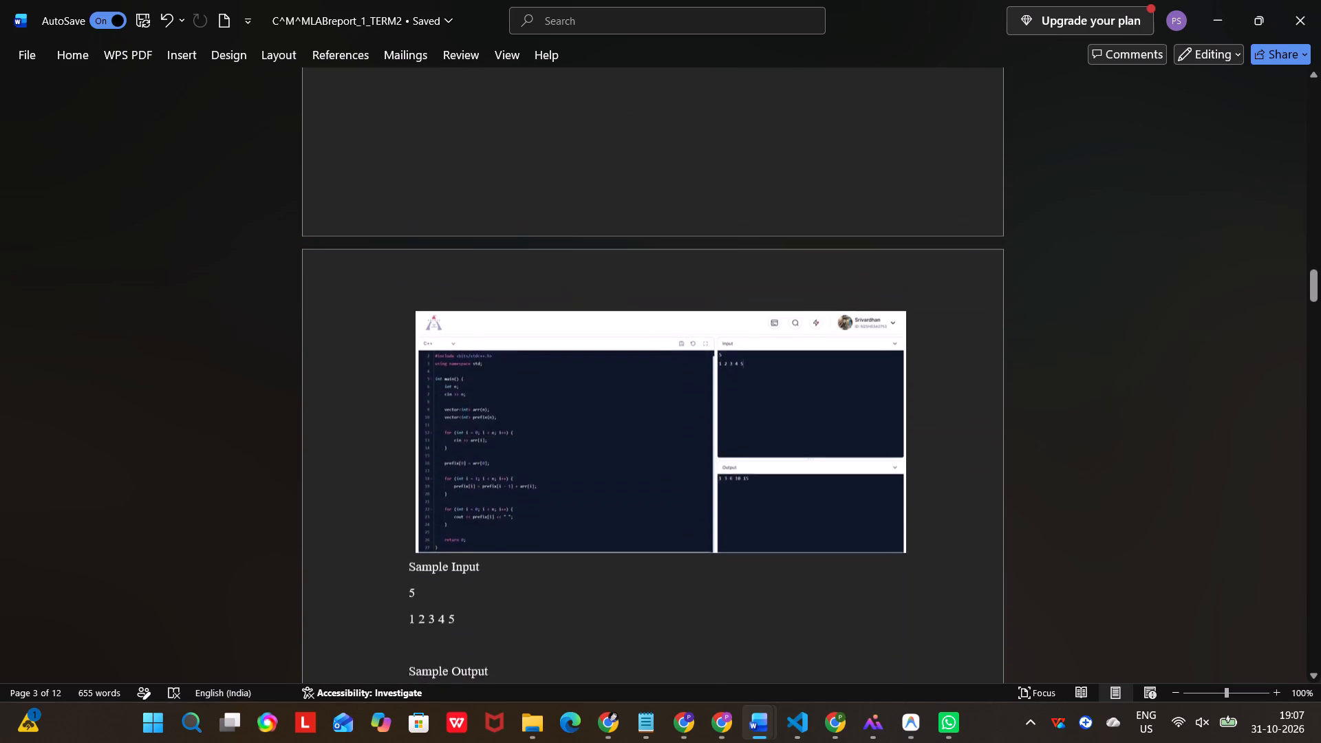
scroll(435, 353, down, 3)
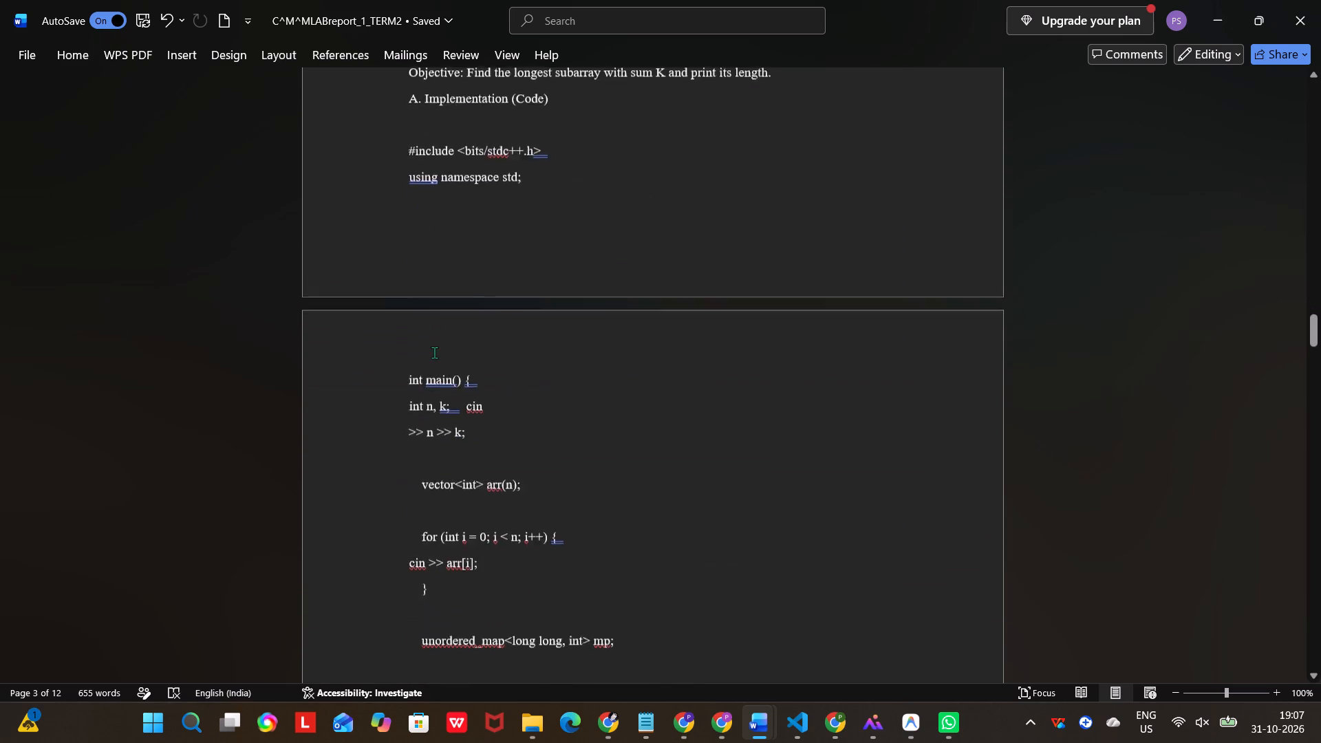
scroll(435, 353, down, 3)
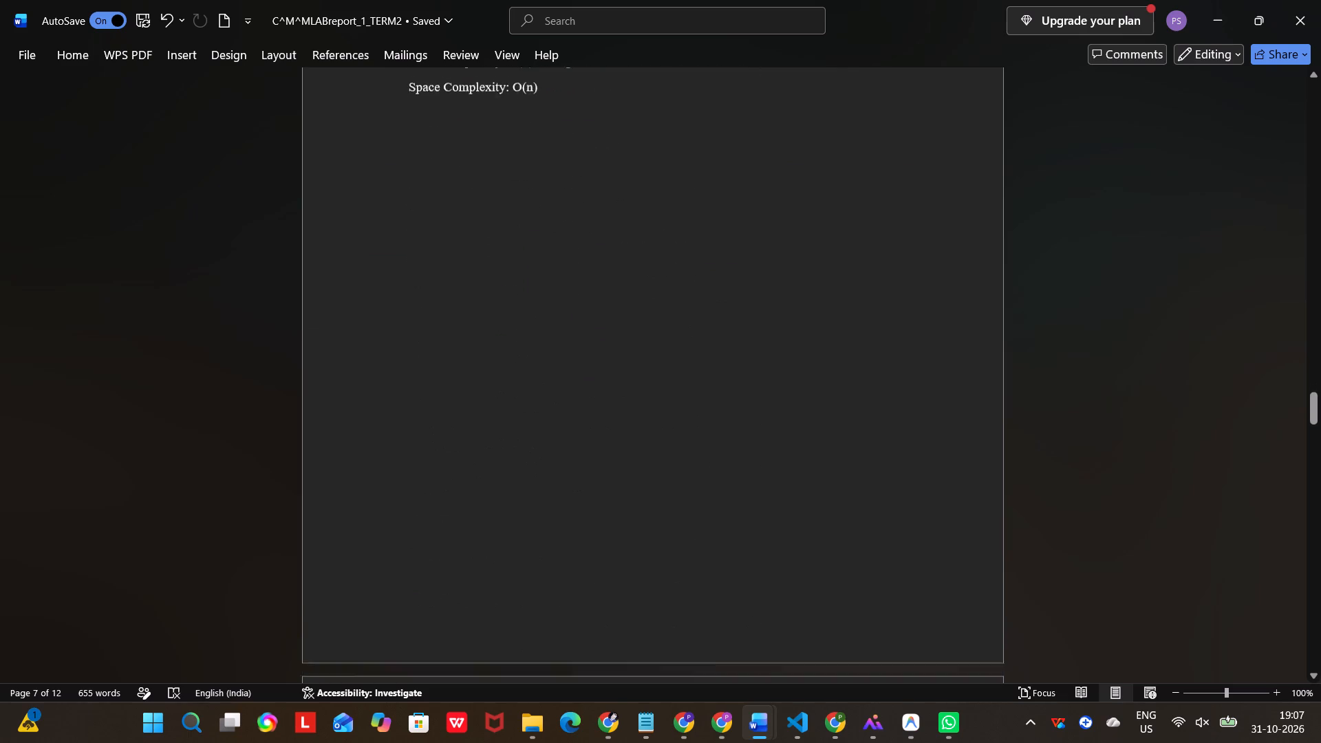
scroll(435, 353, down, 7)
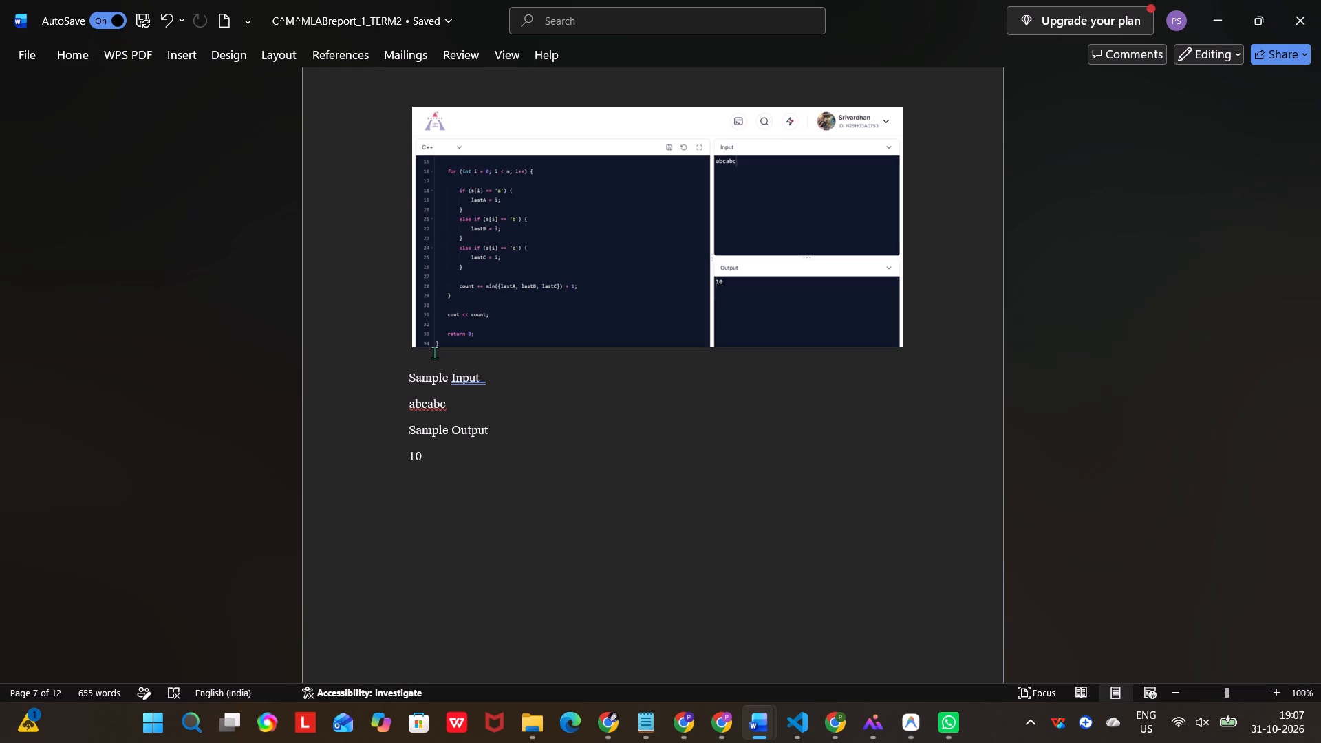
scroll(435, 353, down, 1)
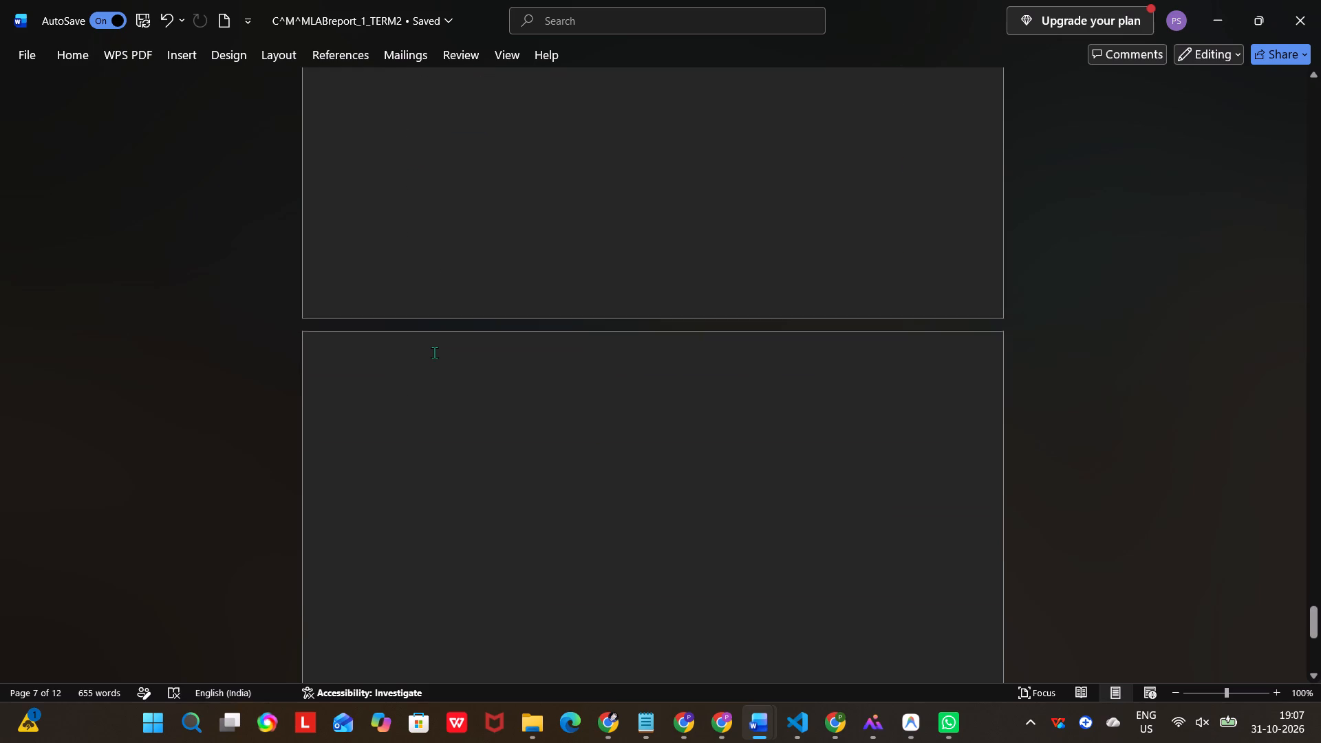
scroll(435, 353, down, 3)
scroll(435, 353, up, 2)
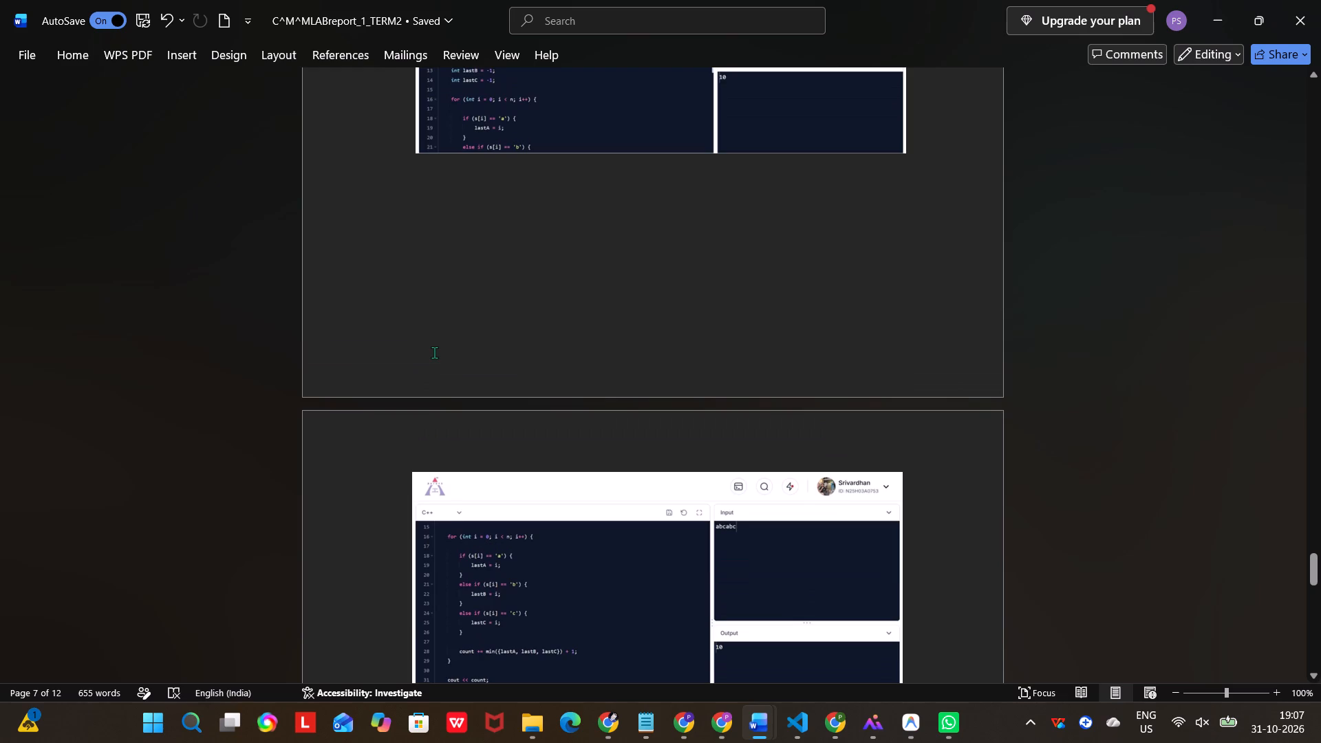
scroll(433, 331, down, 1)
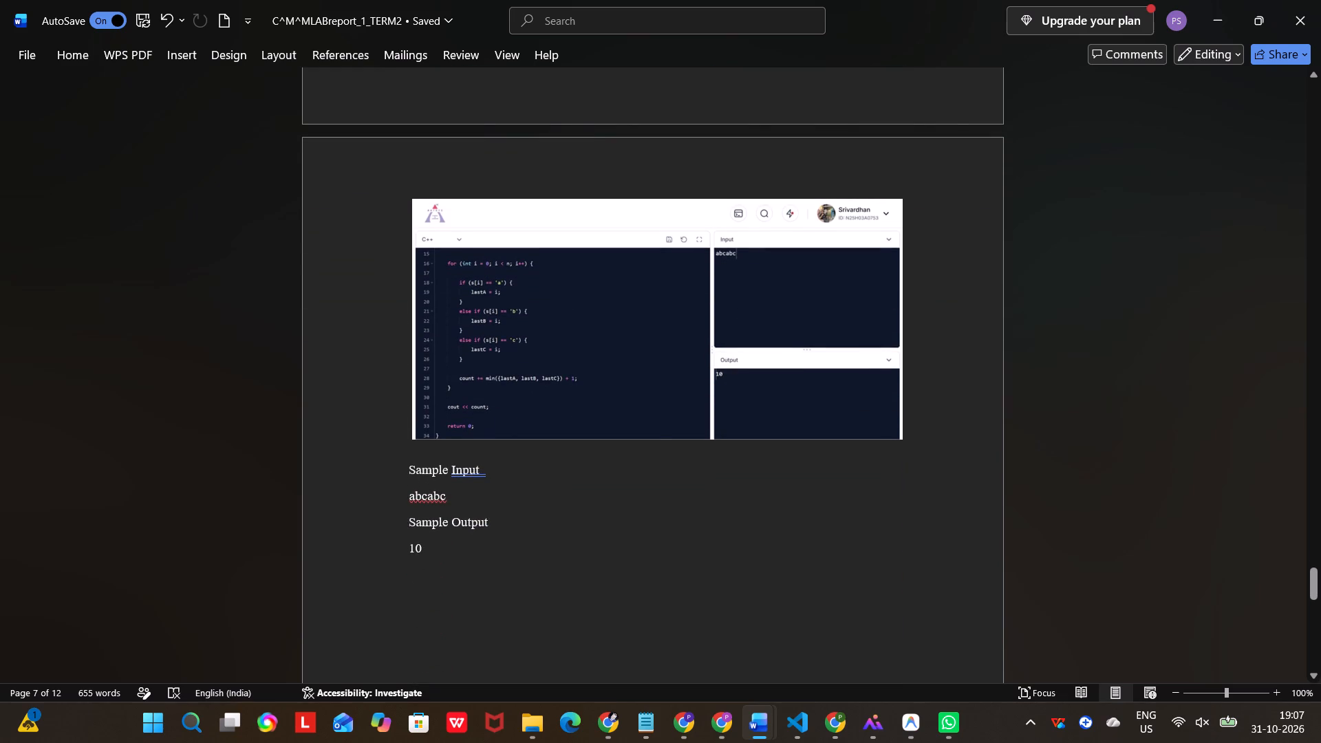
Select the code screenshot above the abcabc sample input and examine its picture formatting options.
click(559, 346)
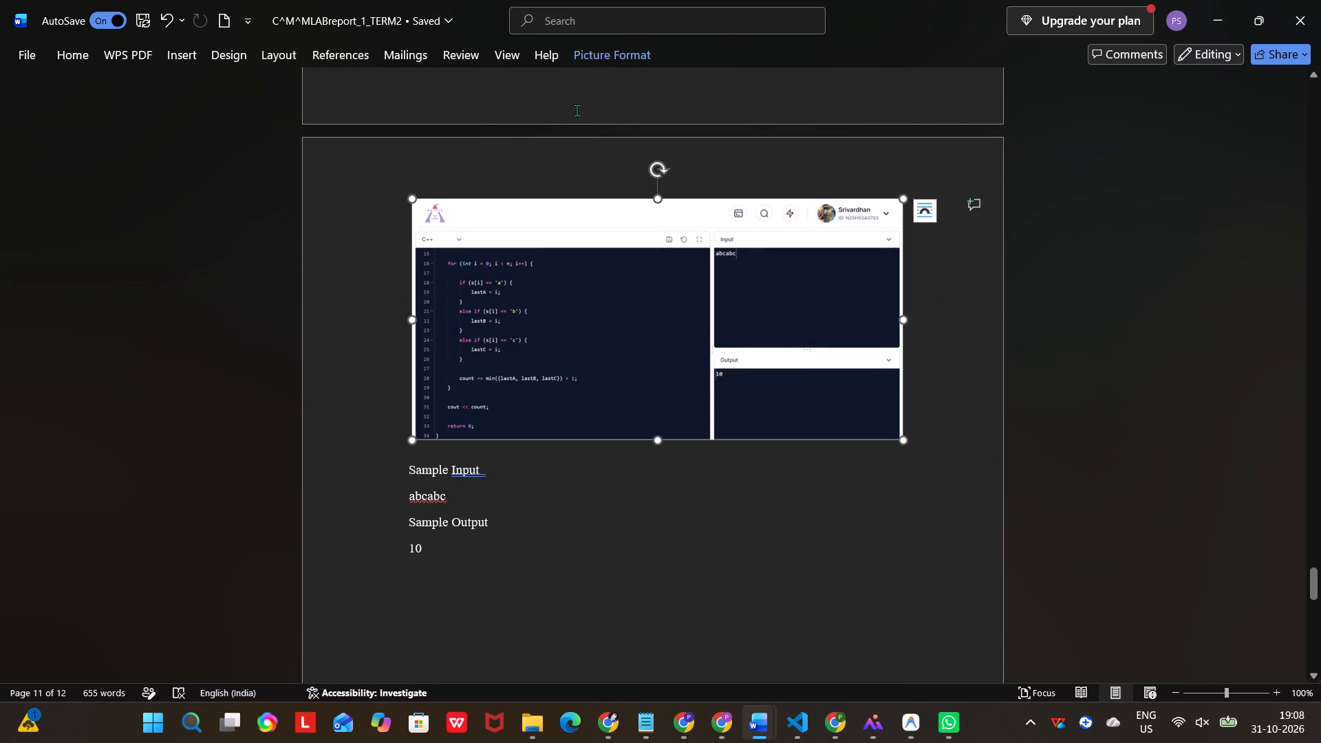
click(592, 56)
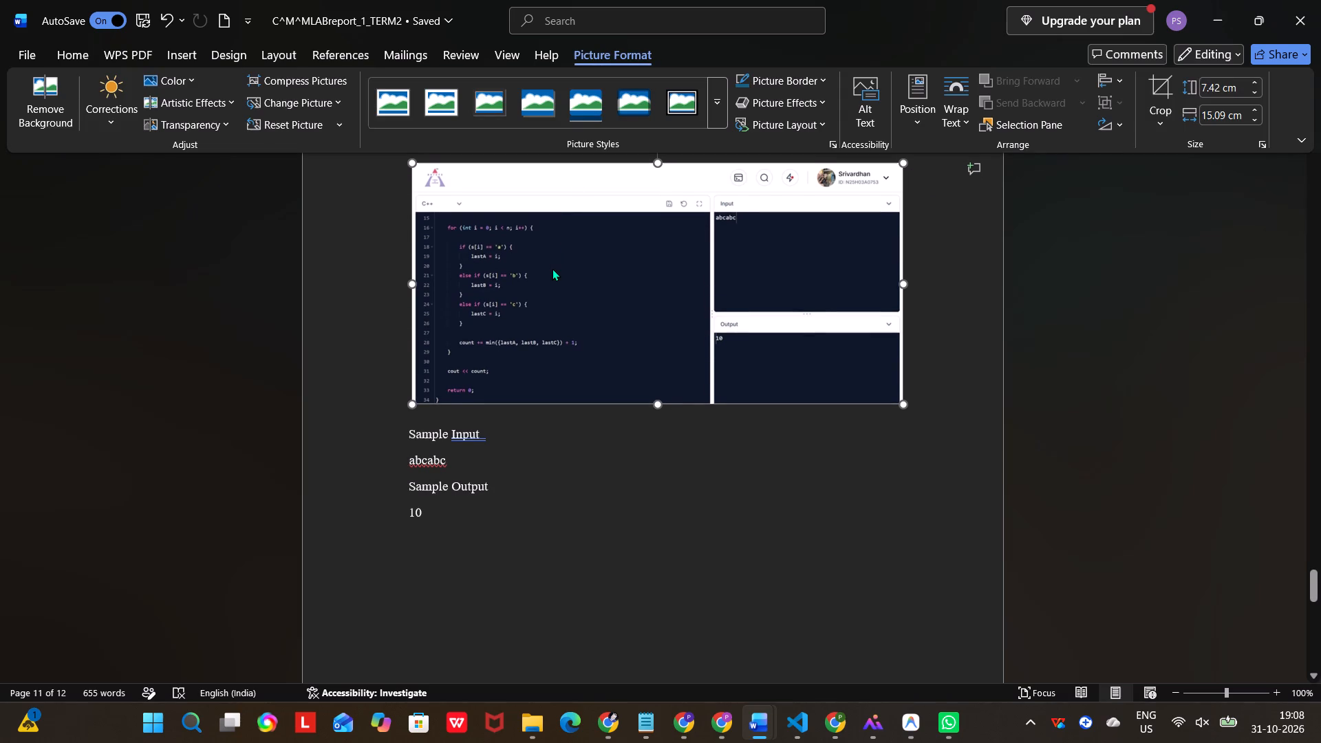
scroll(552, 268, up, 1)
click(561, 352)
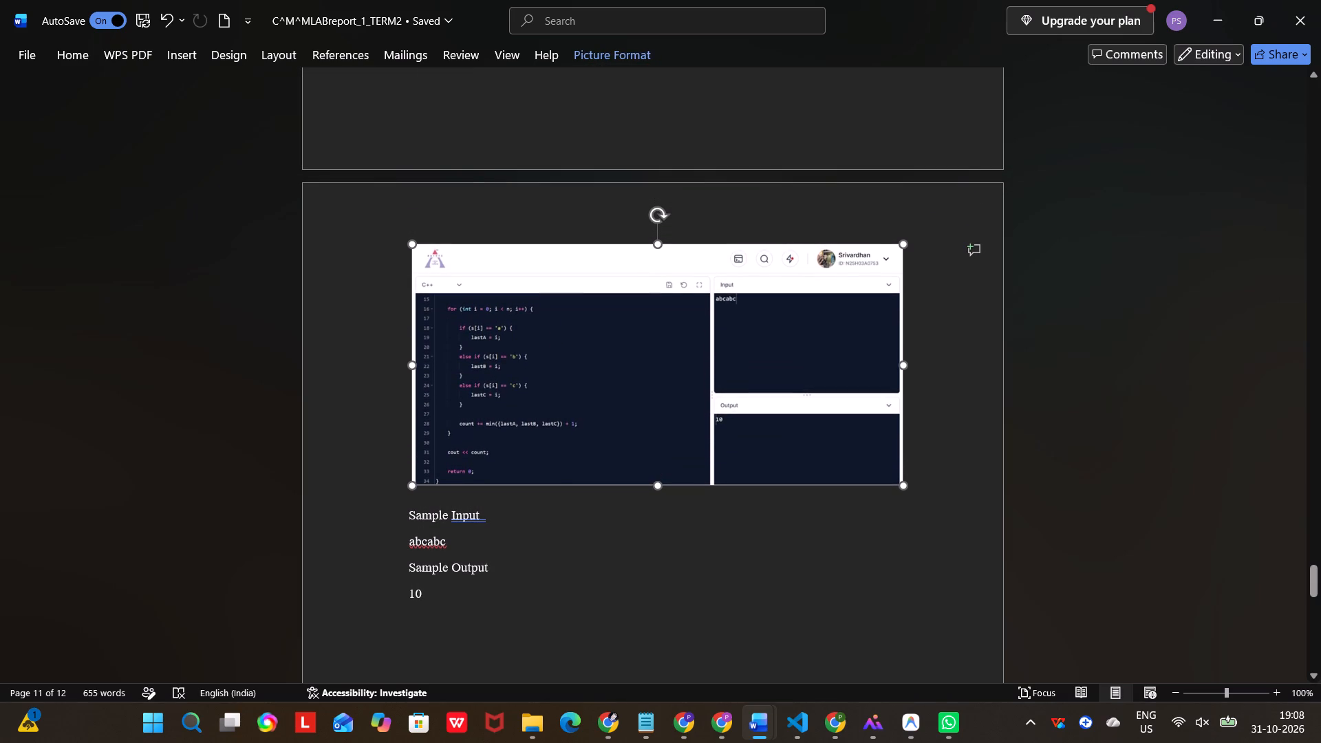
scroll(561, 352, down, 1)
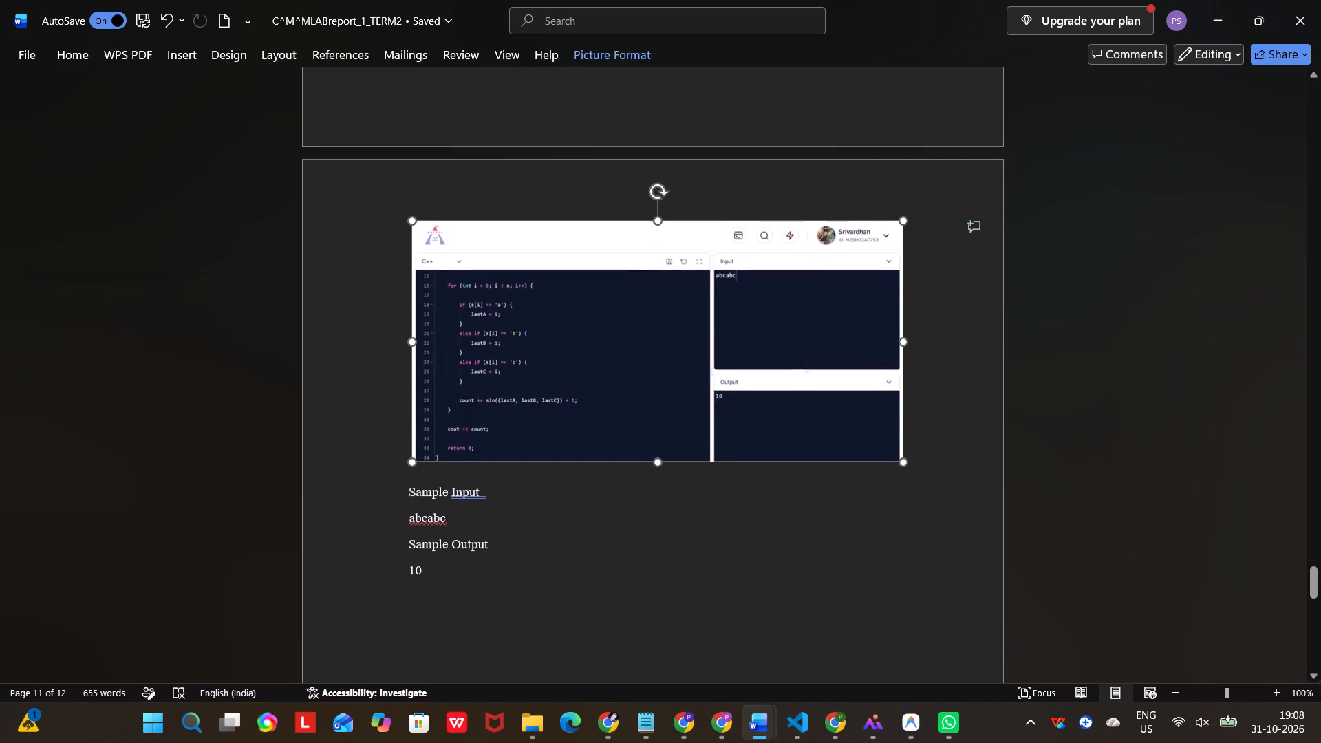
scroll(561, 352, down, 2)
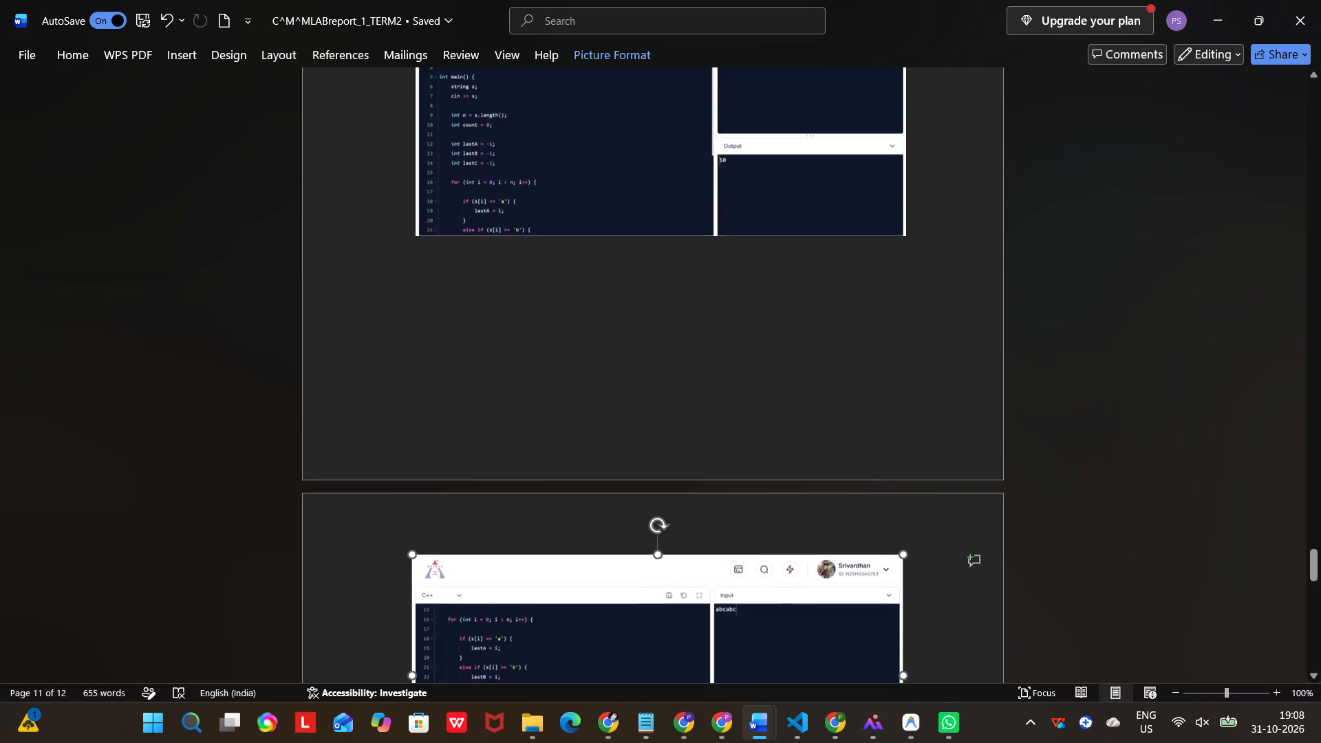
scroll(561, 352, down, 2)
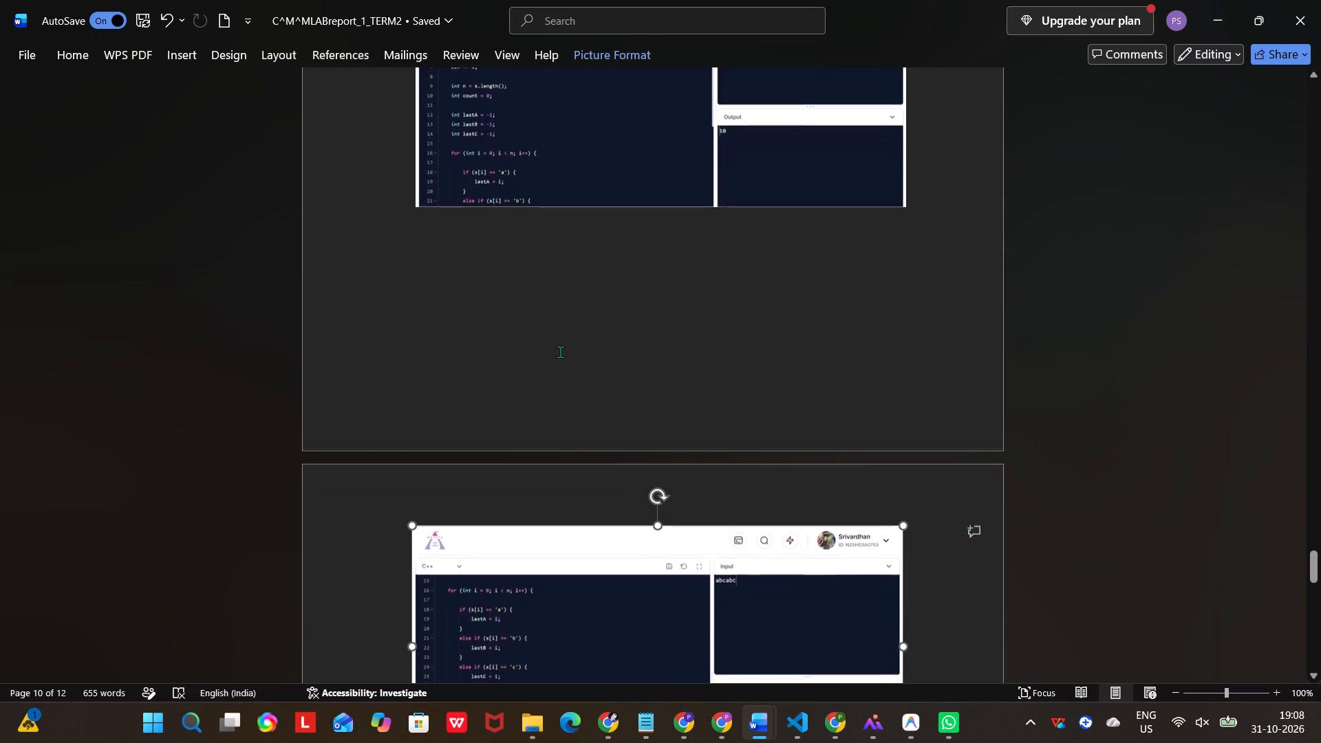
Switch to Chrome, open the learning.ccbp.in portal in a new tab and launch its code playground.
scroll(561, 352, down, 2)
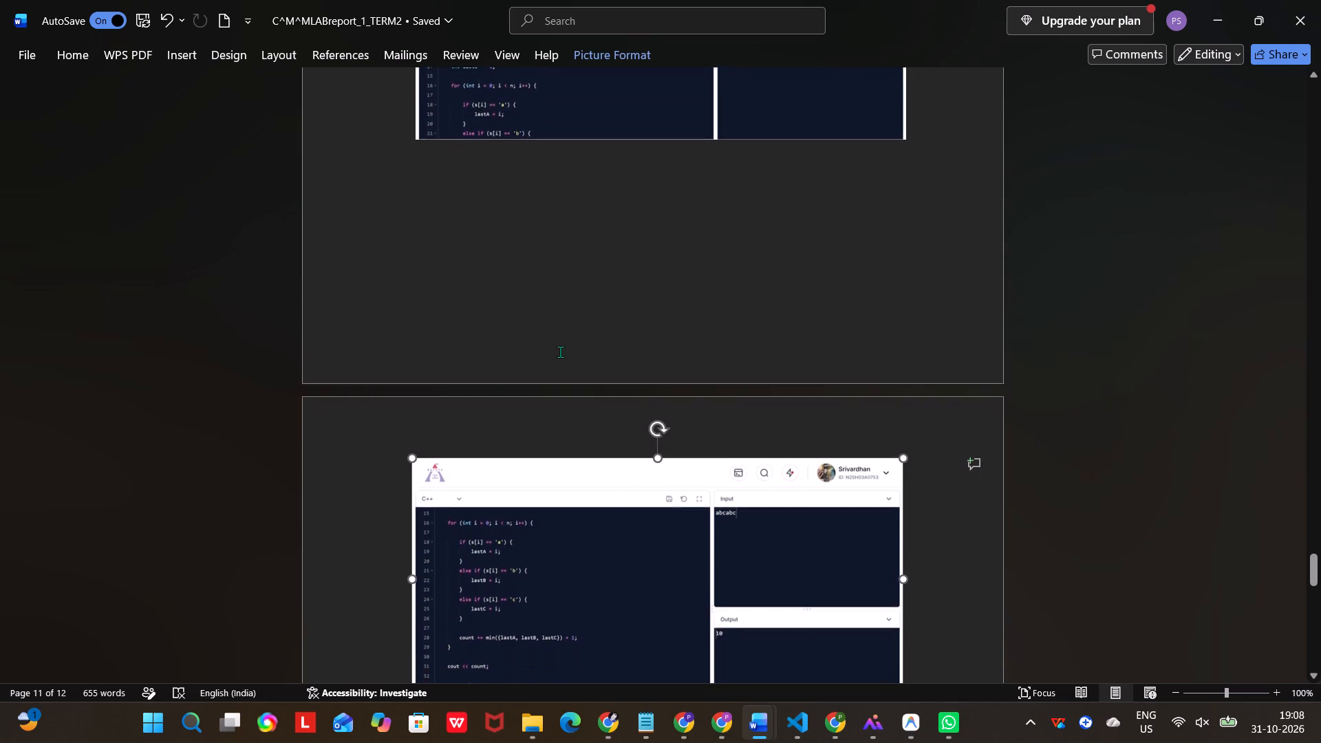
scroll(561, 352, down, 1)
scroll(561, 352, up, 1)
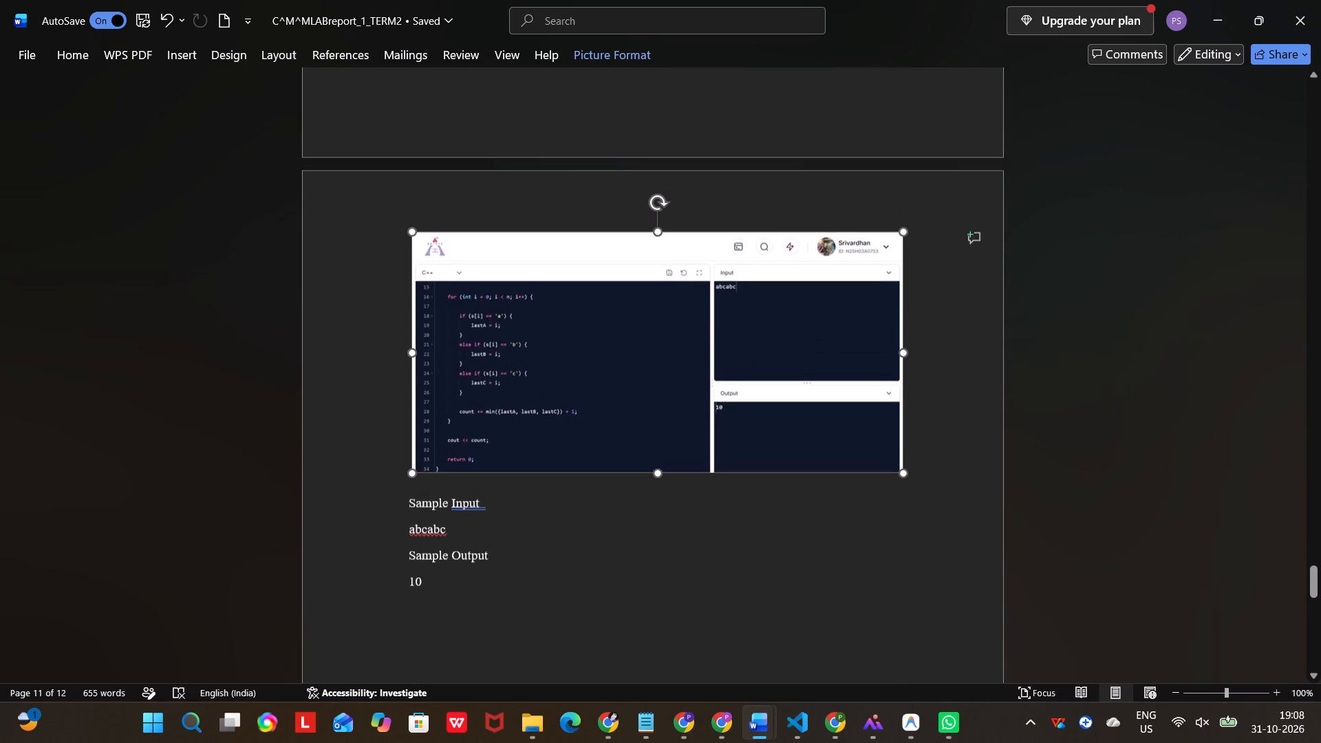
click(590, 363)
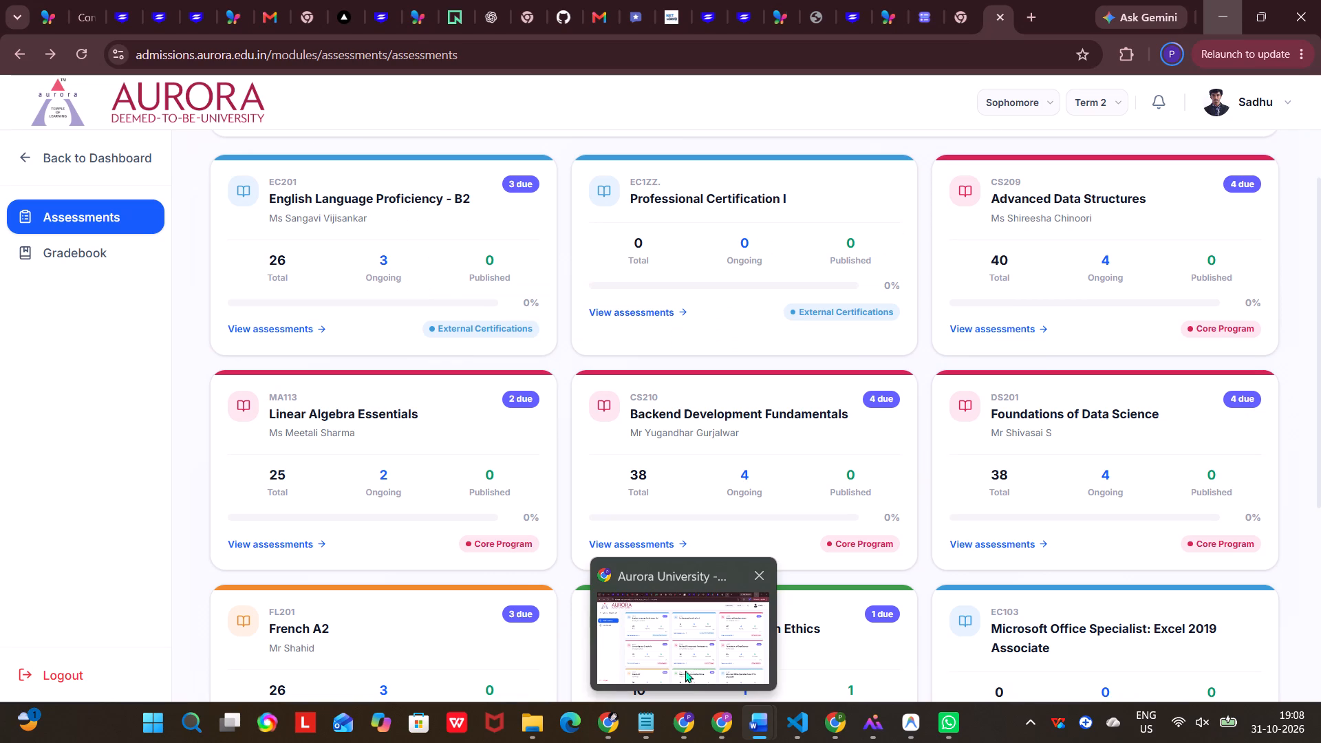
click(683, 665)
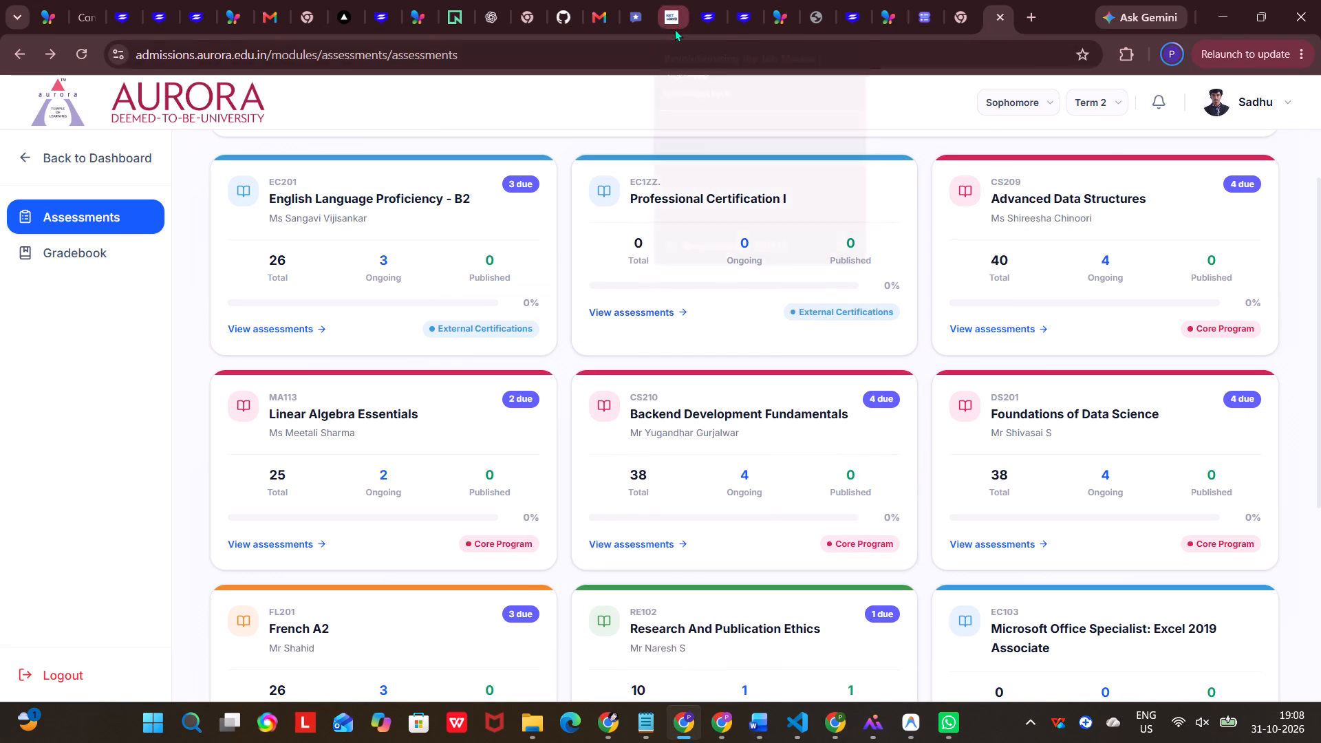
click(675, 29)
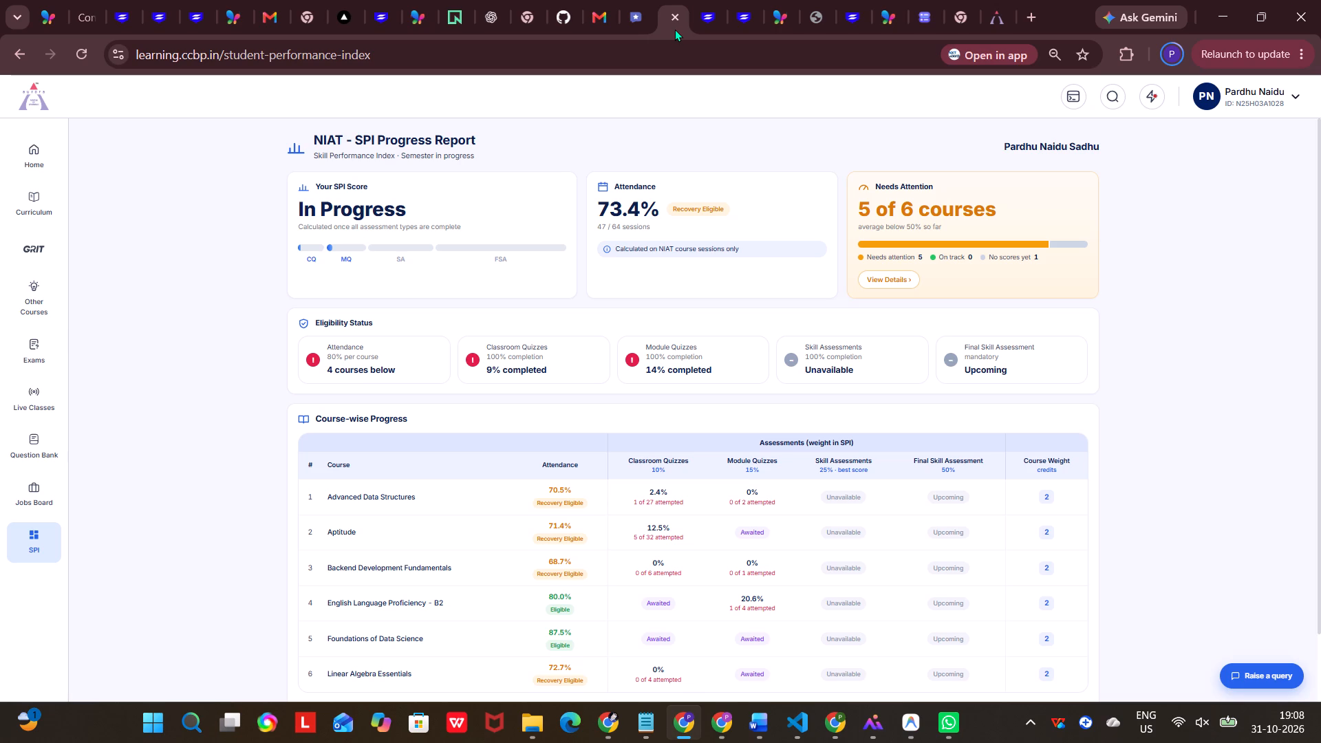
scroll(948, 15, right, 1)
click(1027, 21)
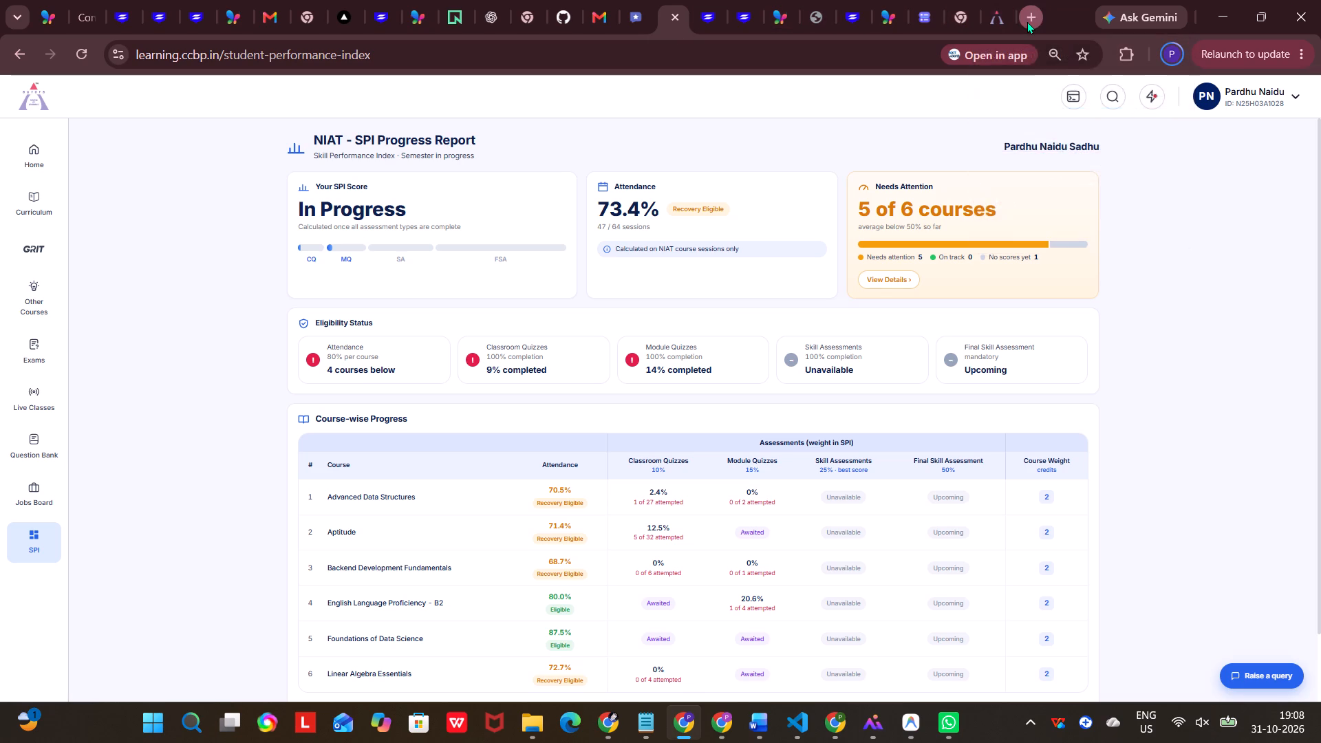
click(905, 472)
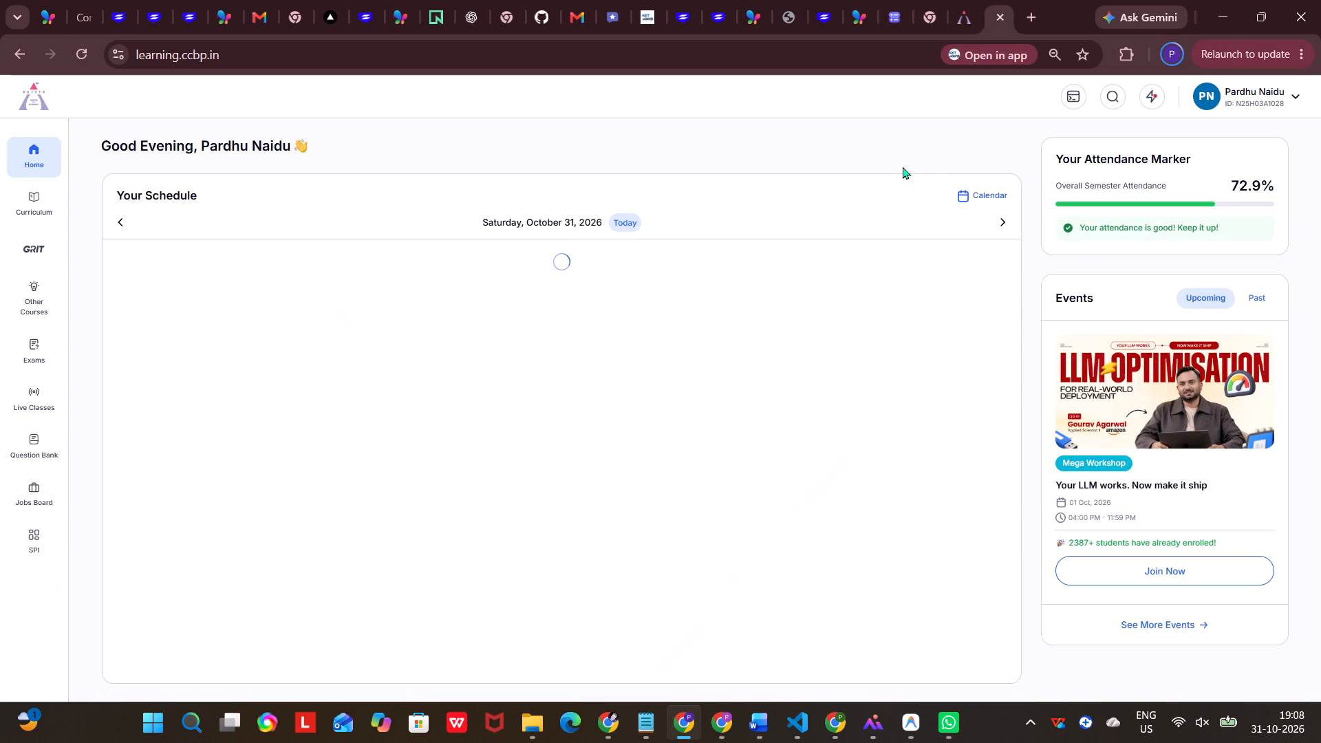
scroll(1084, 112, right, 1)
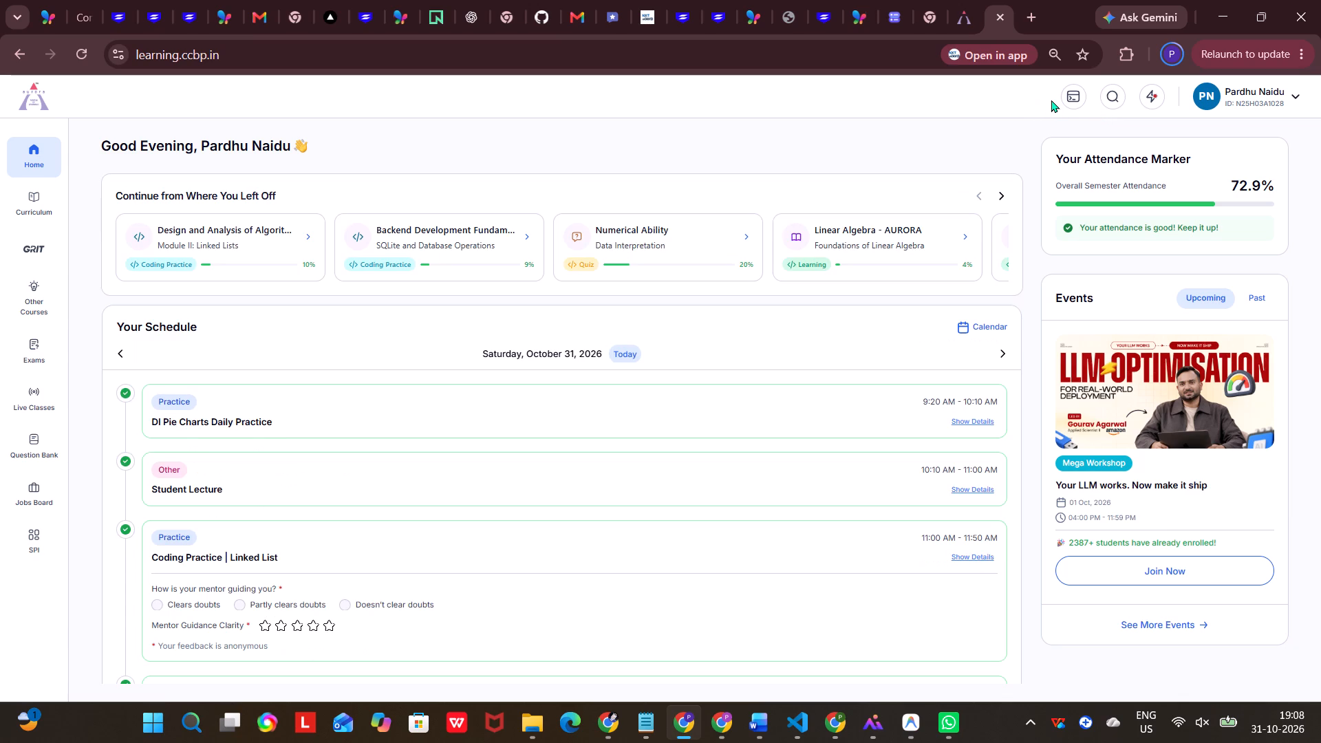
click(1075, 97)
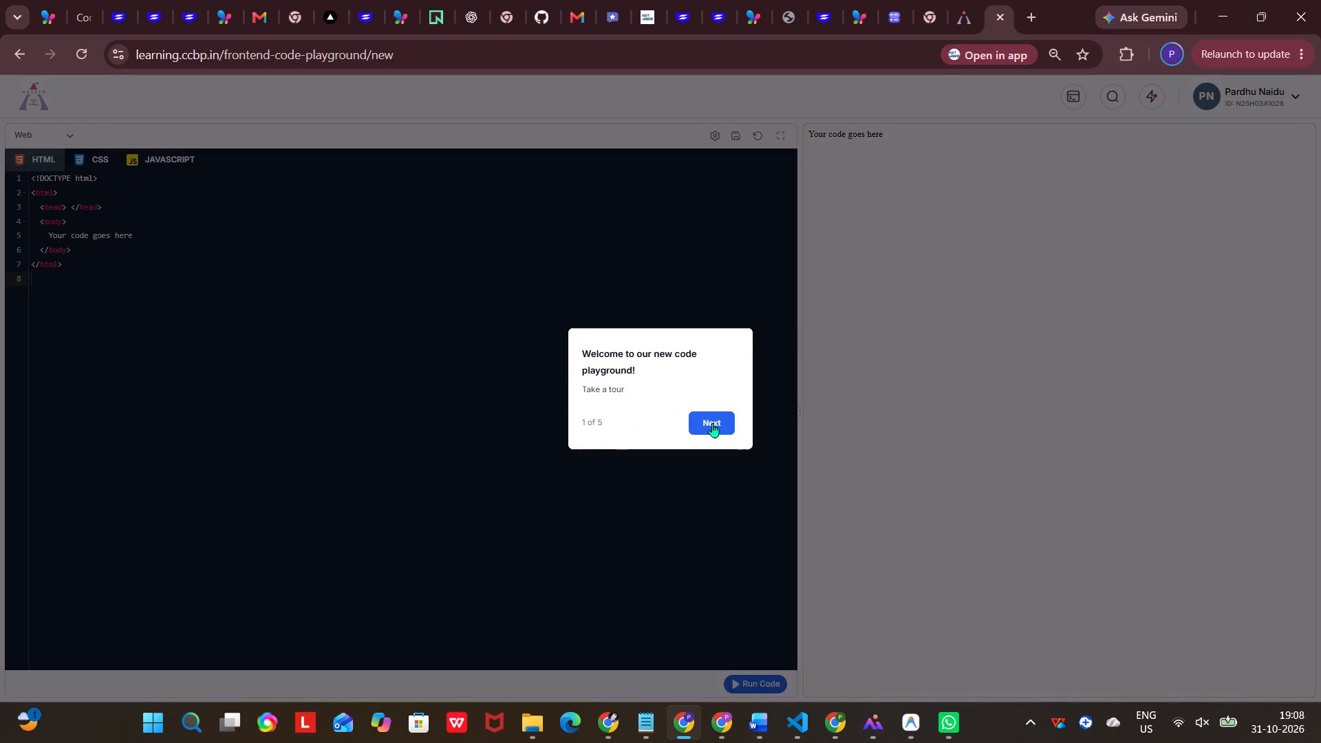
Go through the code playground's welcome tour until it closes.
click(712, 423)
click(145, 228)
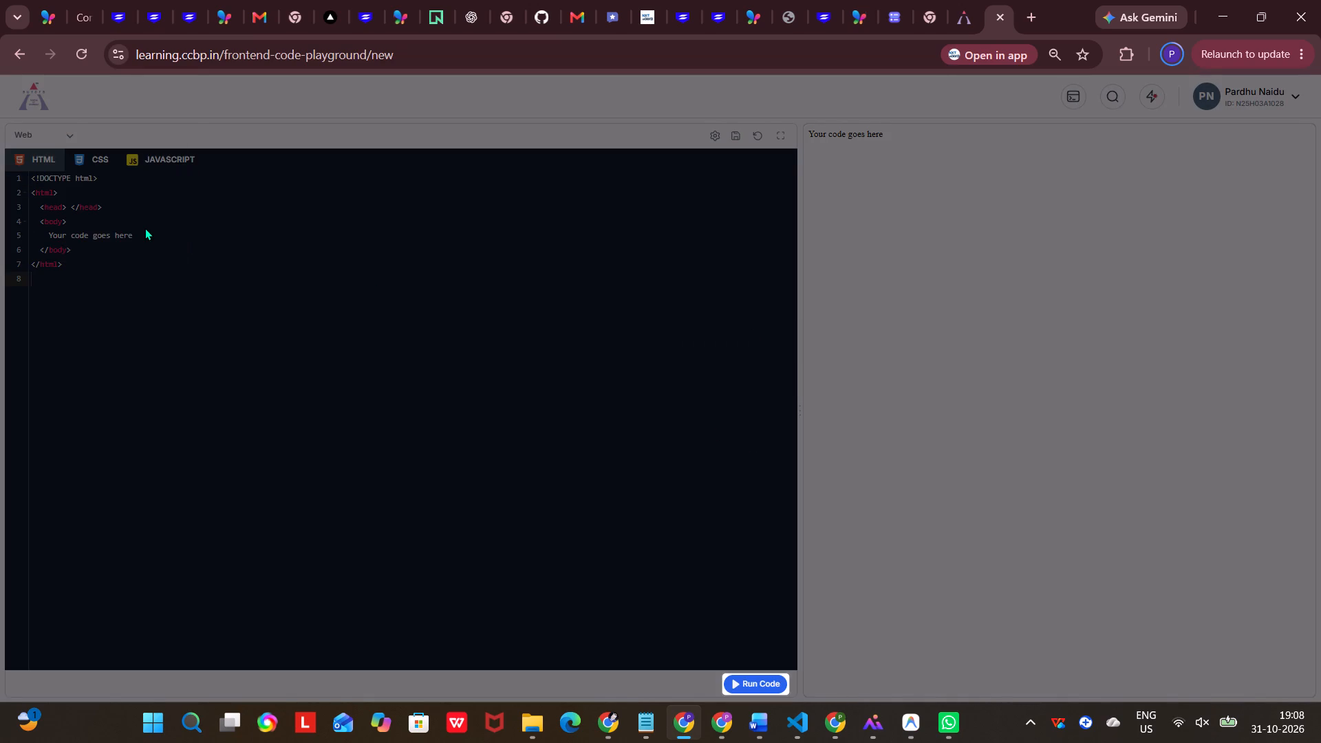
click(949, 674)
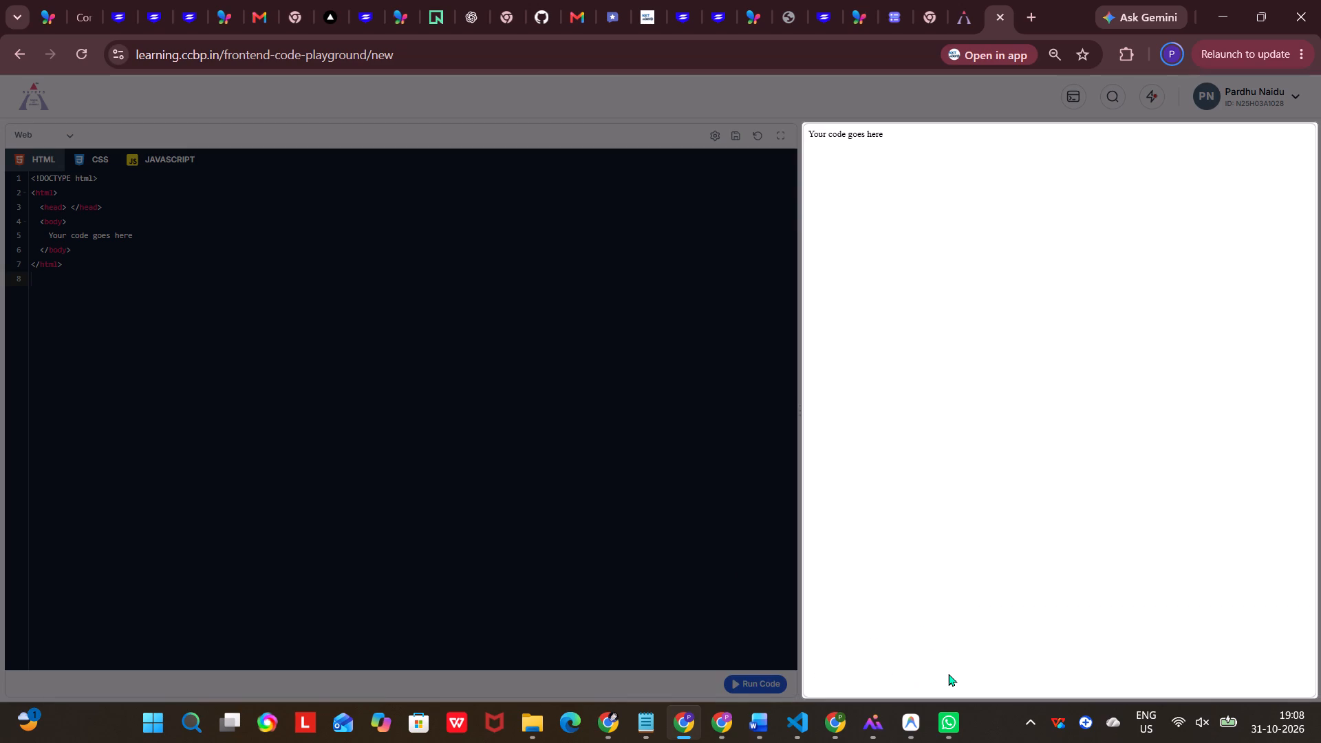
click(755, 213)
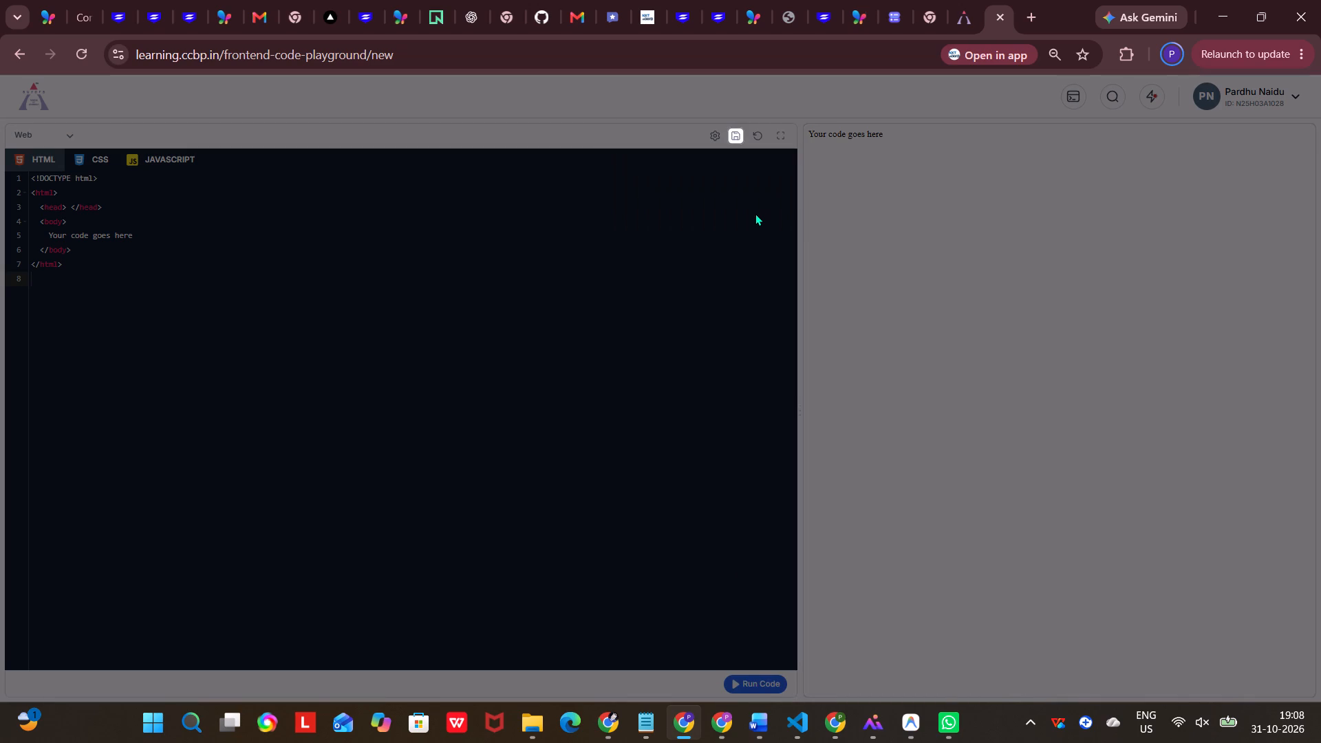
click(775, 255)
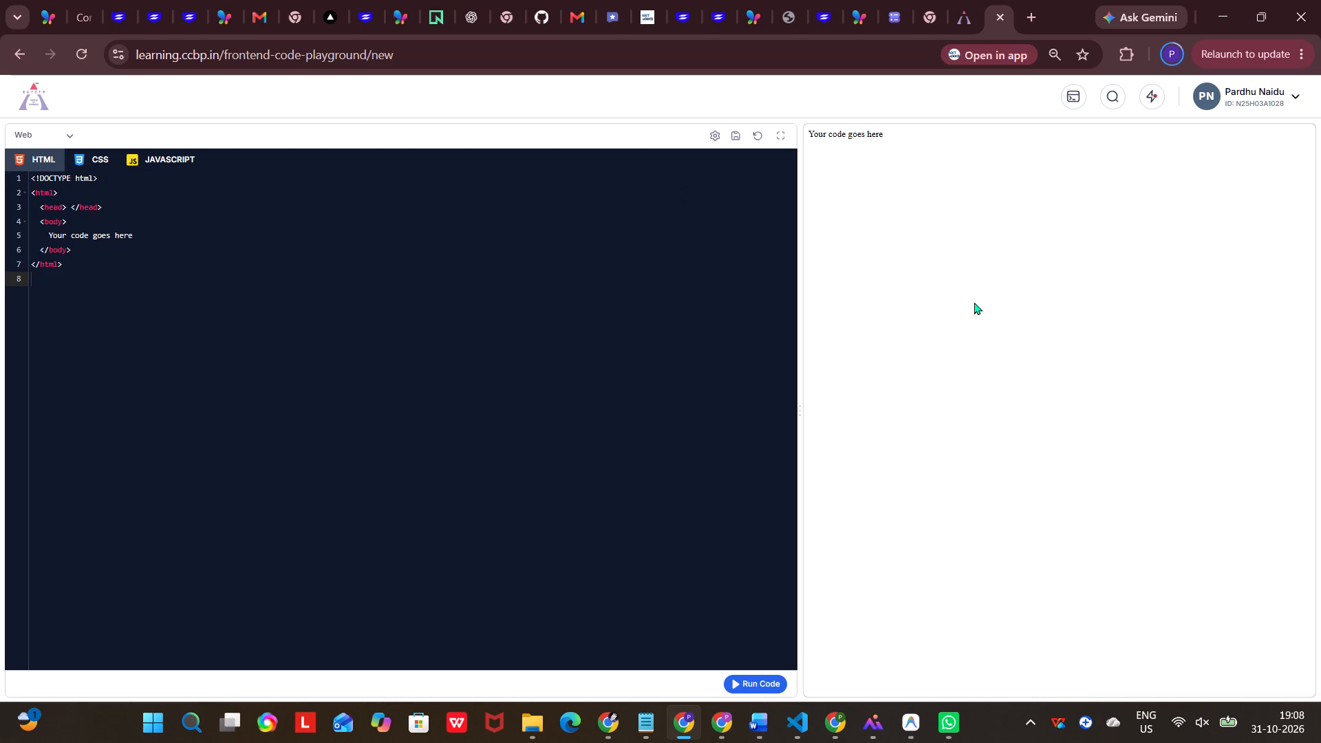
Capture a full-width screen snip covering the browser's address bar and the playground's page header with the account name.
key(shift+super+s)
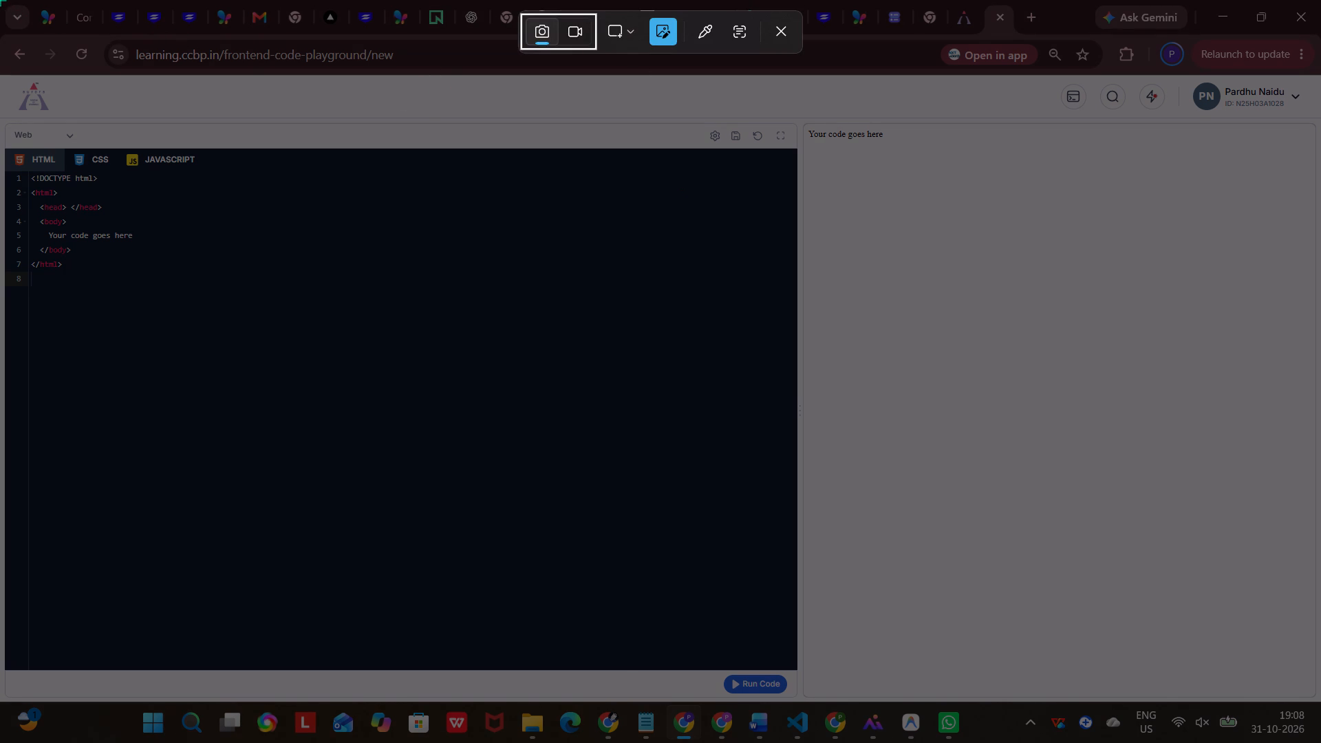
drag(3, 36, 1320, 115)
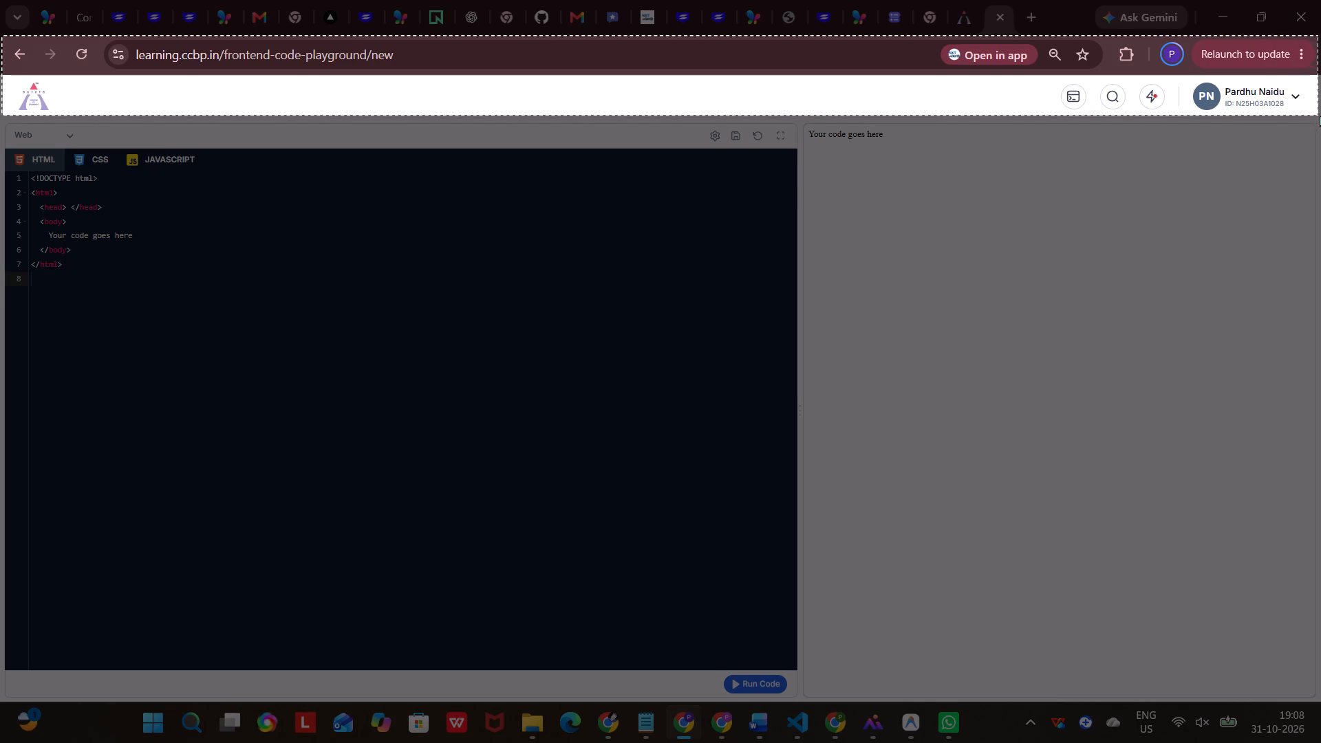
drag(1320, 115, 1320, 119)
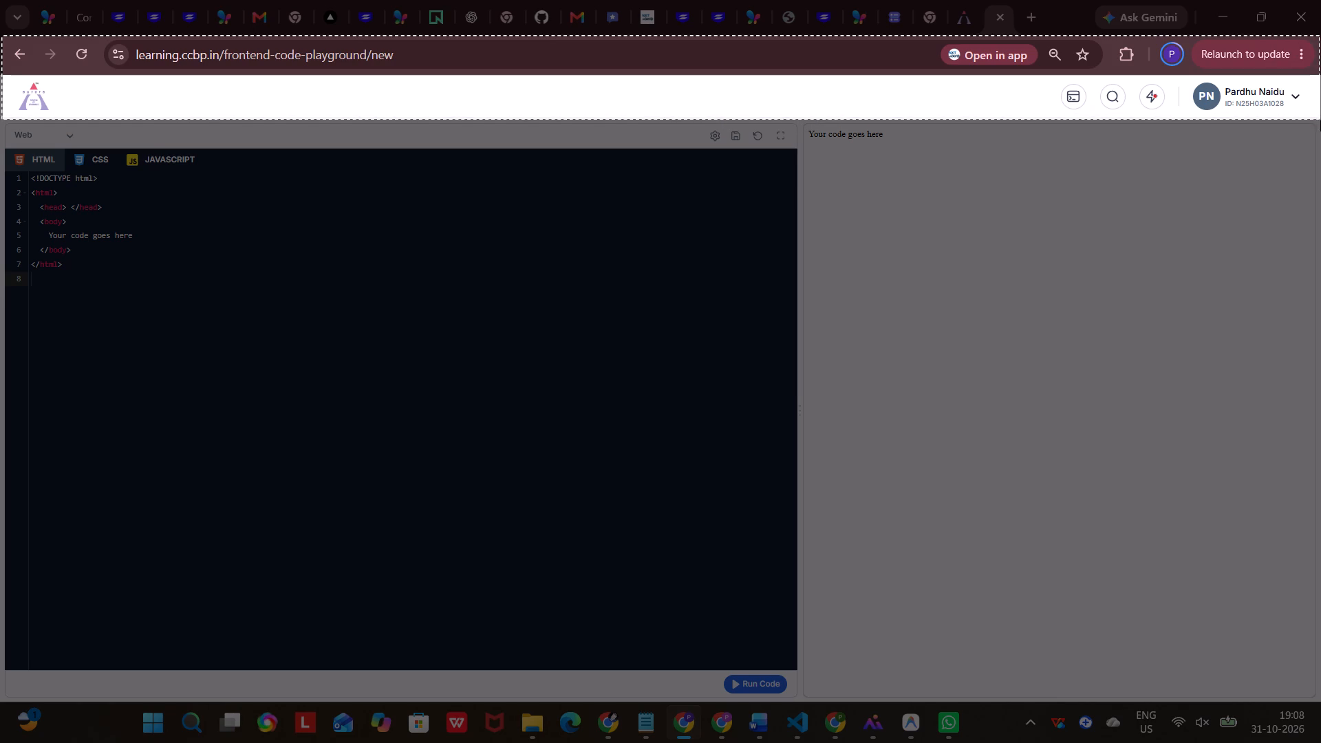
drag(1320, 119, 1311, 114)
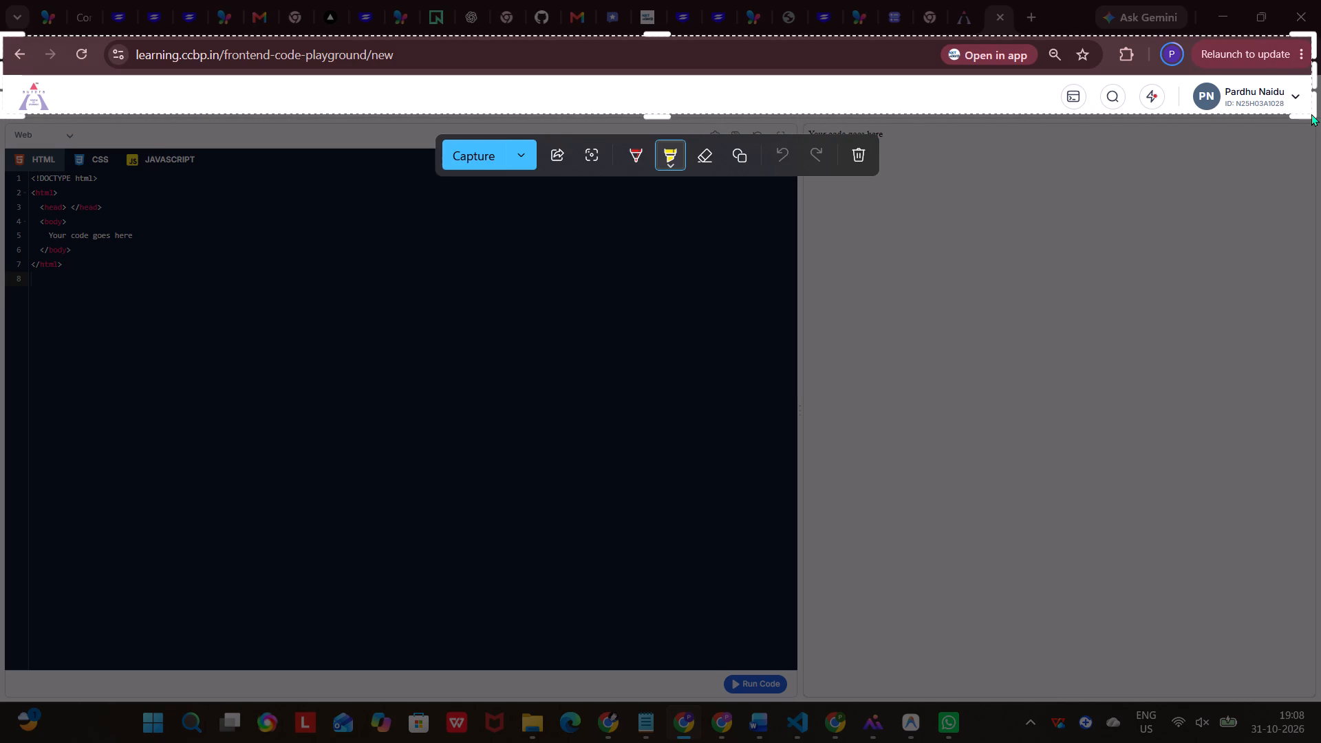
drag(1311, 114, 1320, 115)
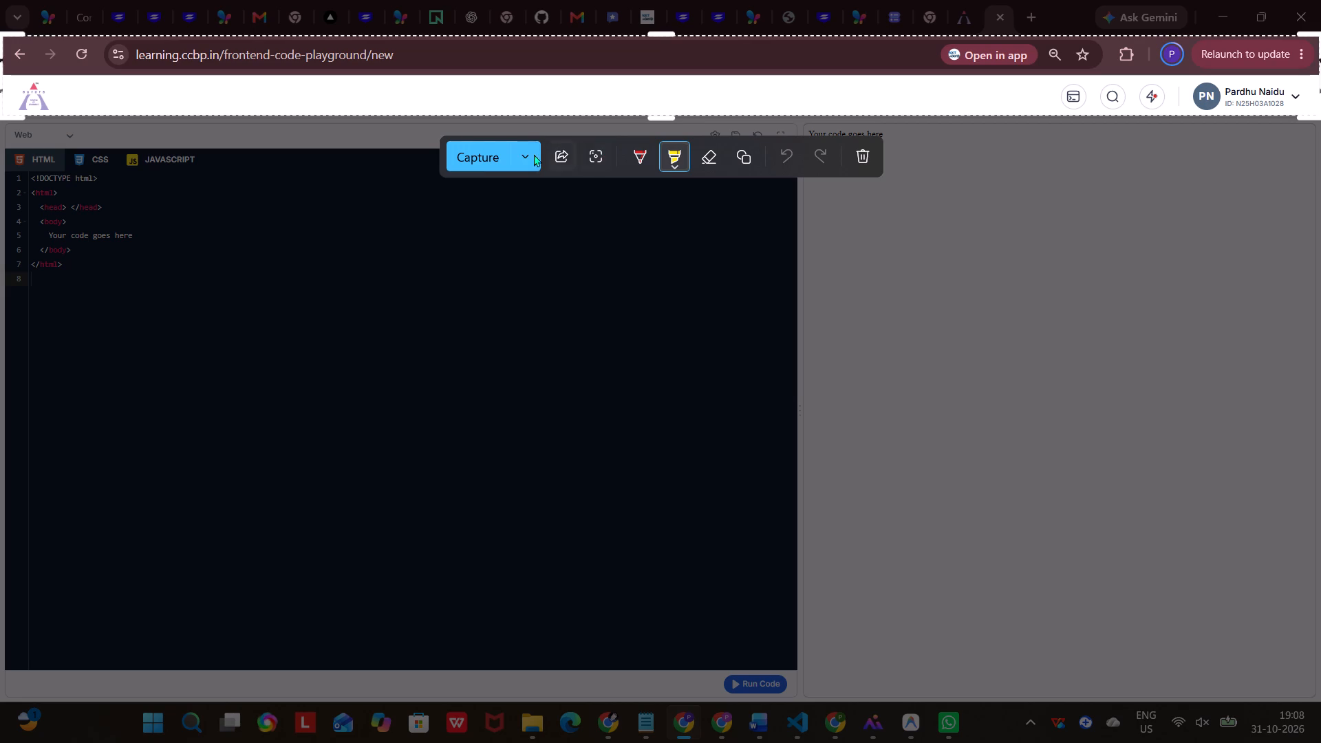
click(470, 149)
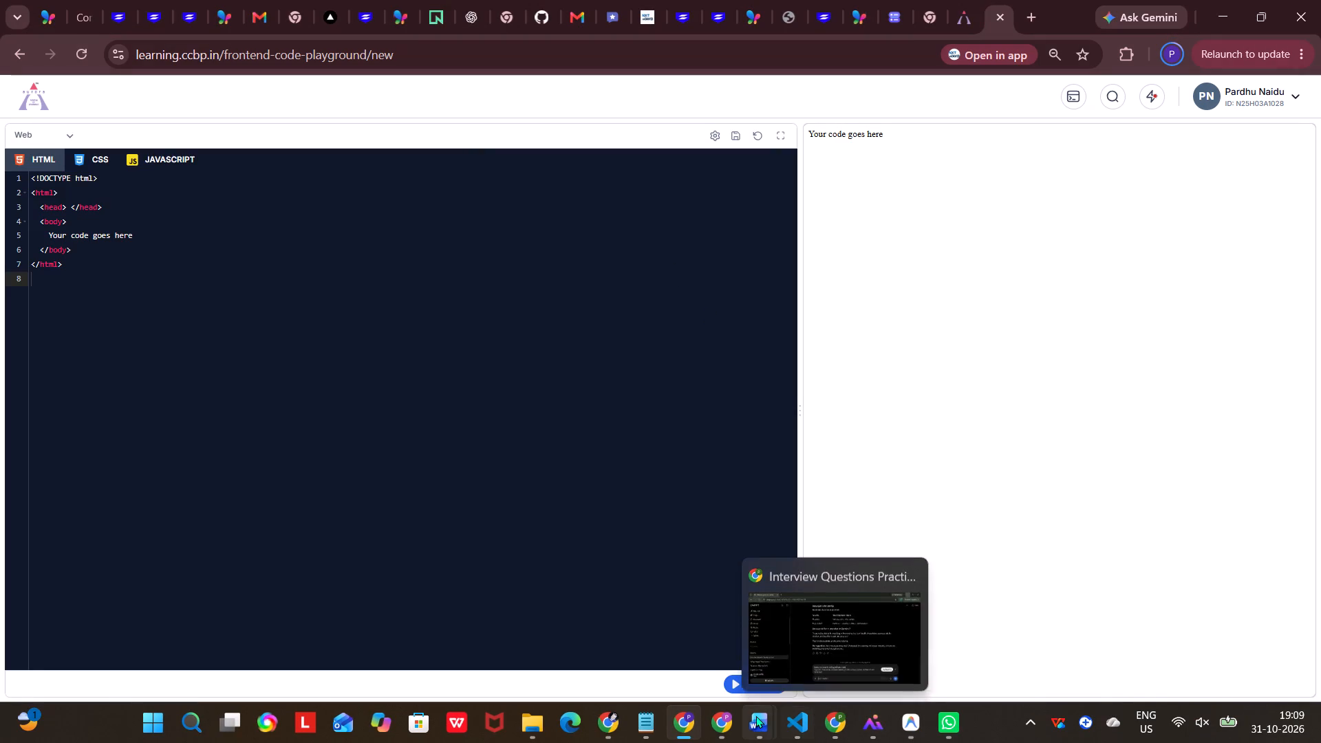
Return to the Word report and crop the account header strip off the code screenshot above the abcabc sample input.
click(1051, 627)
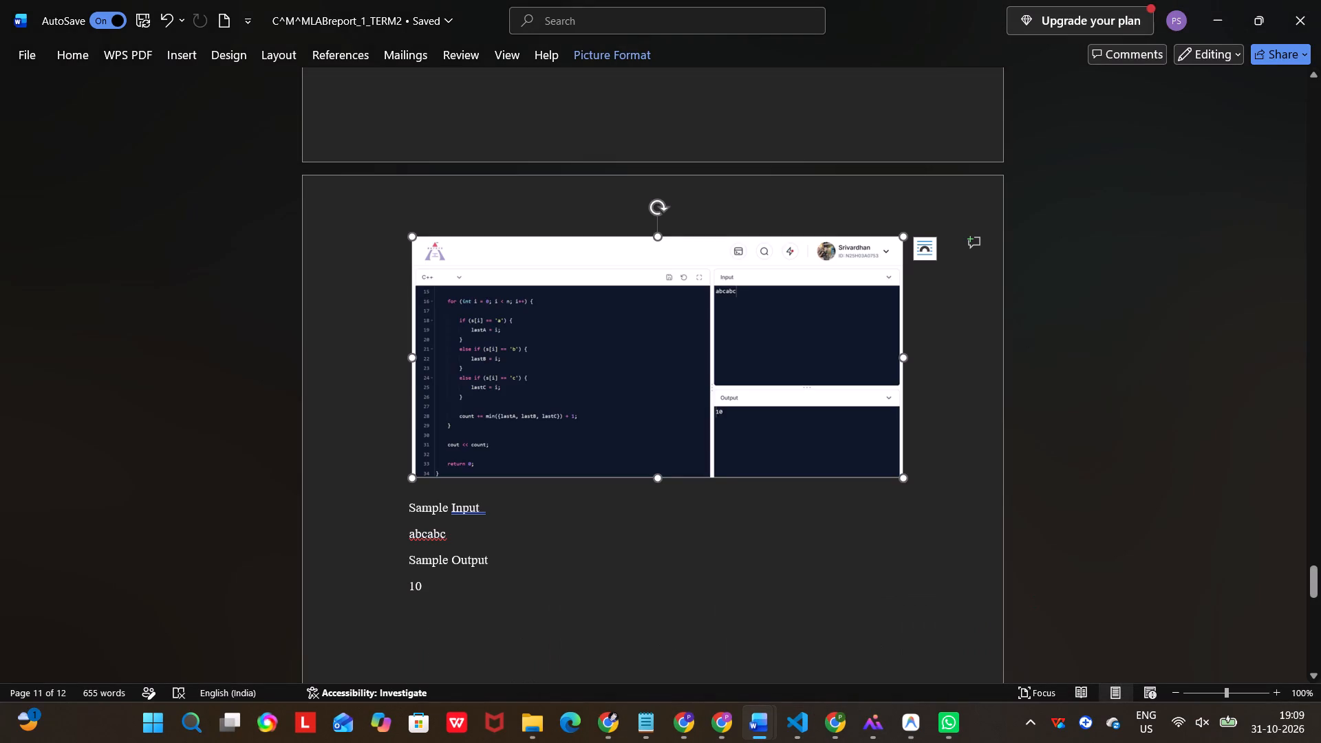
click(813, 274)
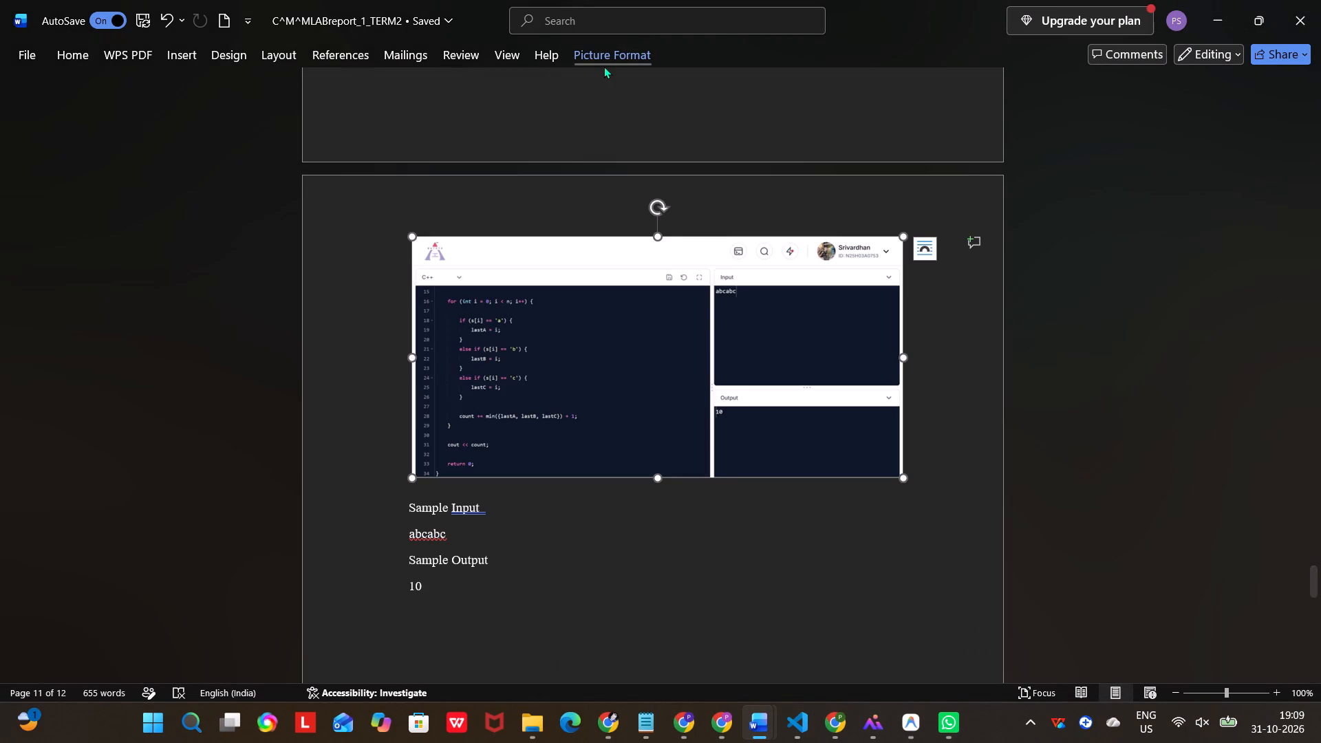
click(604, 66)
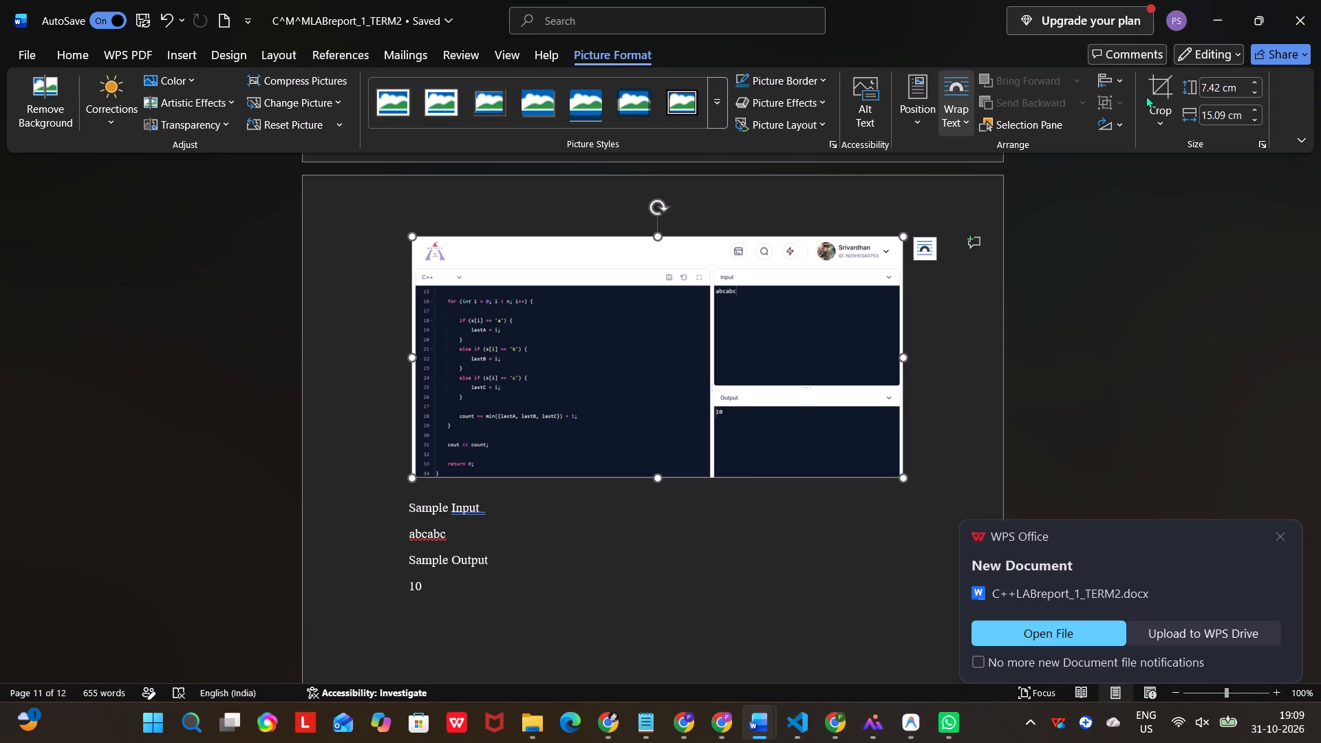
click(1149, 89)
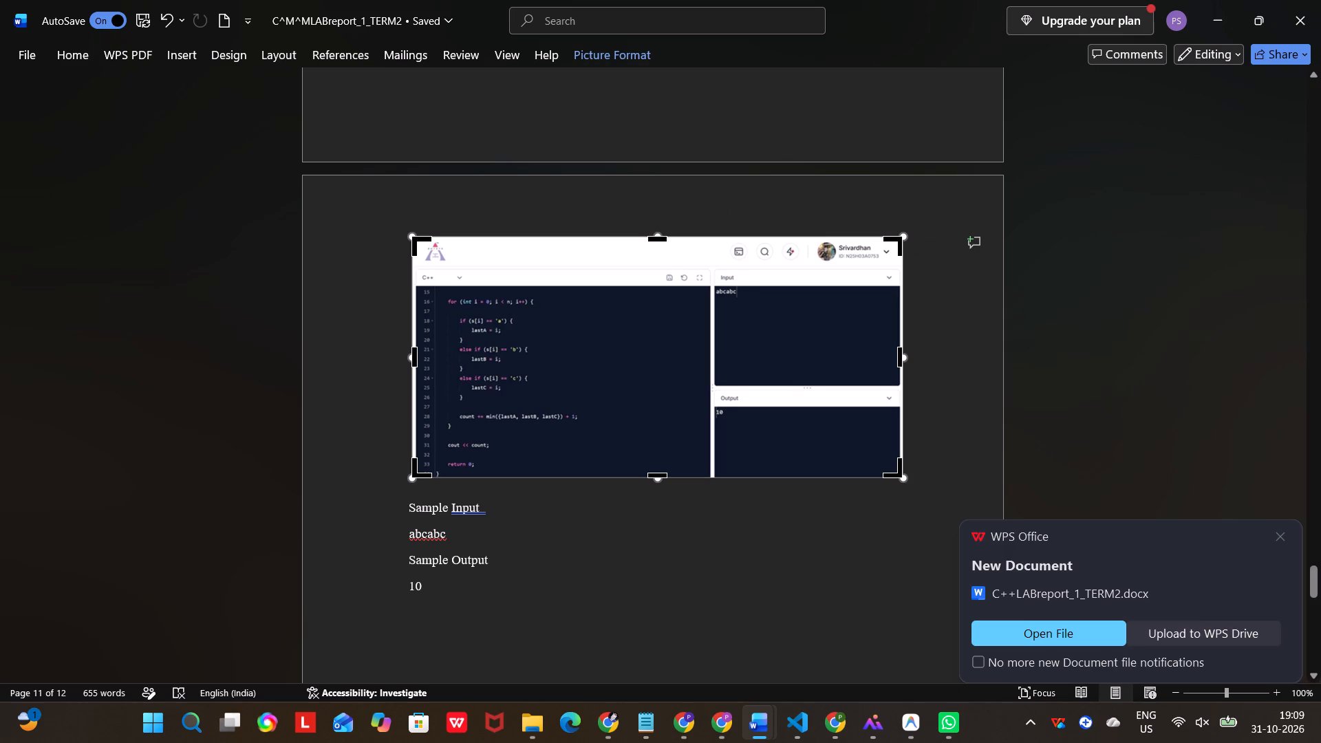
drag(656, 239, 663, 268)
key(Return)
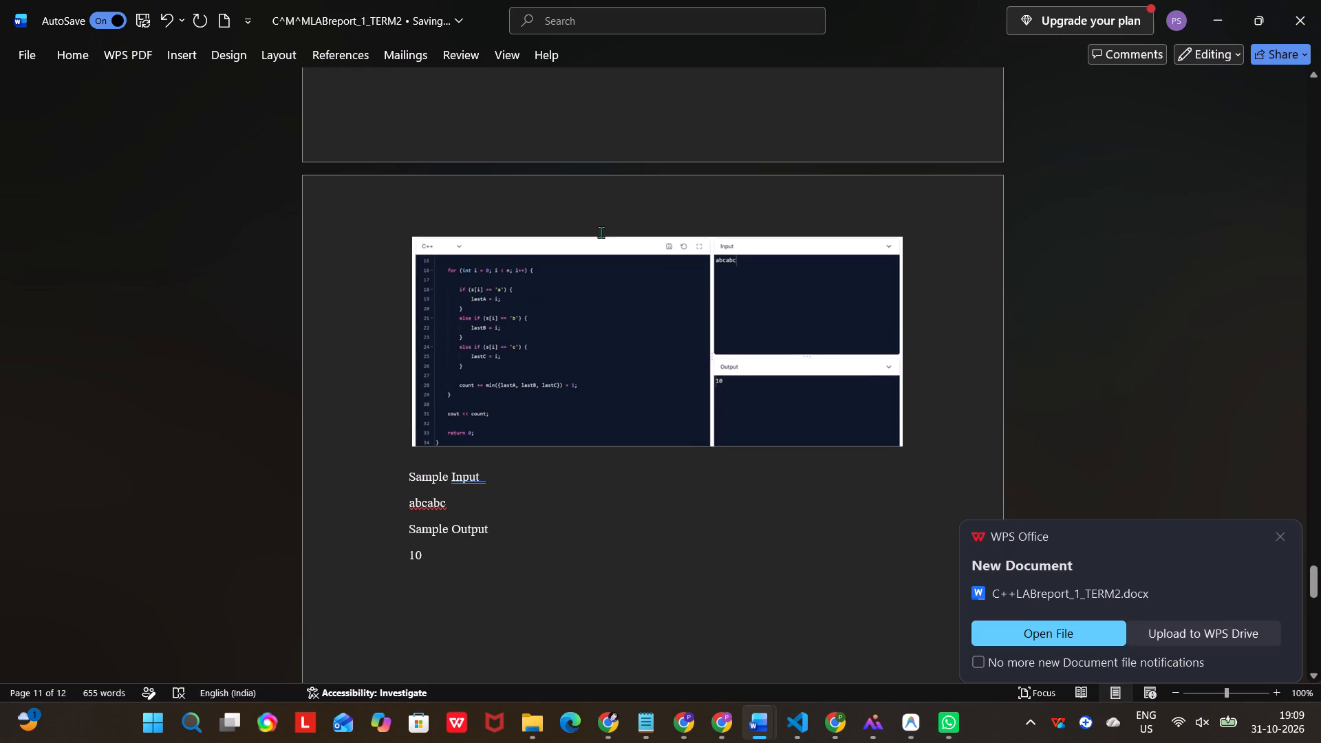
Paste the captured header strip directly above the cropped code screenshot and narrow it to match the screenshot's width.
click(586, 226)
key(ctrl+v)
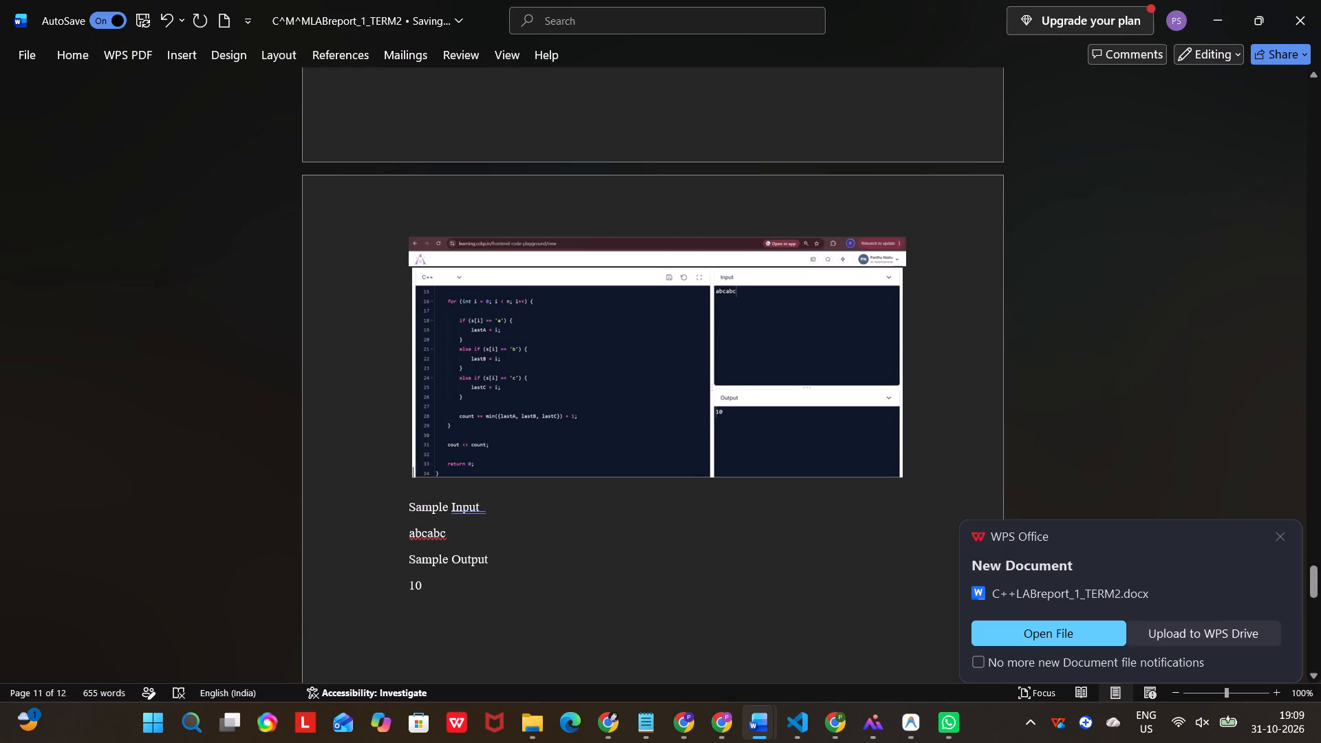
click(621, 255)
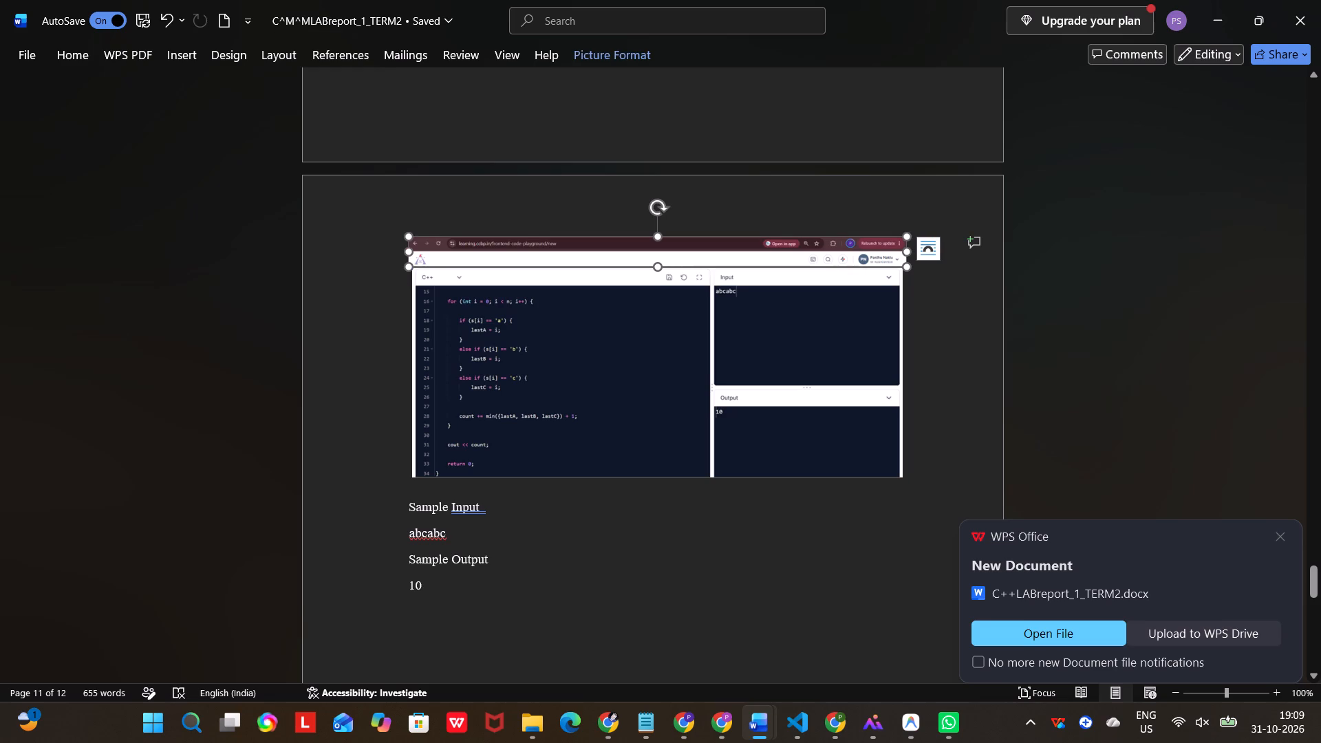
drag(409, 252, 416, 252)
click(954, 382)
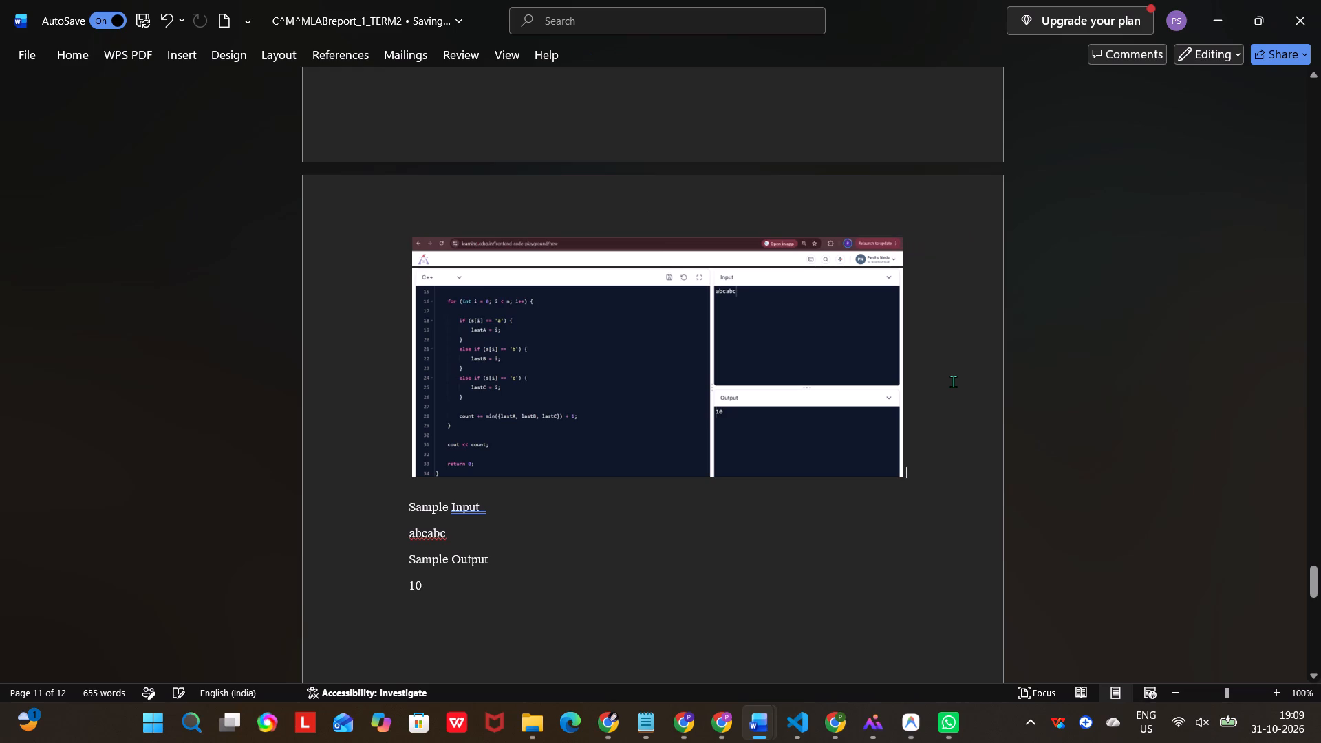
Set the pasted header strip's layout to Square text wrapping and dismiss the WPS Office notification.
click(762, 361)
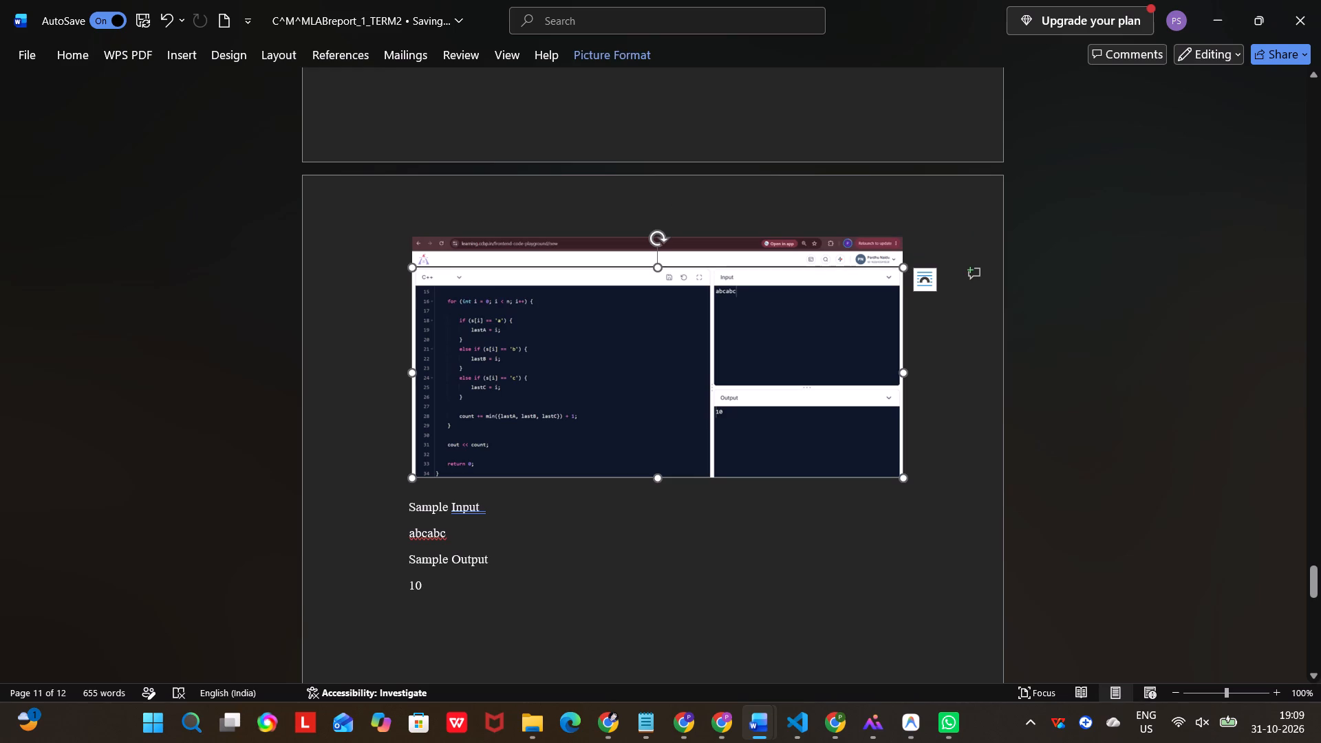
click(772, 258)
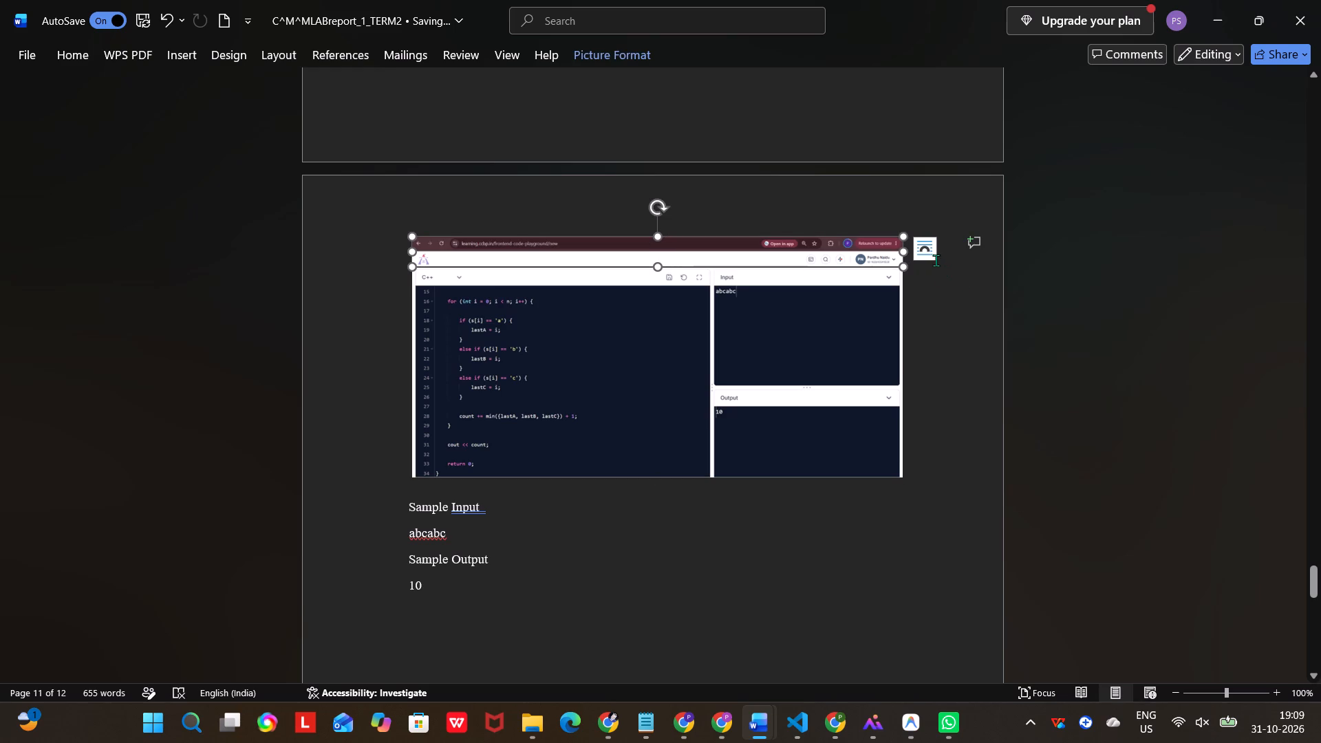
click(933, 257)
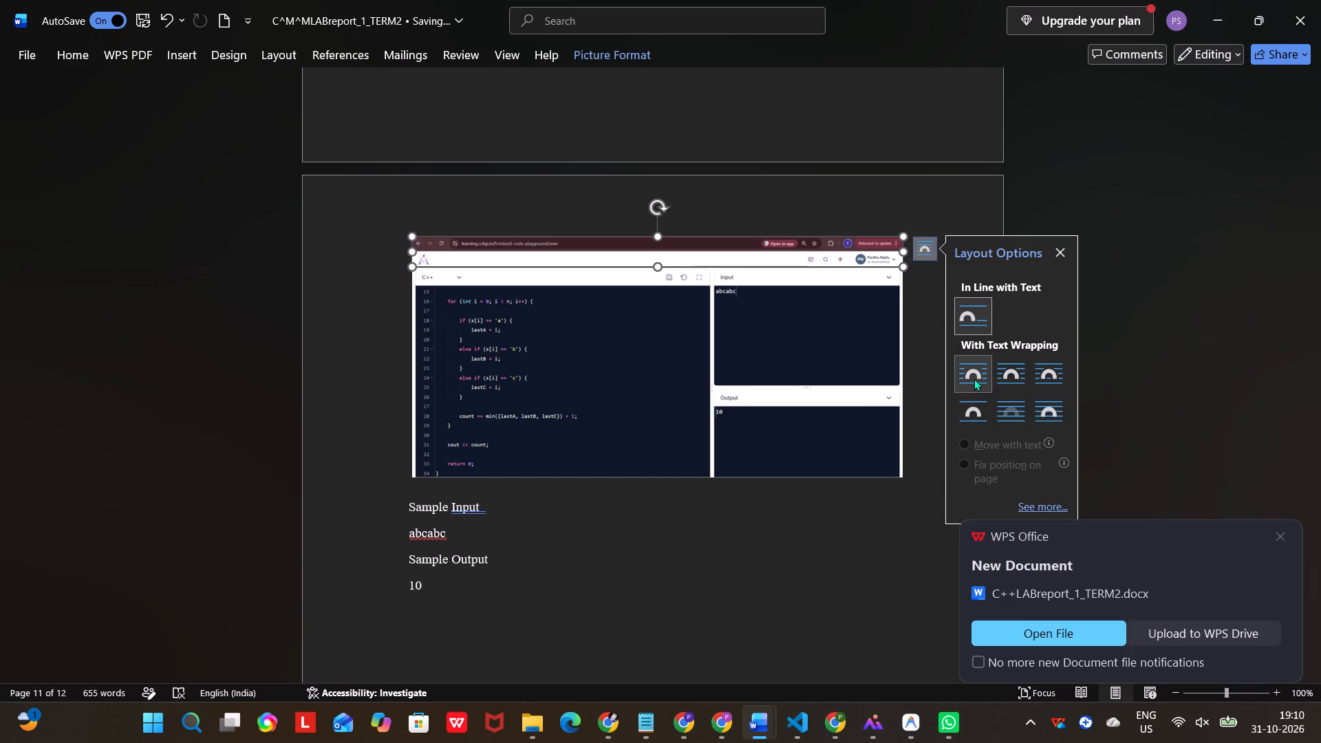
click(974, 378)
click(821, 525)
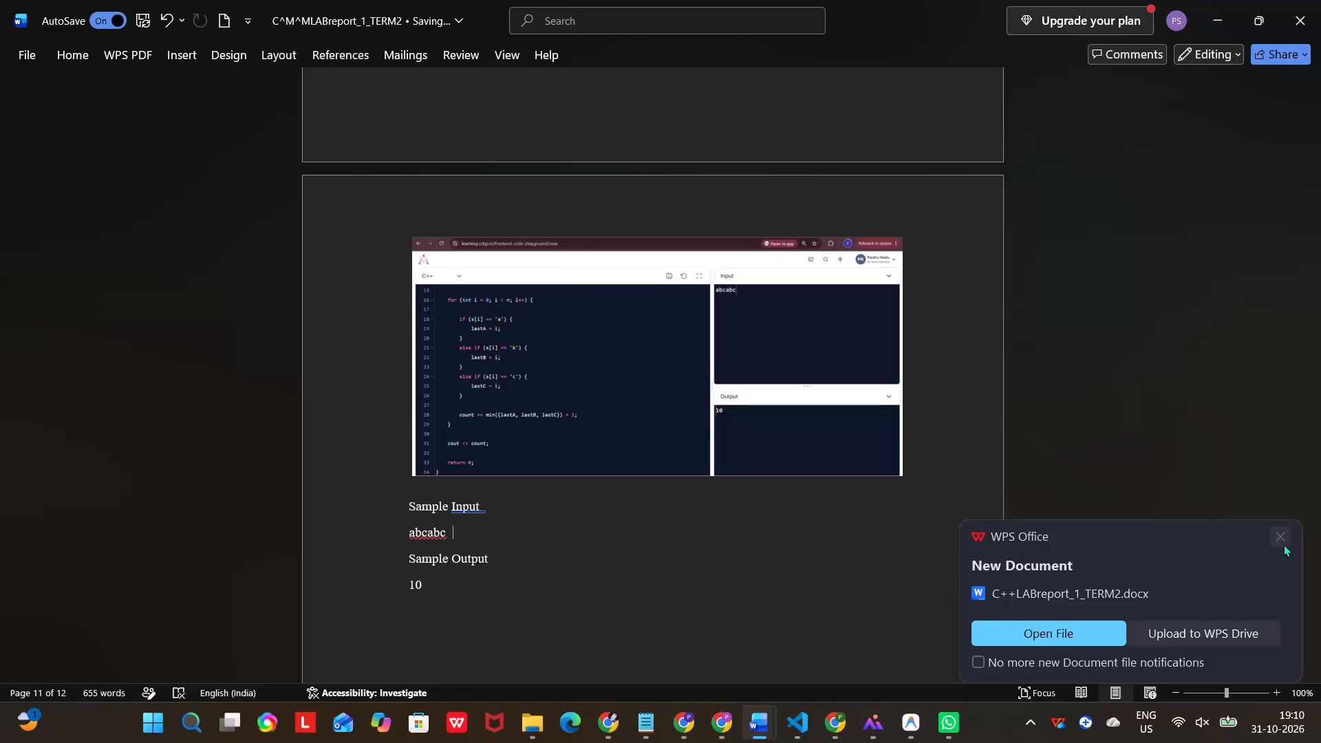
click(1284, 544)
Crop the account header strip off the code screenshot directly below the "Space Complexity: O(1)" line on page 10.
scroll(888, 565, down, 2)
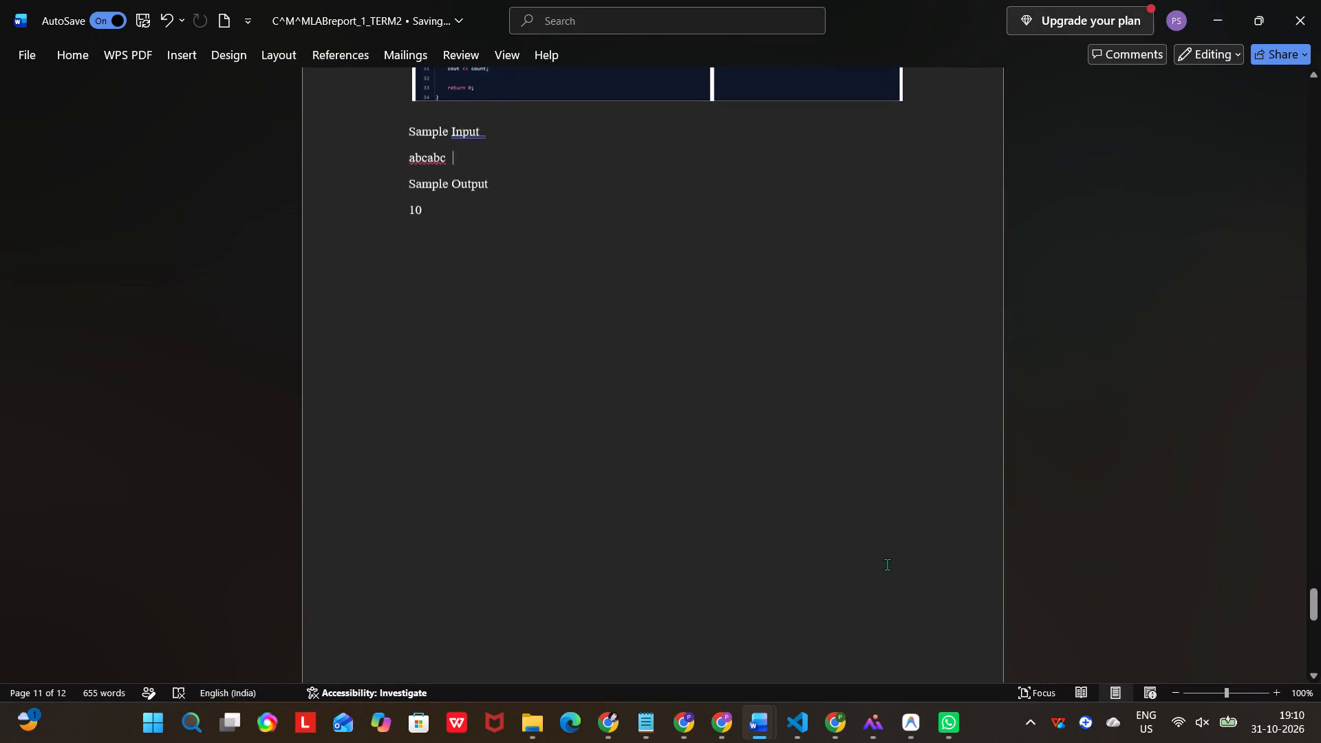
scroll(888, 565, down, 5)
scroll(888, 565, up, 2)
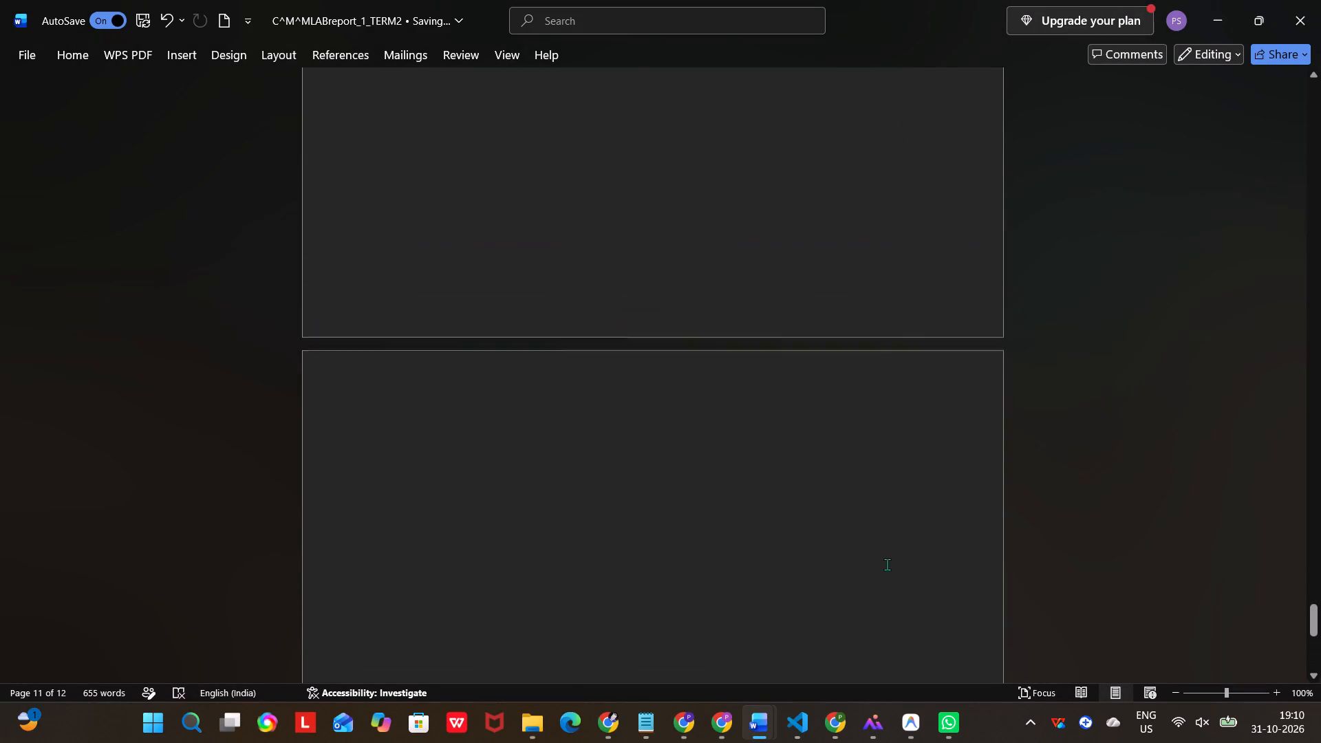
scroll(888, 565, up, 4)
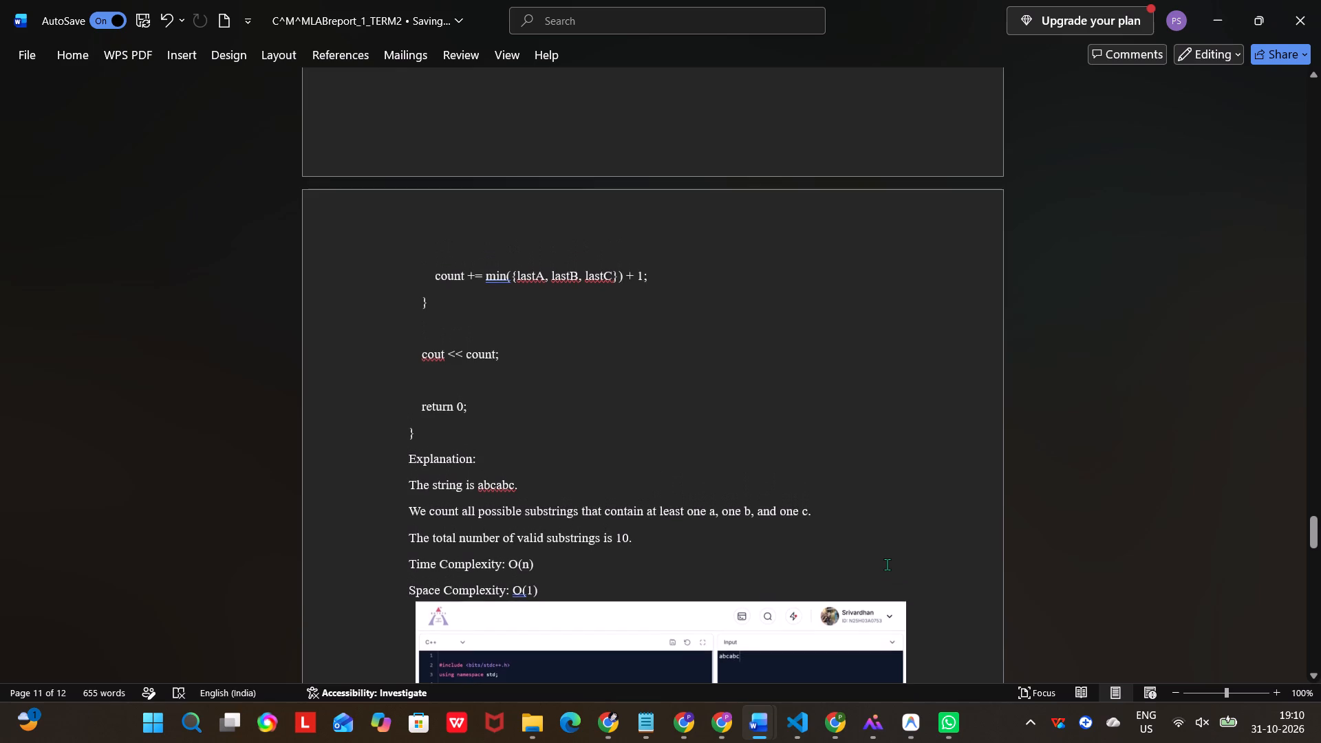
scroll(888, 565, down, 1)
click(837, 380)
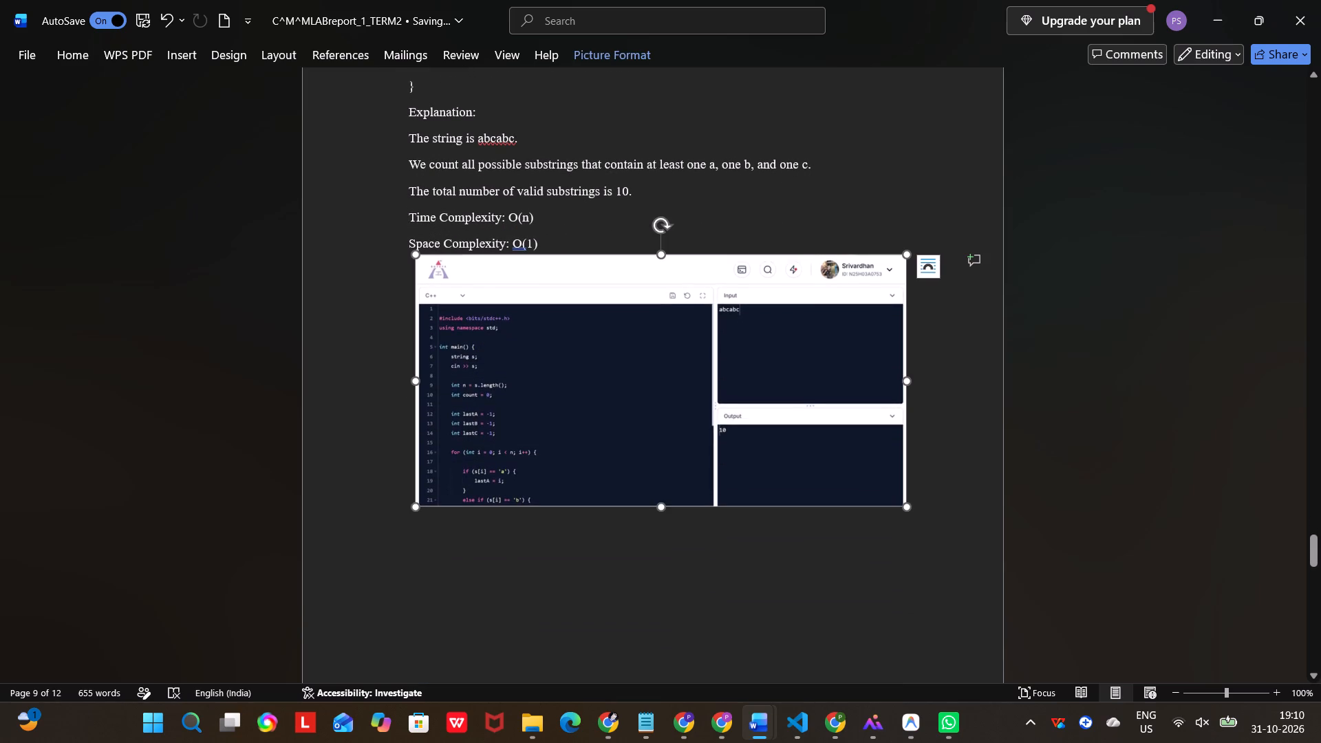
click(925, 263)
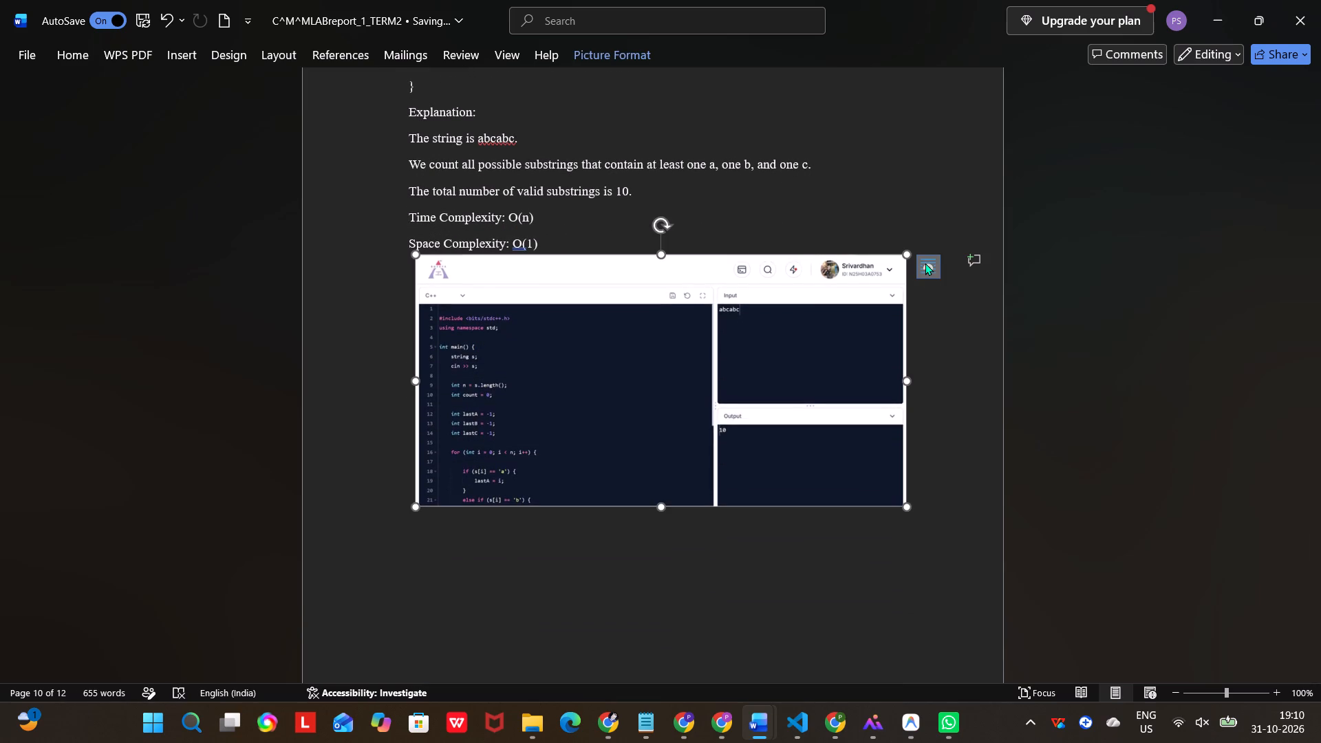
click(723, 286)
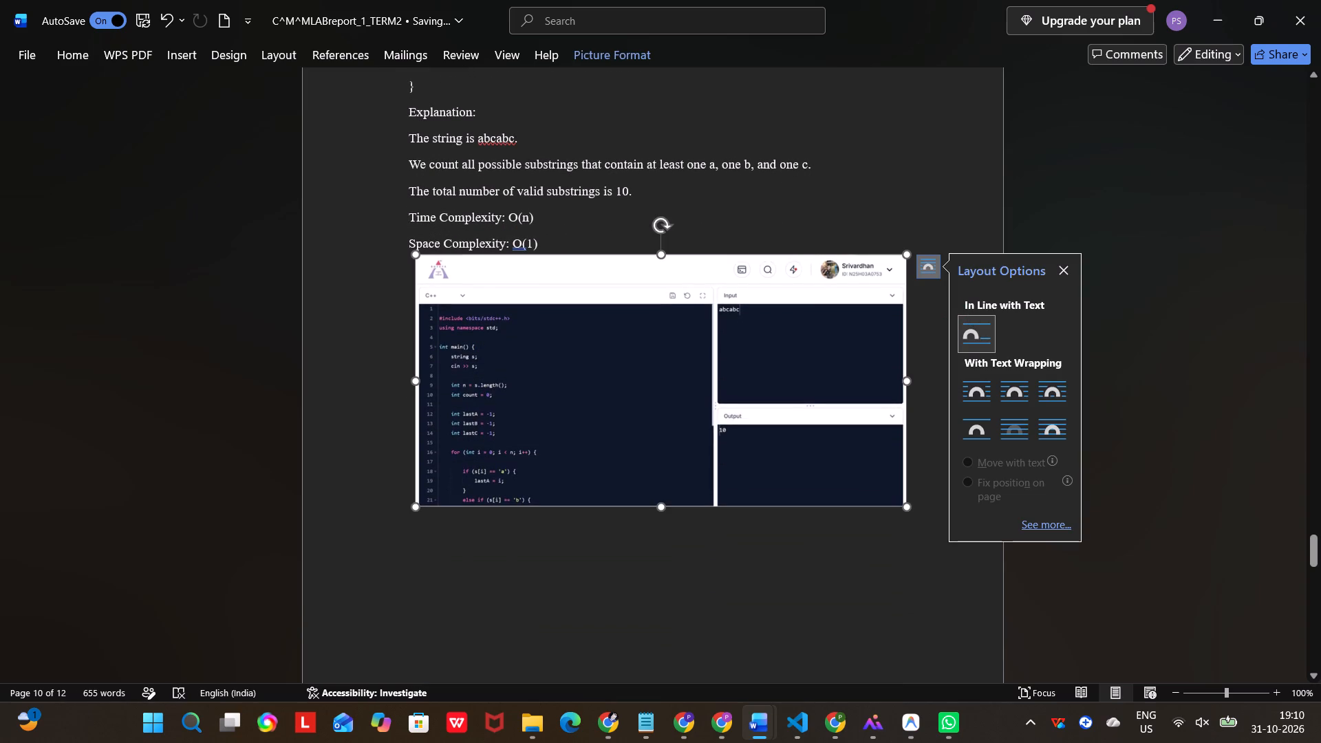
click(676, 672)
click(713, 453)
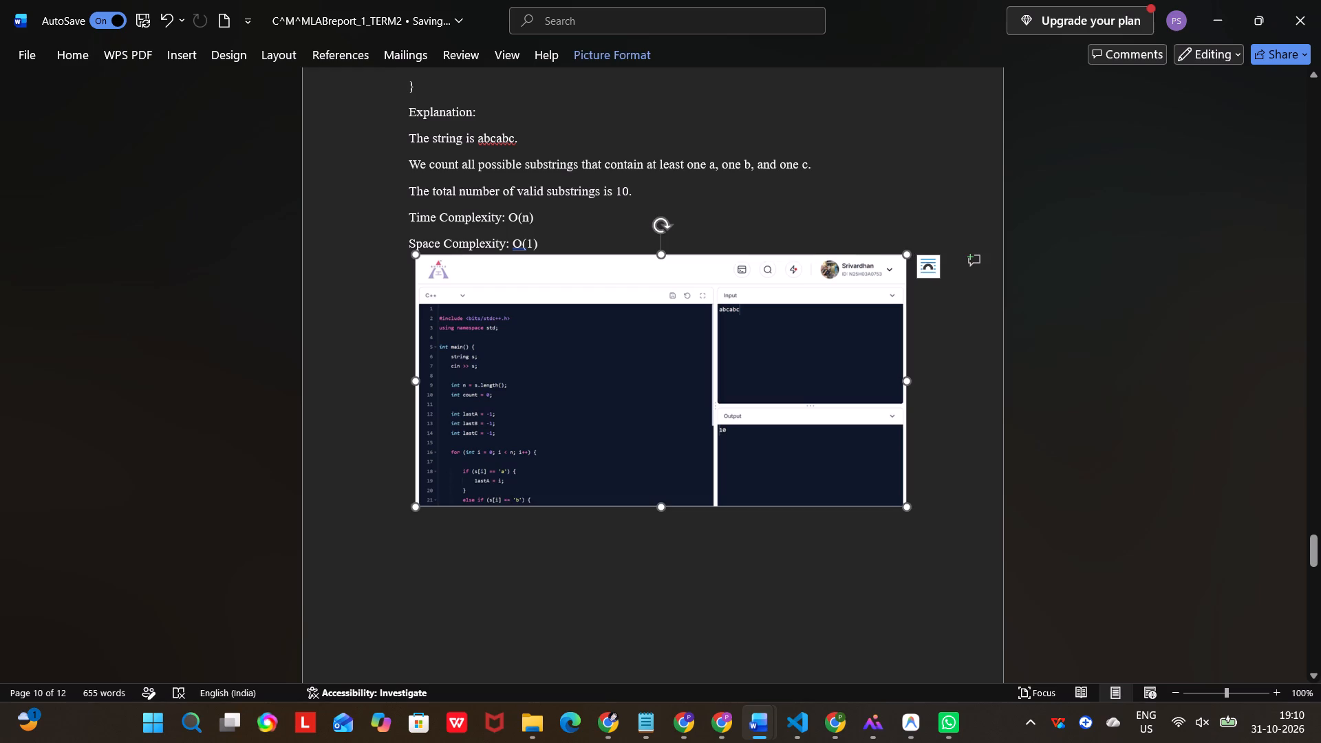
click(623, 53)
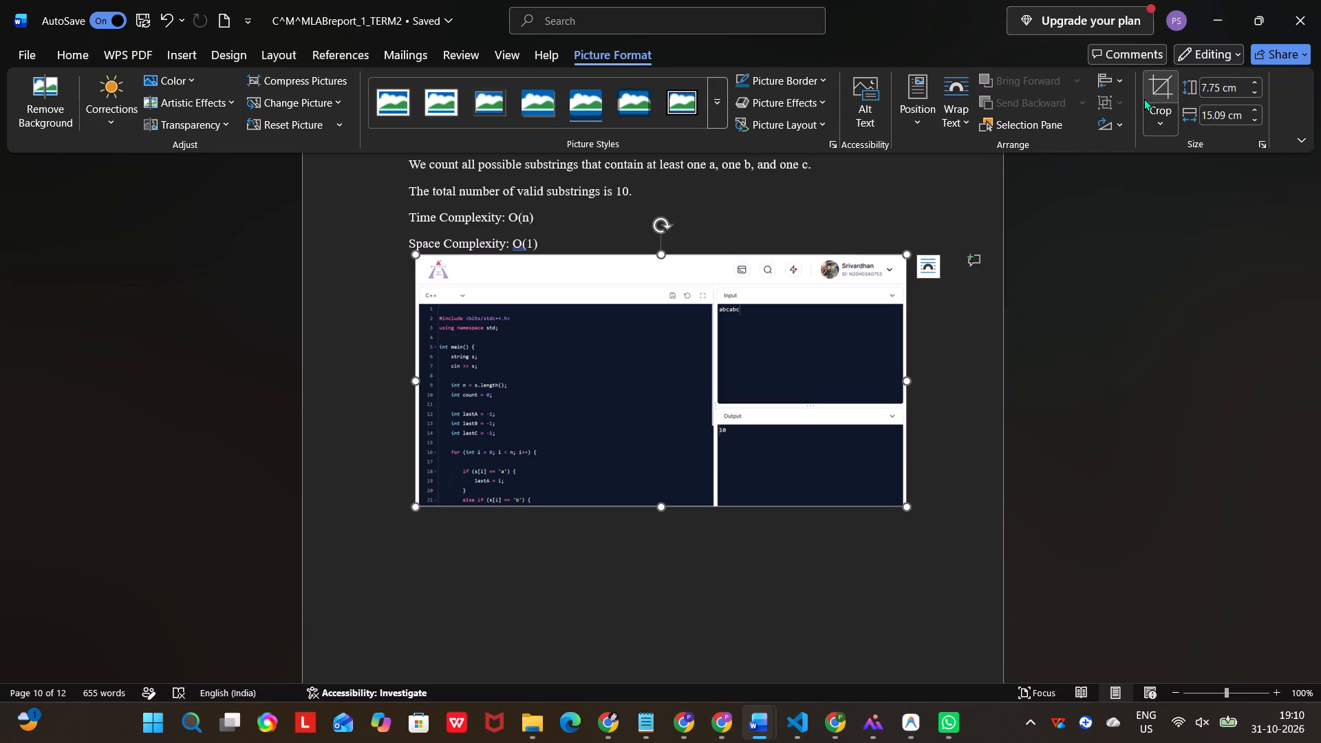
click(1159, 83)
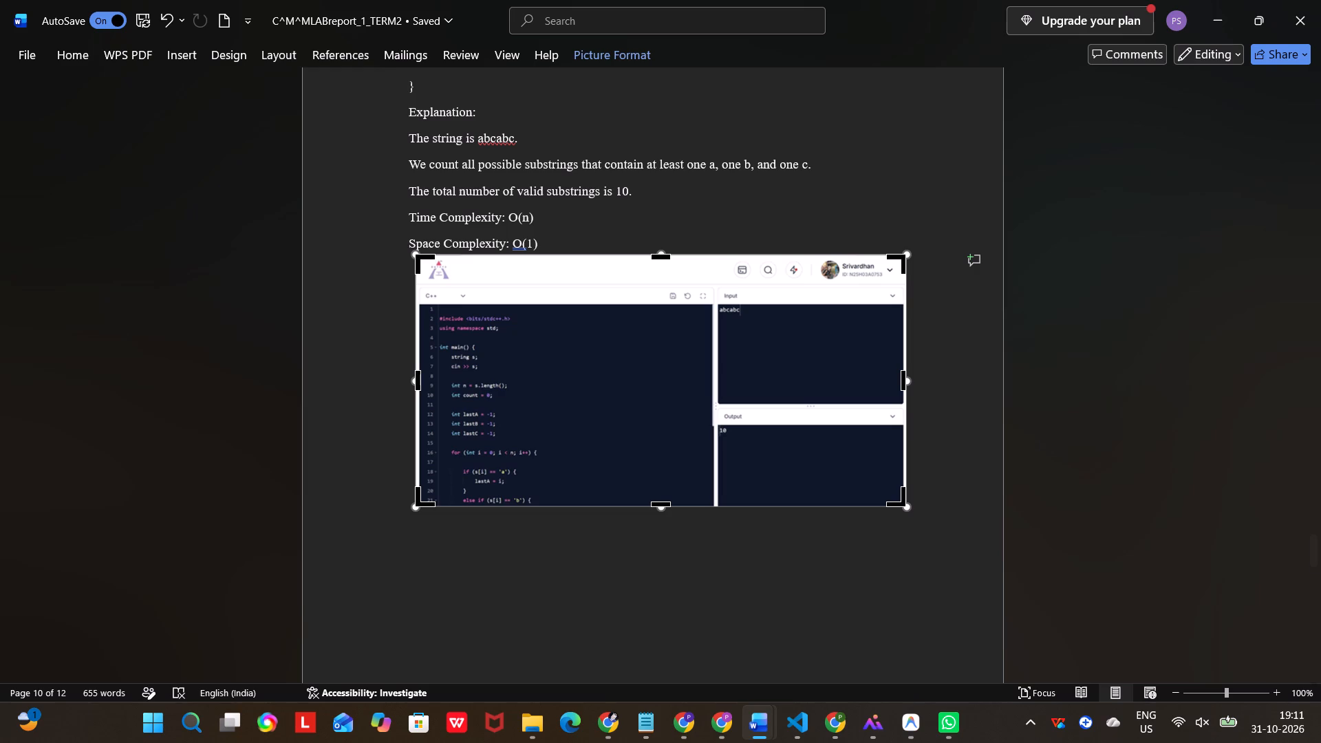
drag(660, 256, 664, 265)
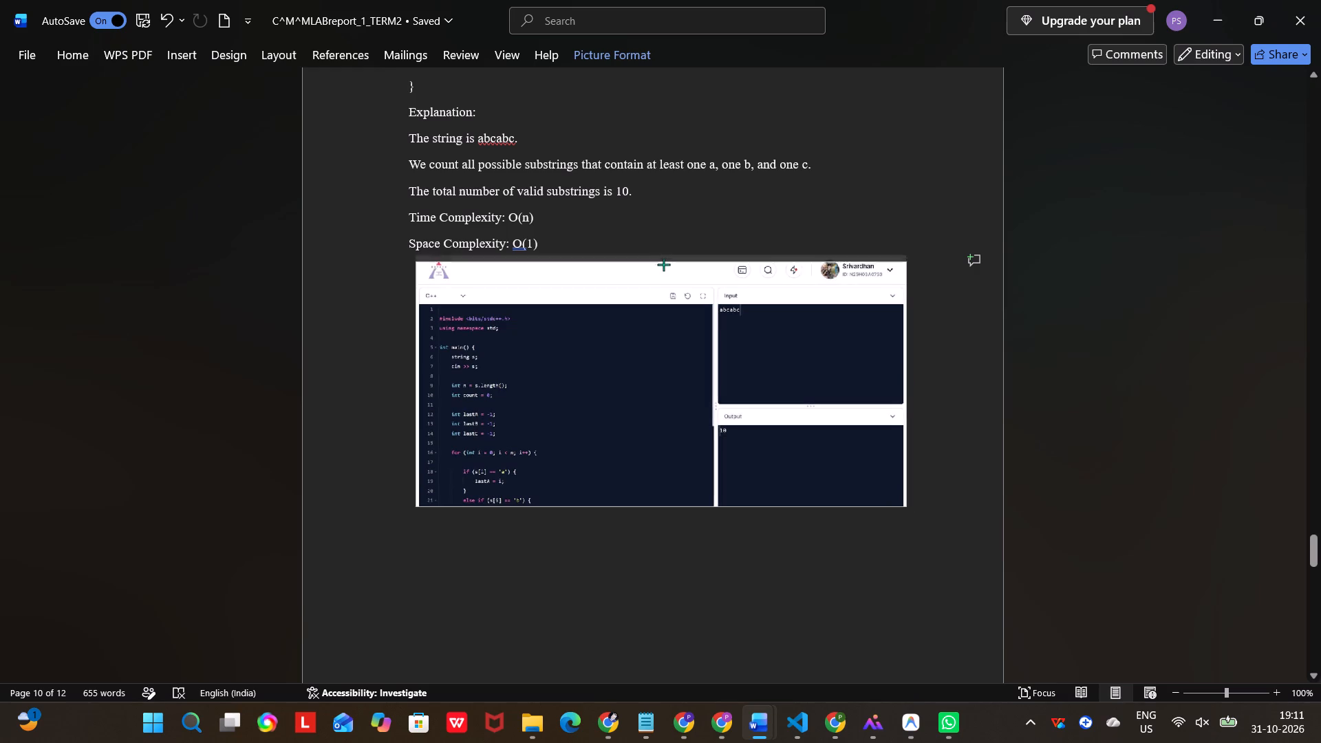
drag(664, 265, 671, 286)
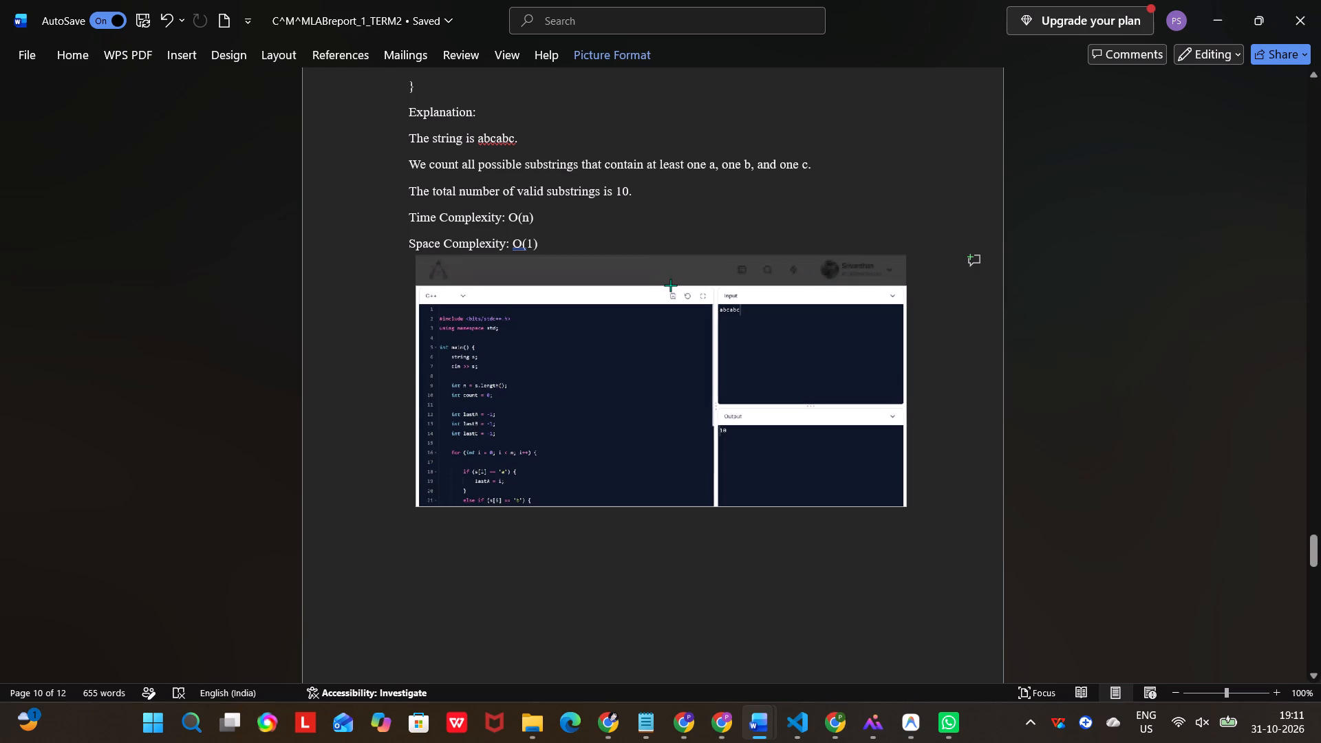
drag(671, 286, 667, 273)
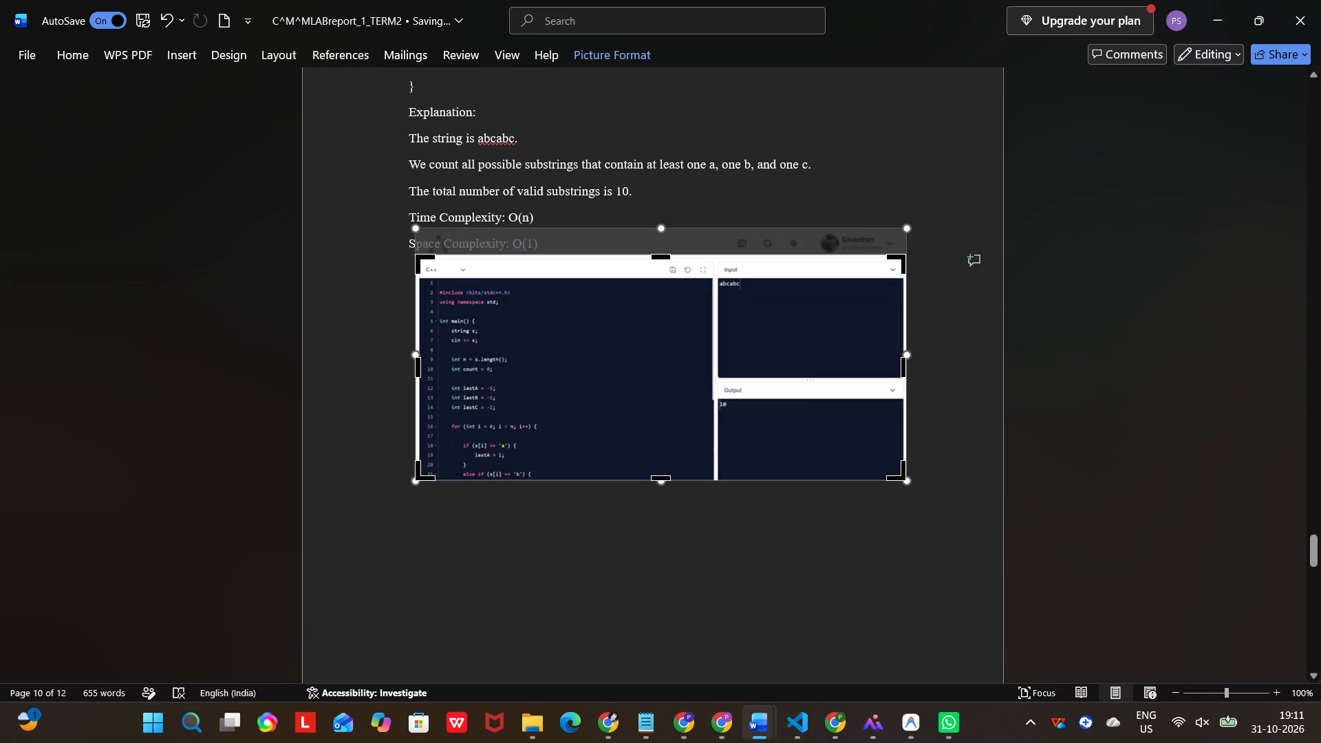
click(660, 257)
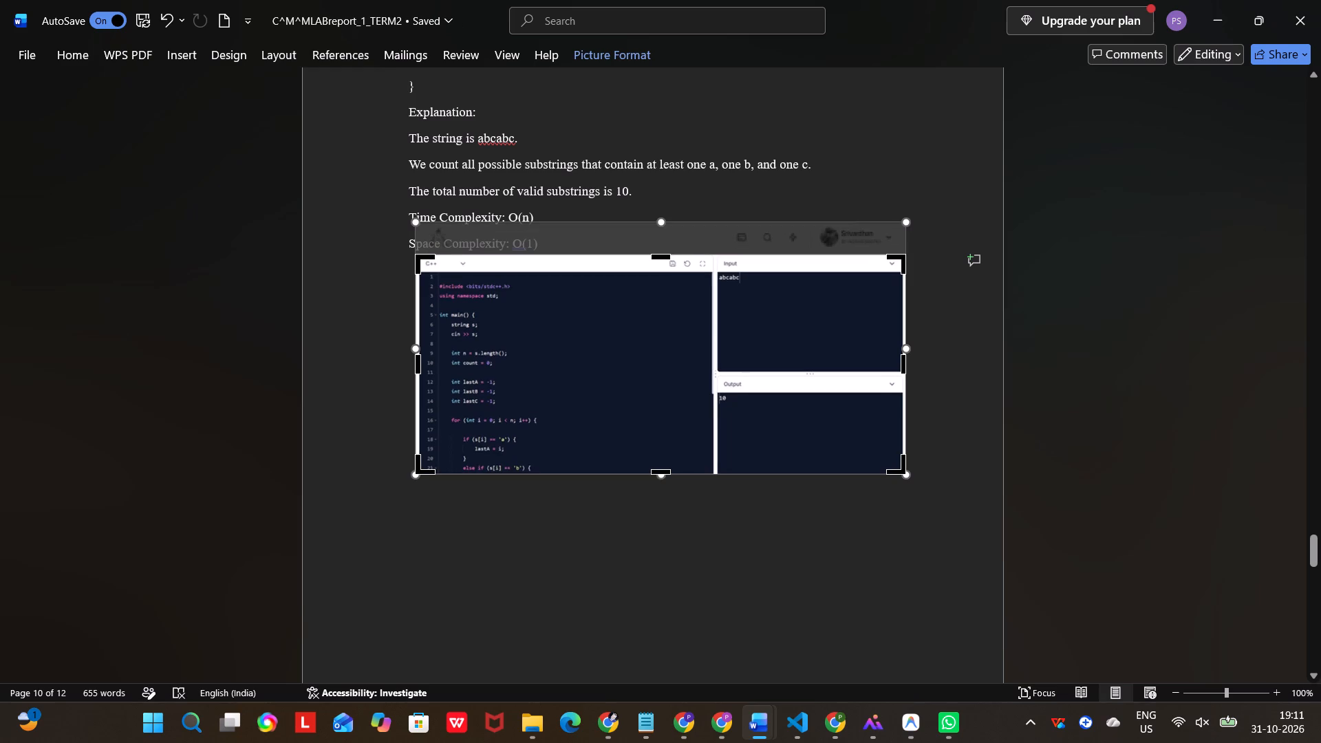
key(Return)
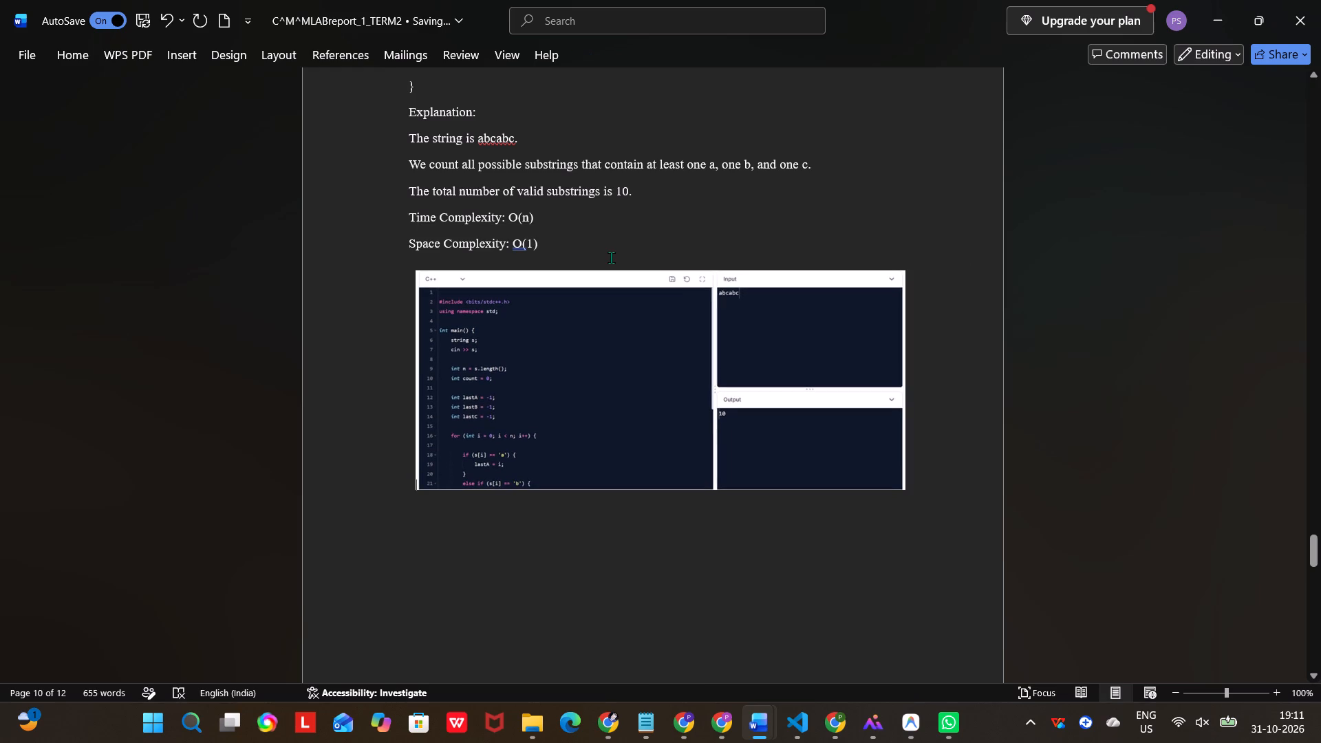
Add a blank line after "Space Complexity: O(1)" and paste the captured header strip directly above the cropped code screenshot.
click(588, 244)
key(Return)
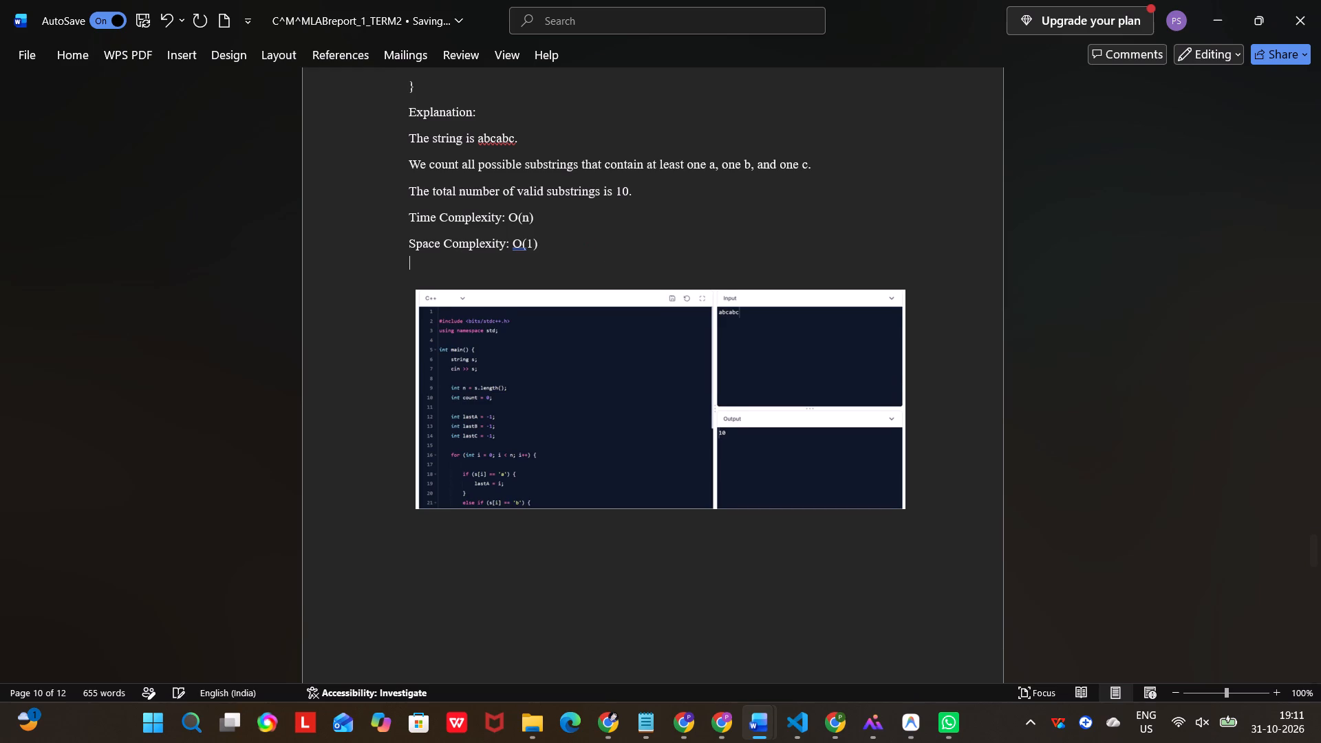
key(Down)
key(ctrl+v)
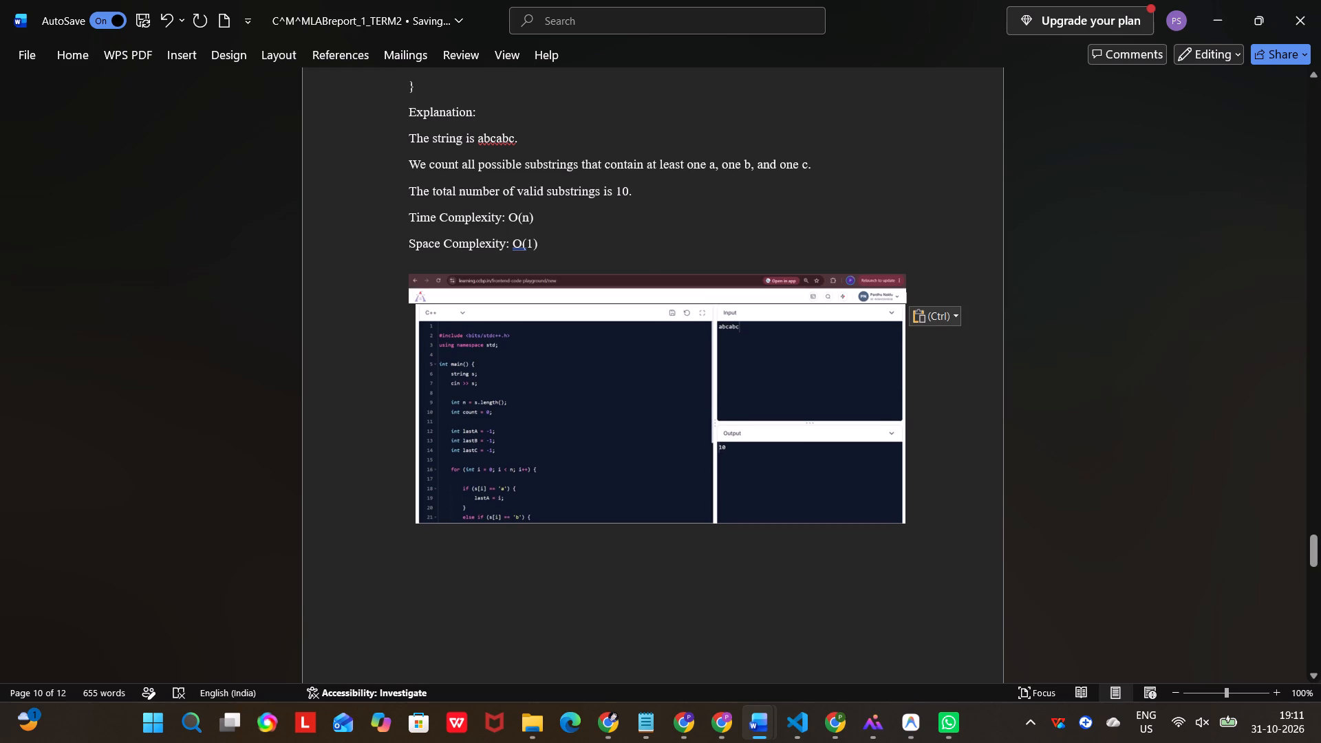
Widen the cropped code screenshot on its left side to match the width of the pasted header strip.
click(712, 341)
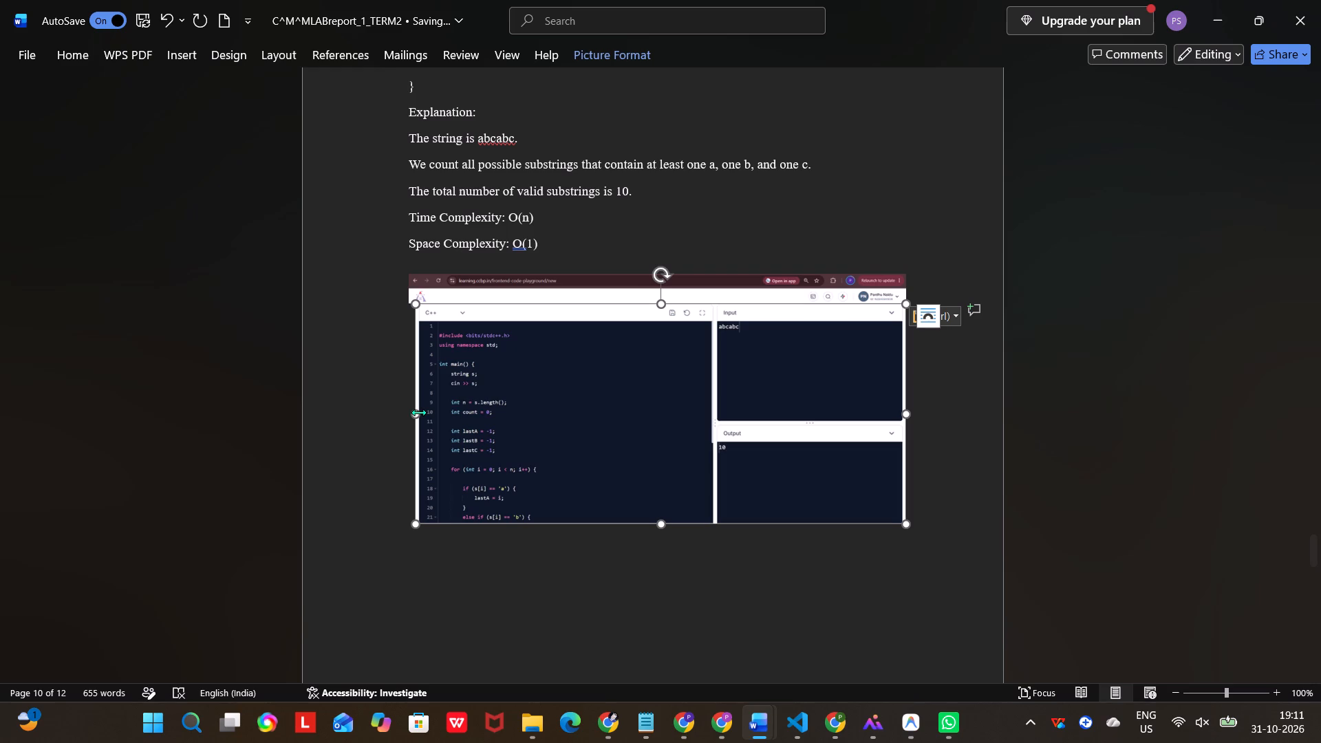
drag(416, 414, 411, 412)
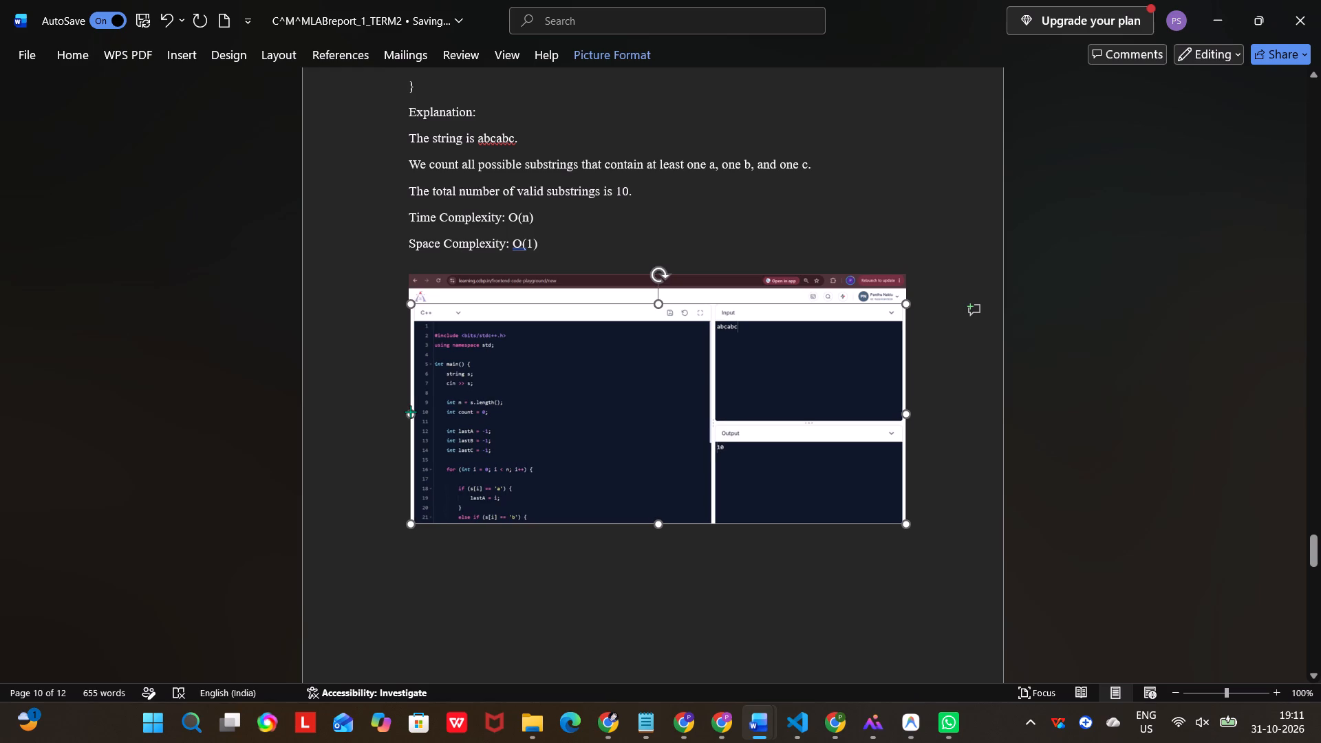
drag(411, 412, 409, 411)
click(716, 629)
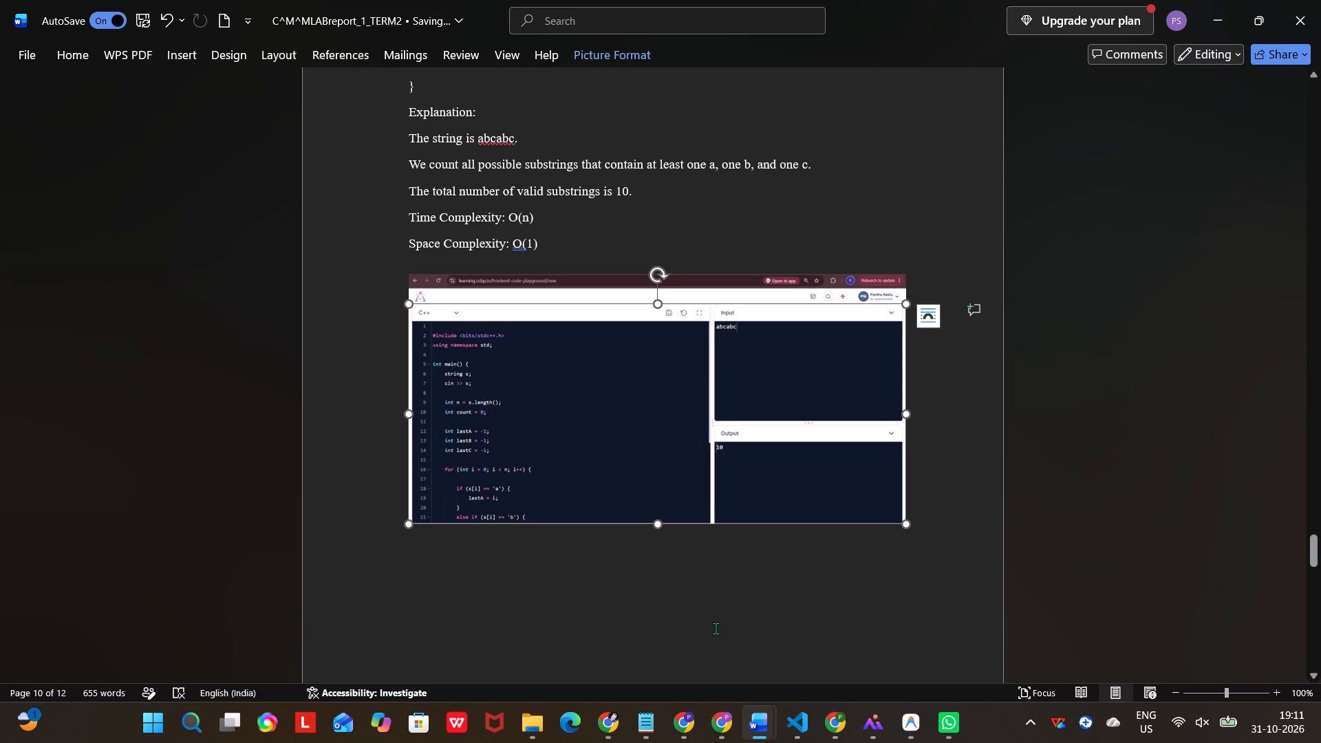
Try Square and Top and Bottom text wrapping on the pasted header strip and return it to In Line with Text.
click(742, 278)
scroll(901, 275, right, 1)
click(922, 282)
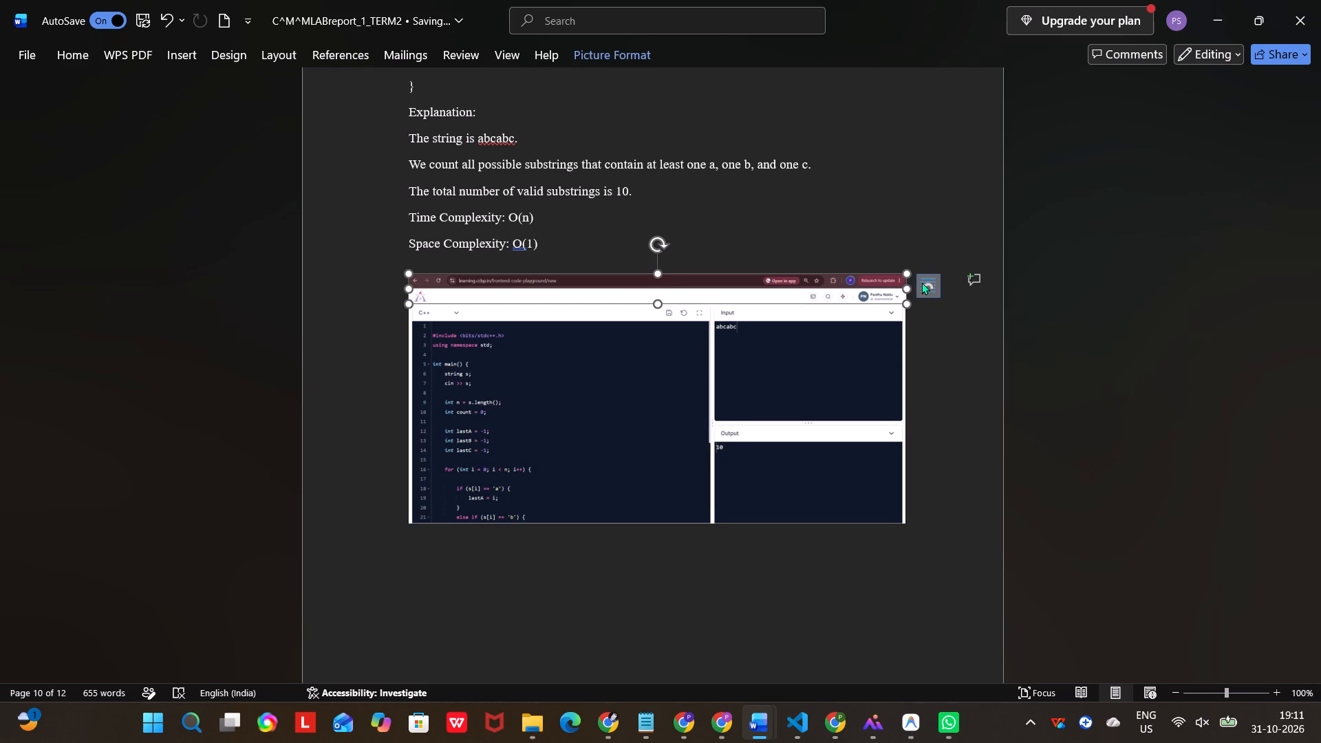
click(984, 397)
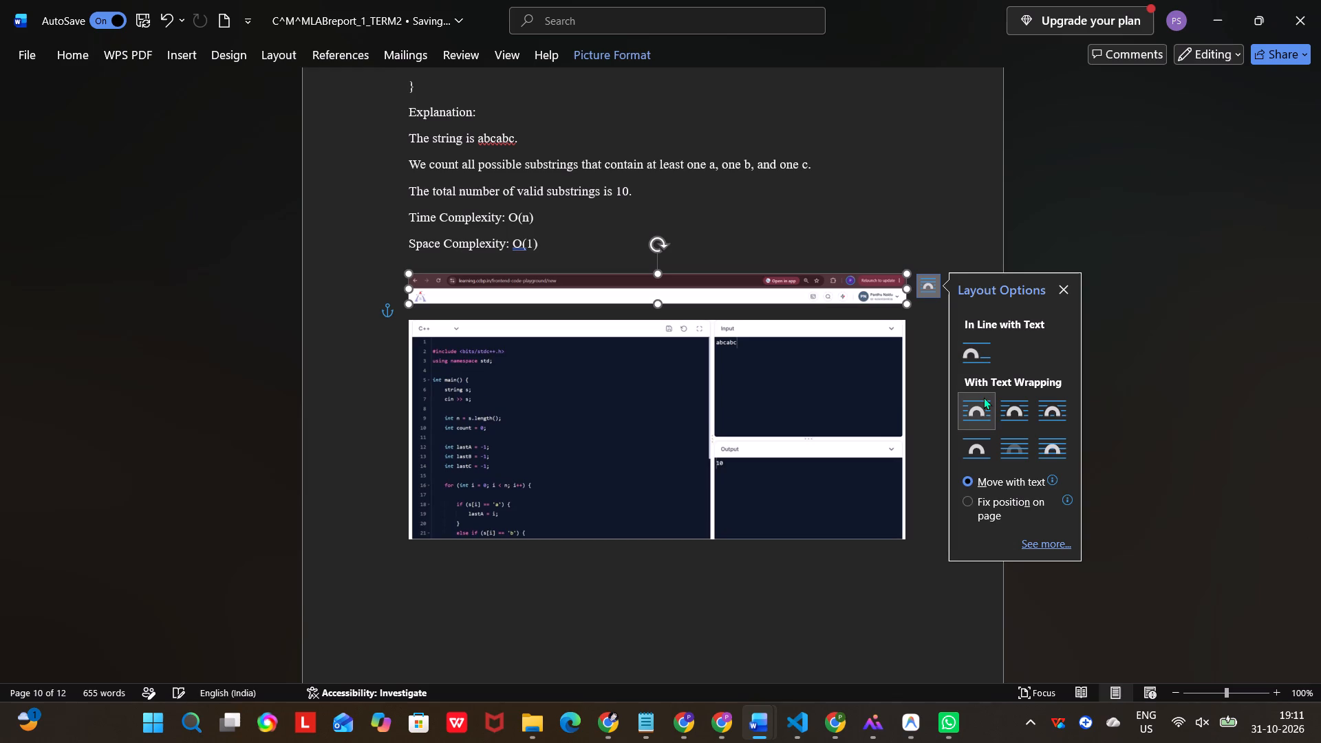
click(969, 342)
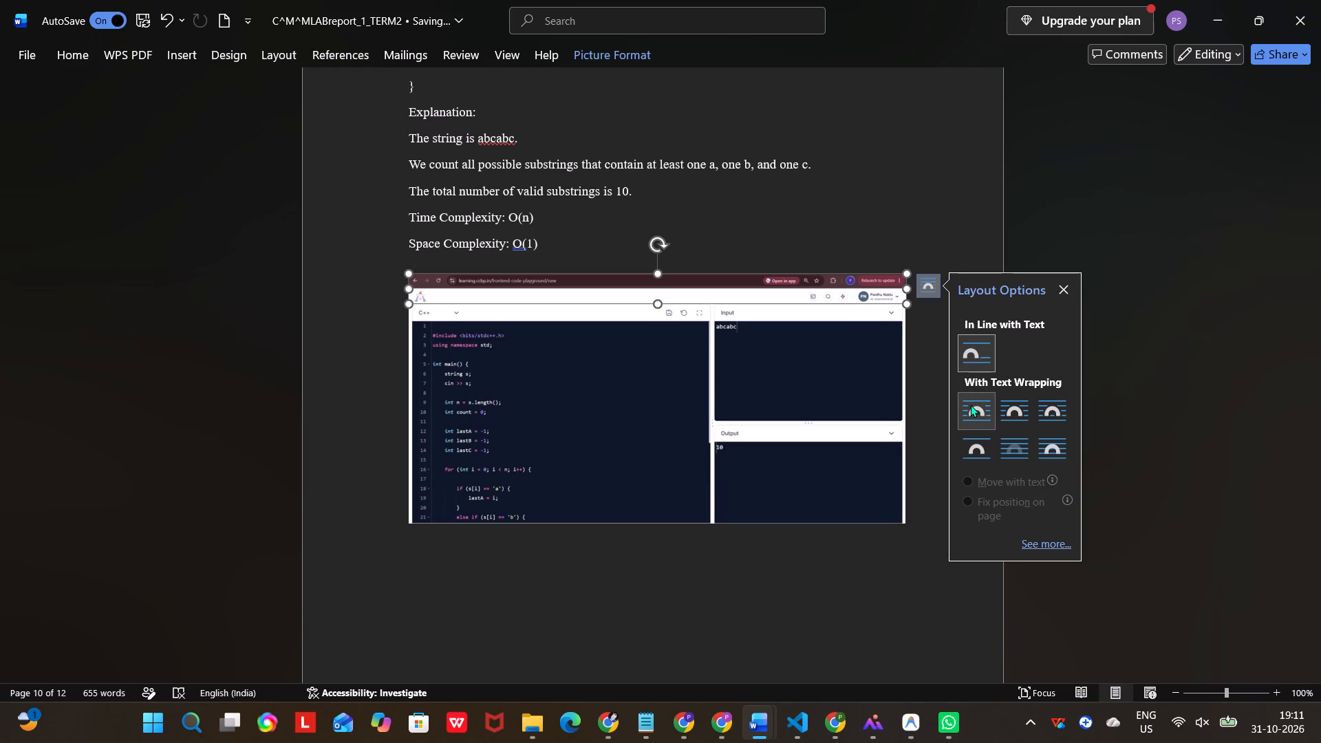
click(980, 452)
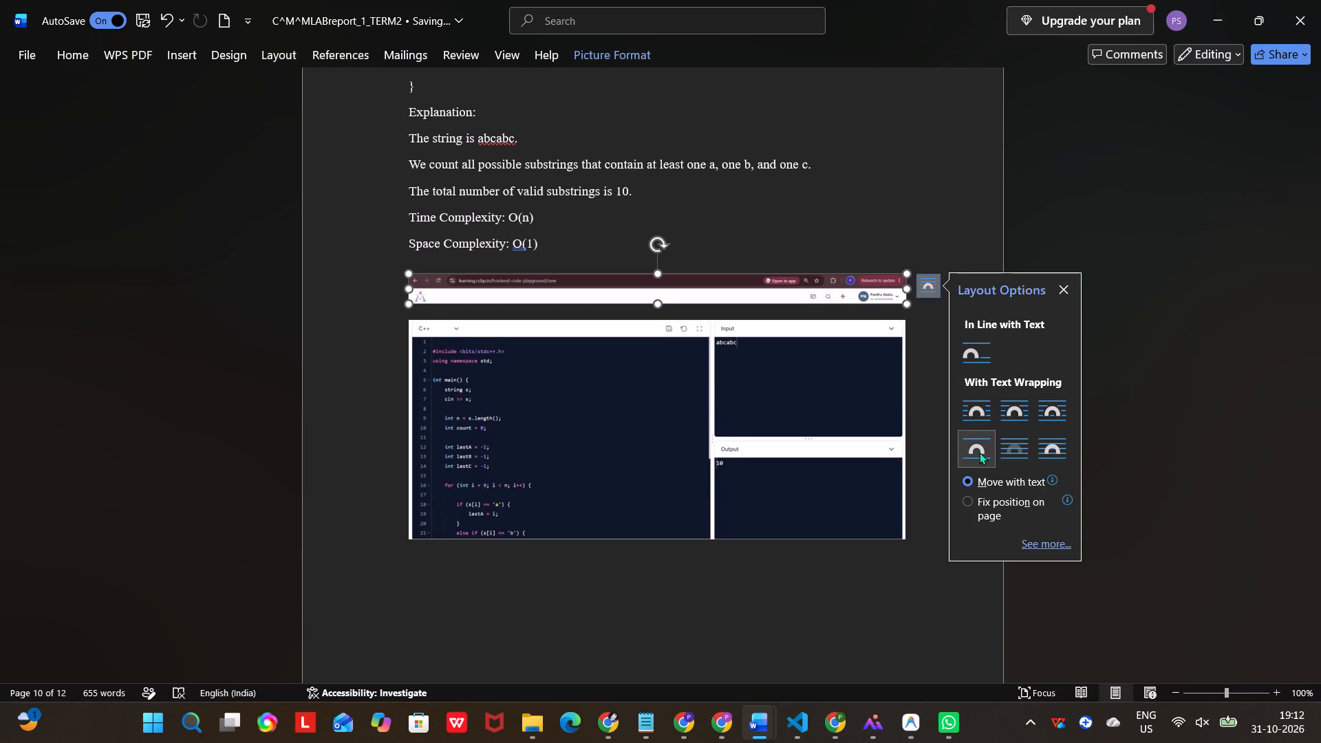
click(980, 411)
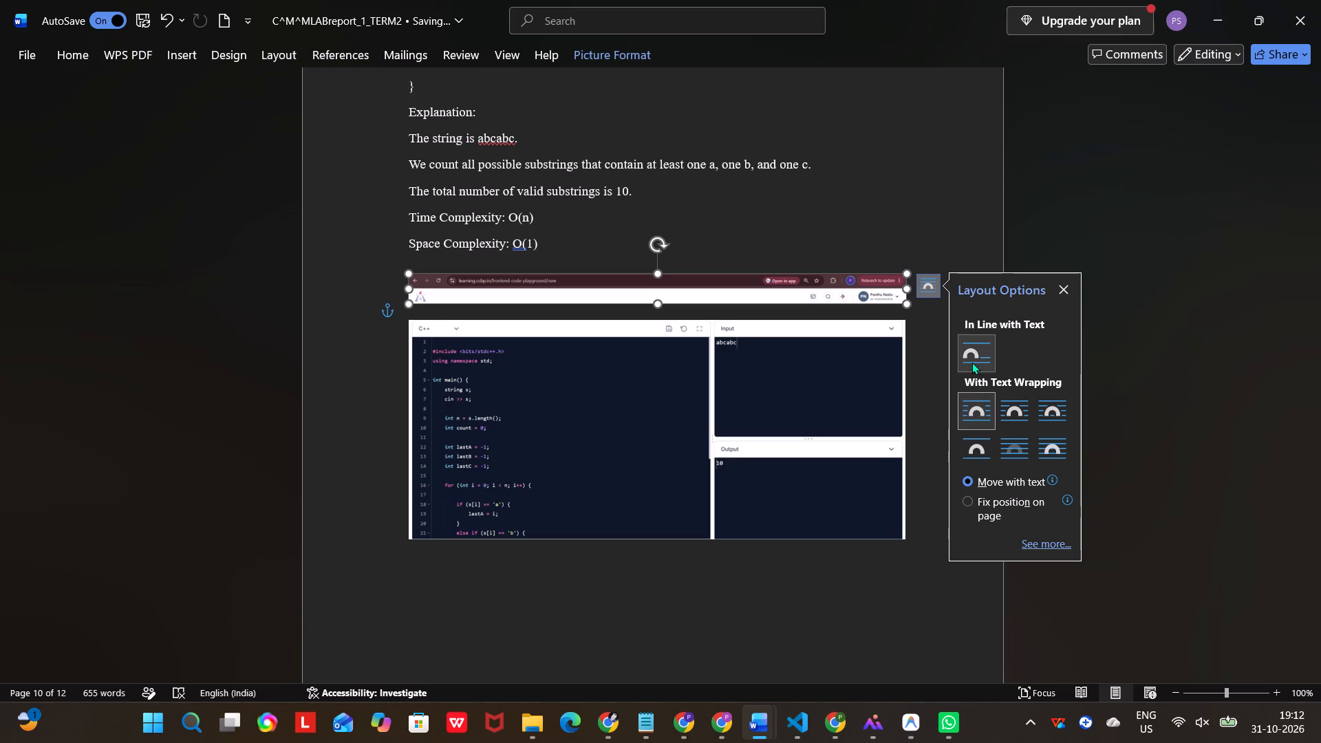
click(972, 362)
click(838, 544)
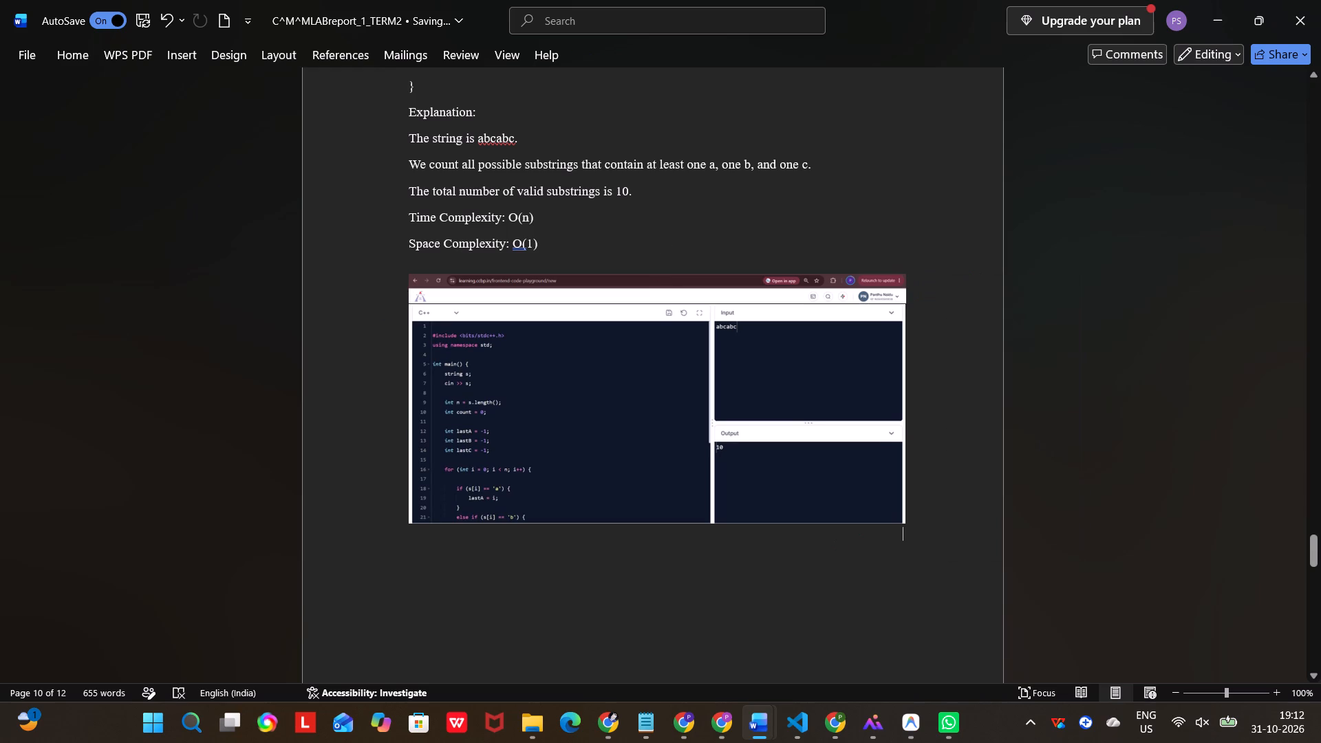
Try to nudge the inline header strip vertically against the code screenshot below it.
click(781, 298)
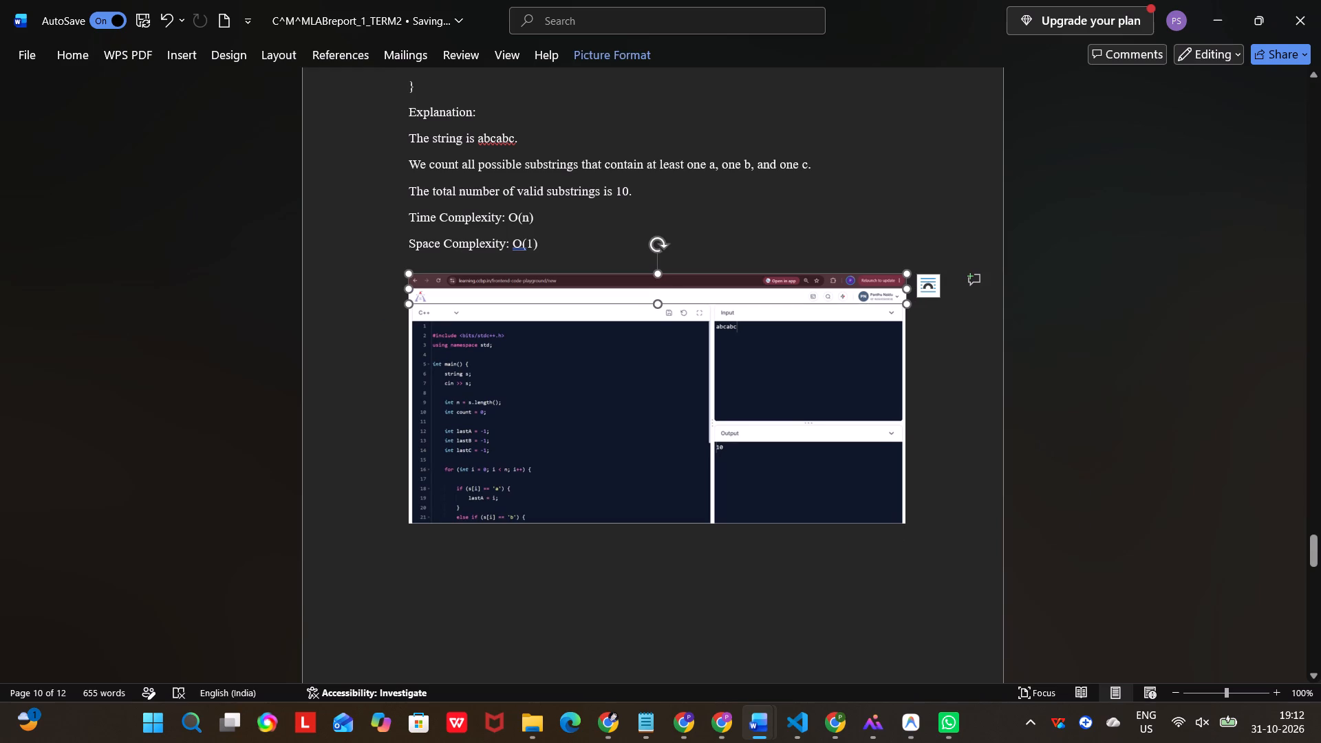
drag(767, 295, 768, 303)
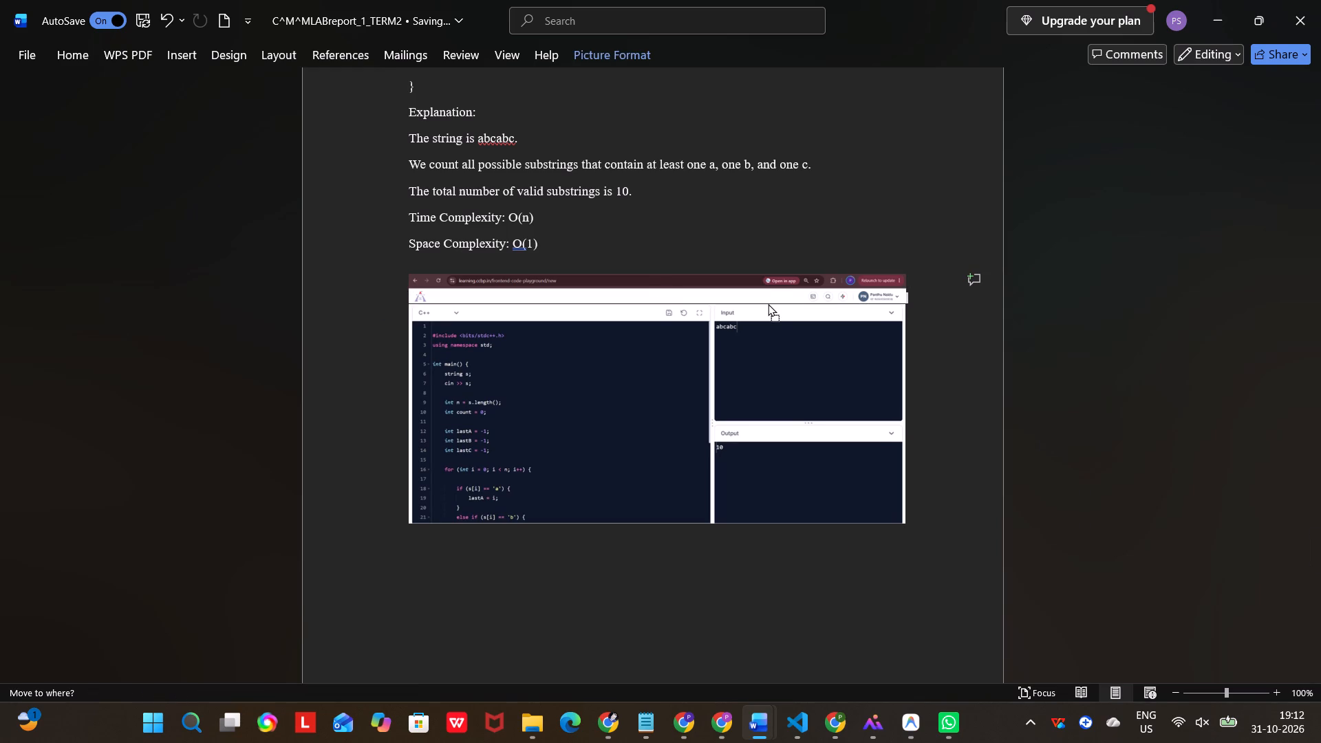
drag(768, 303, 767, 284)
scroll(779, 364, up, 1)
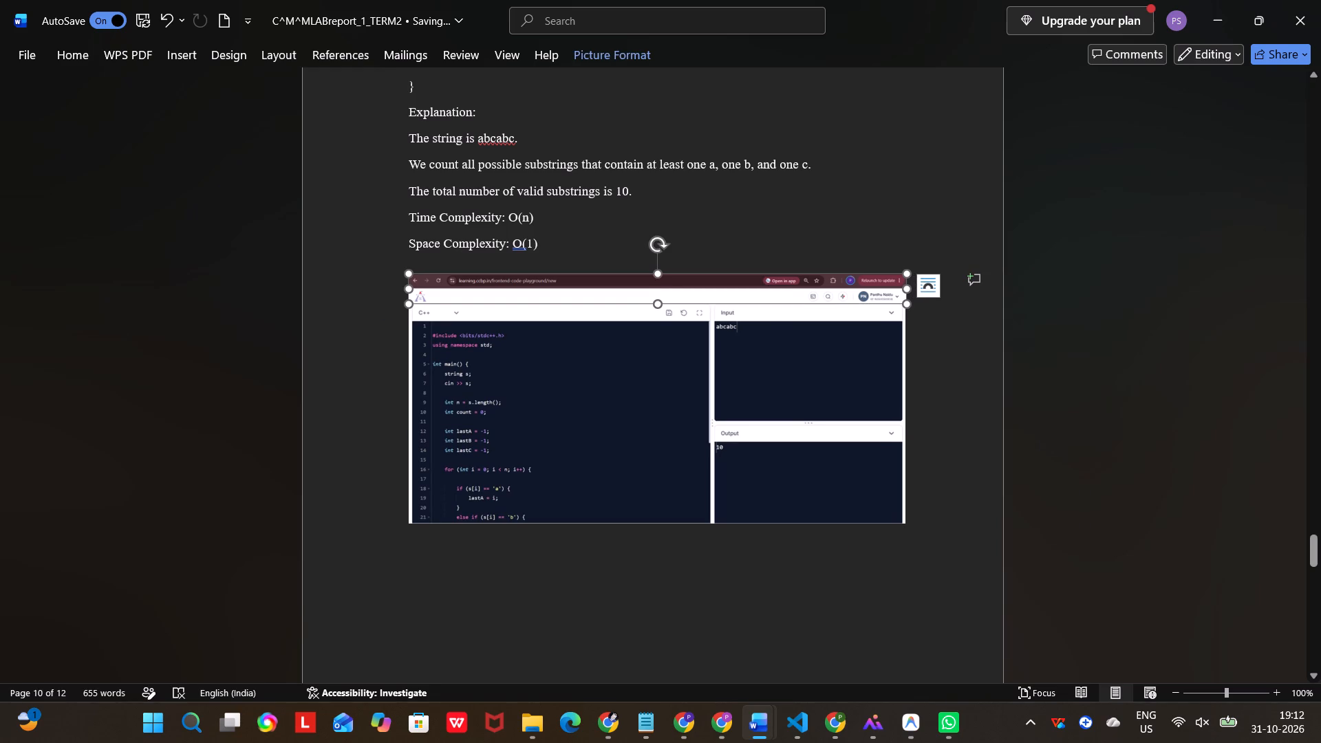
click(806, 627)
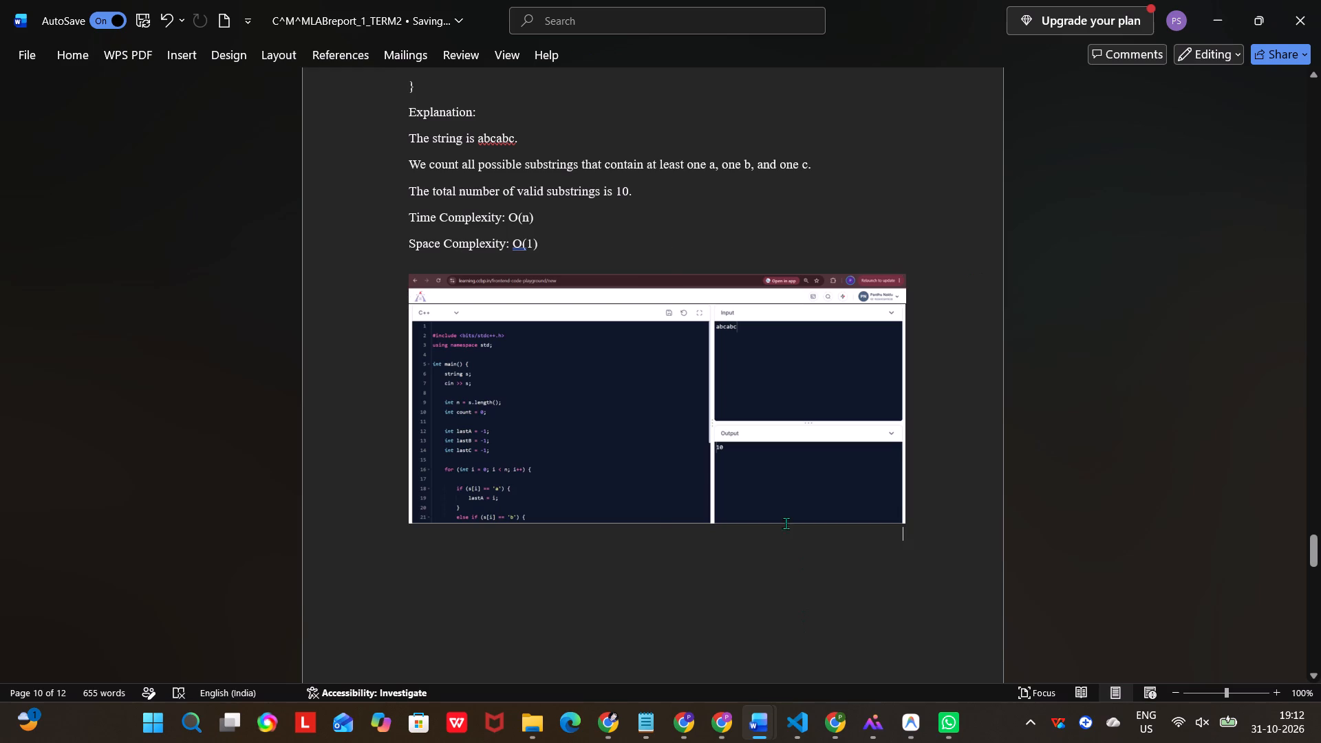
Set the cropped code screenshot's layout to Tight text wrapping.
click(771, 460)
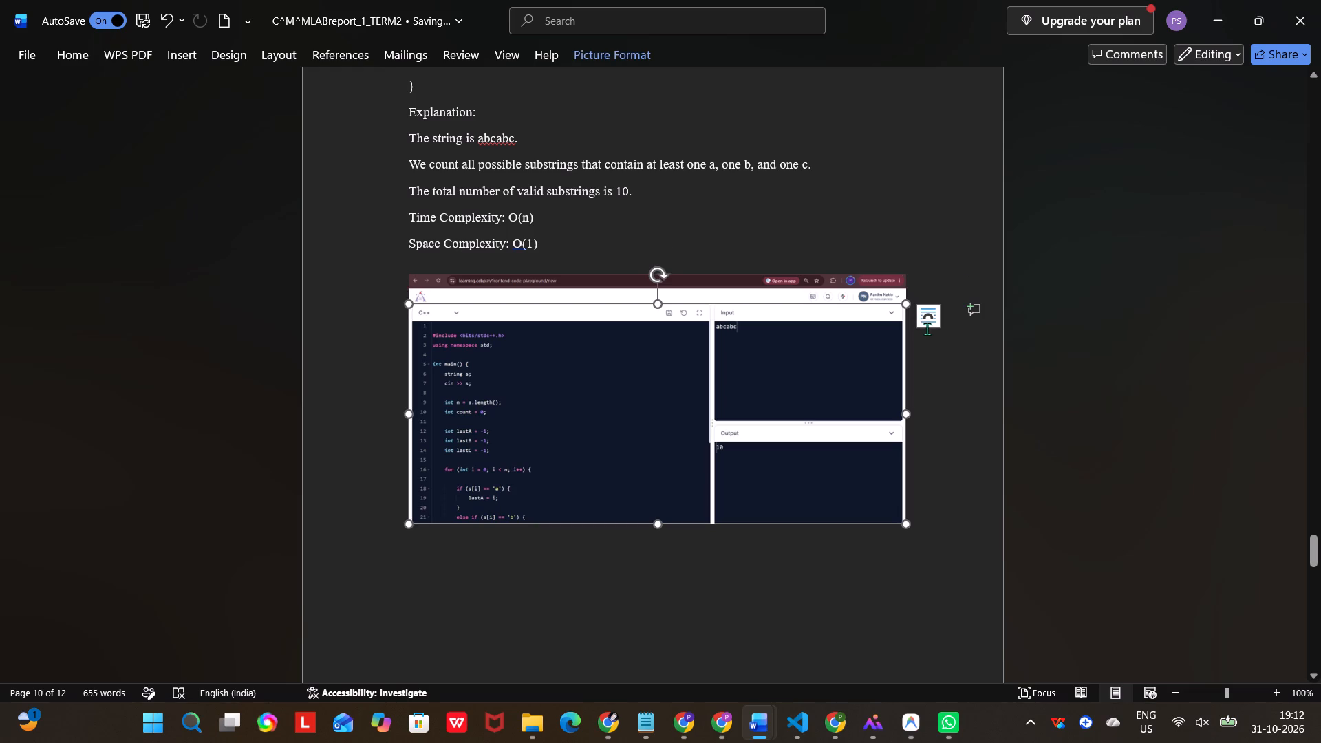
click(927, 317)
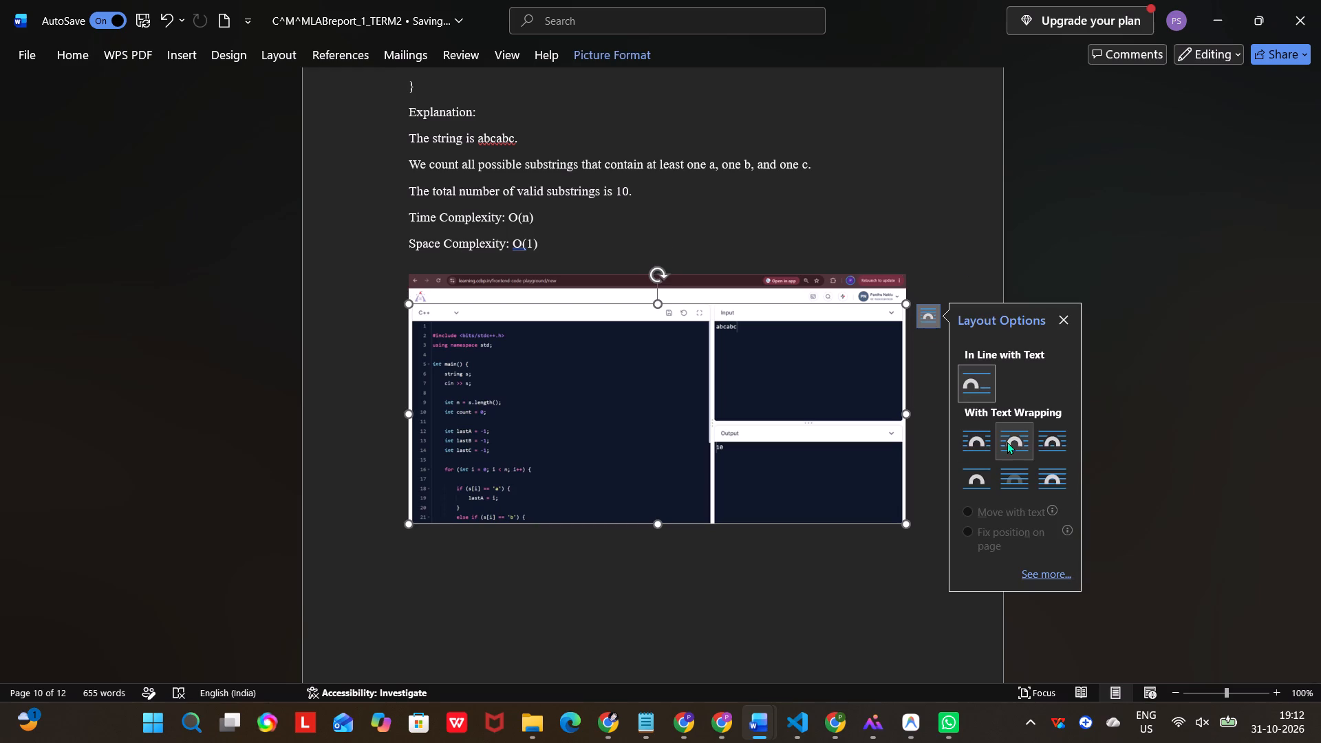
click(1007, 442)
click(804, 594)
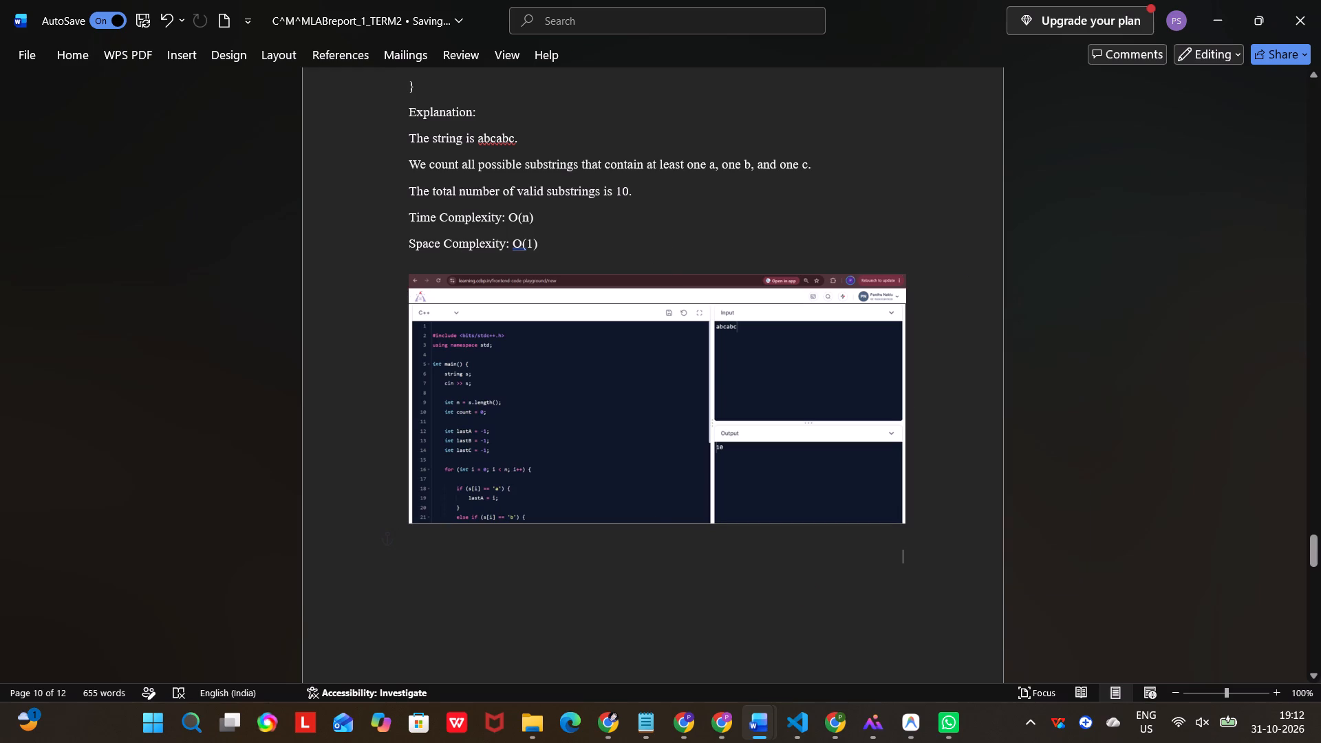
Nudge the code screenshot in the substring-counting section up so it sits flush against the header strip.
click(787, 465)
drag(787, 465, 787, 448)
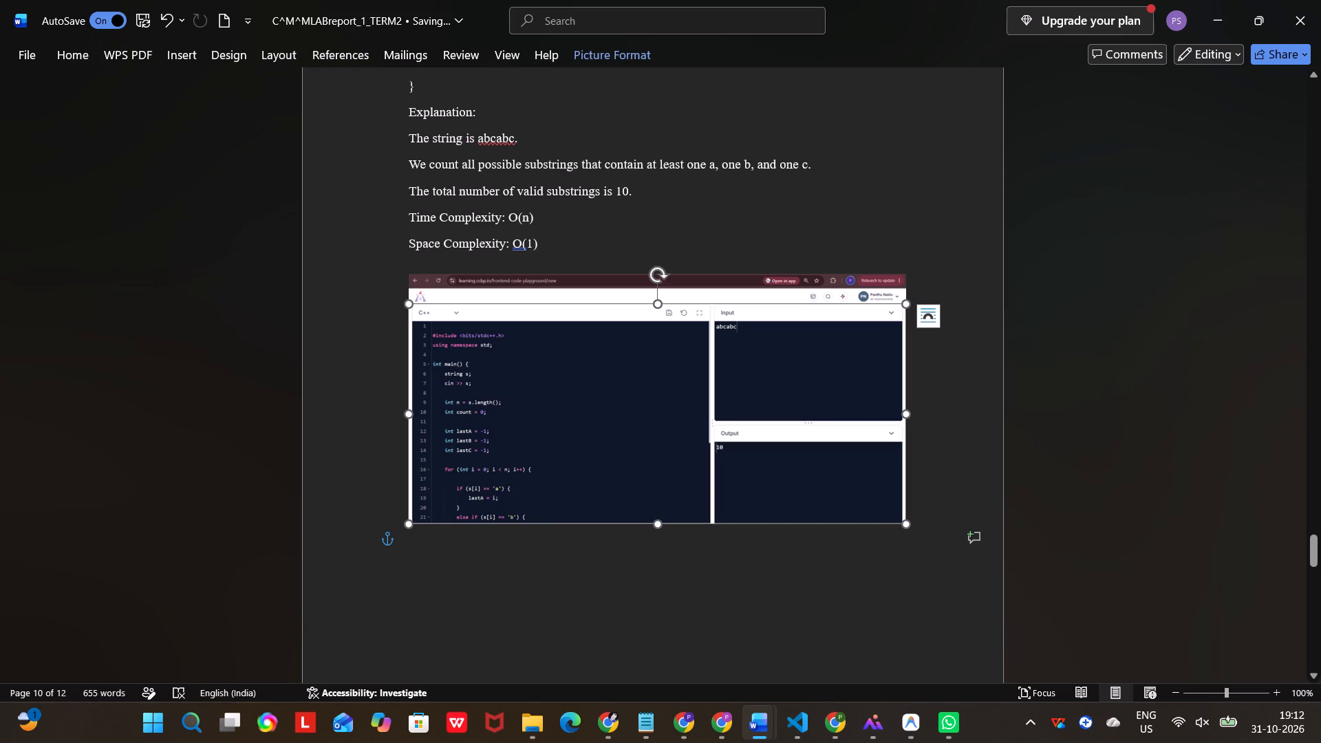
drag(787, 448, 856, 329)
click(828, 330)
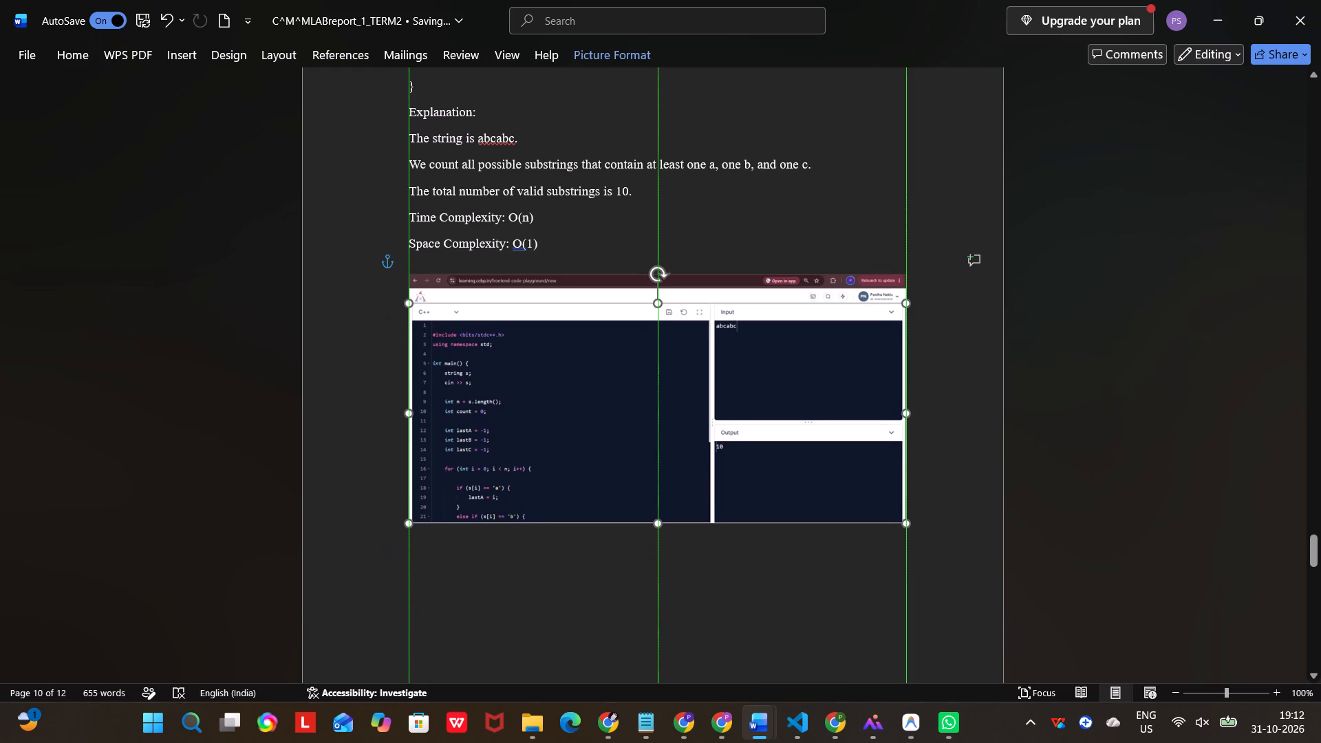
click(844, 566)
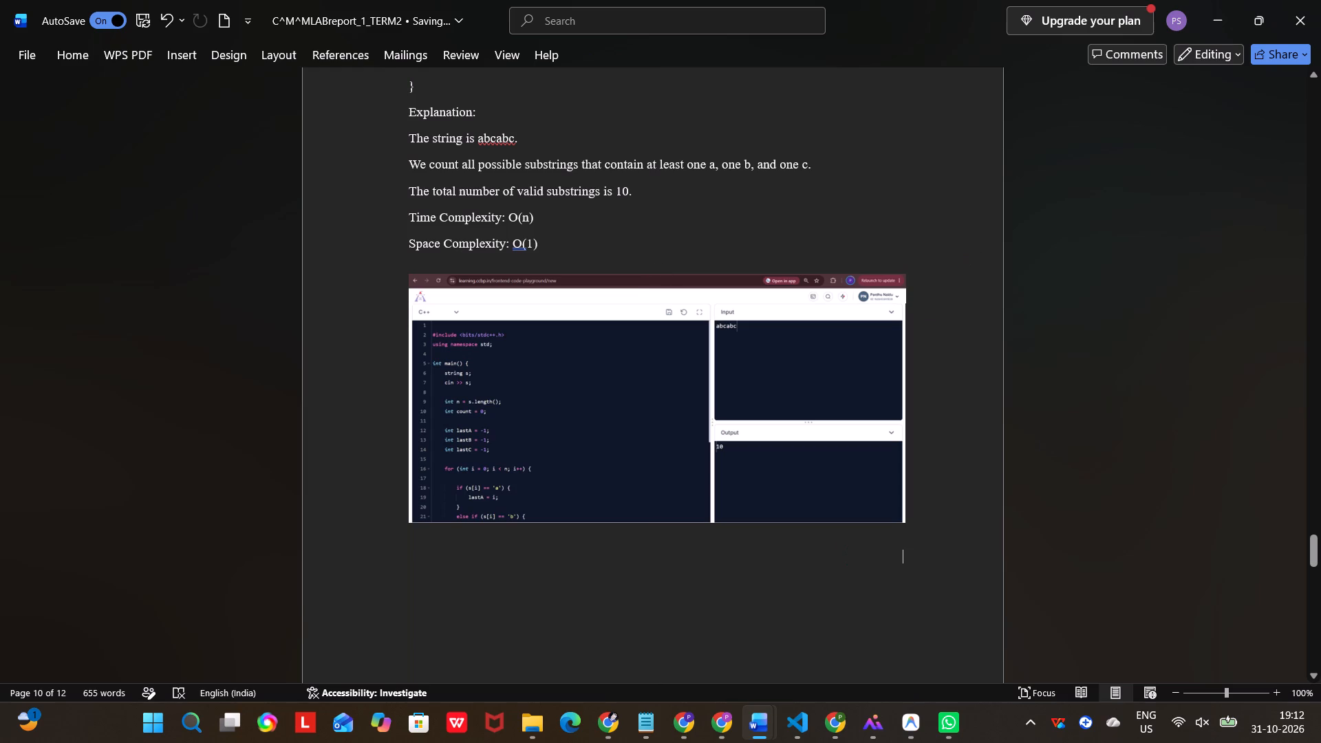
Review the report from the substring-counting section back to the cover, and on to the prefix-sum code screenshot.
scroll(844, 566, up, 1)
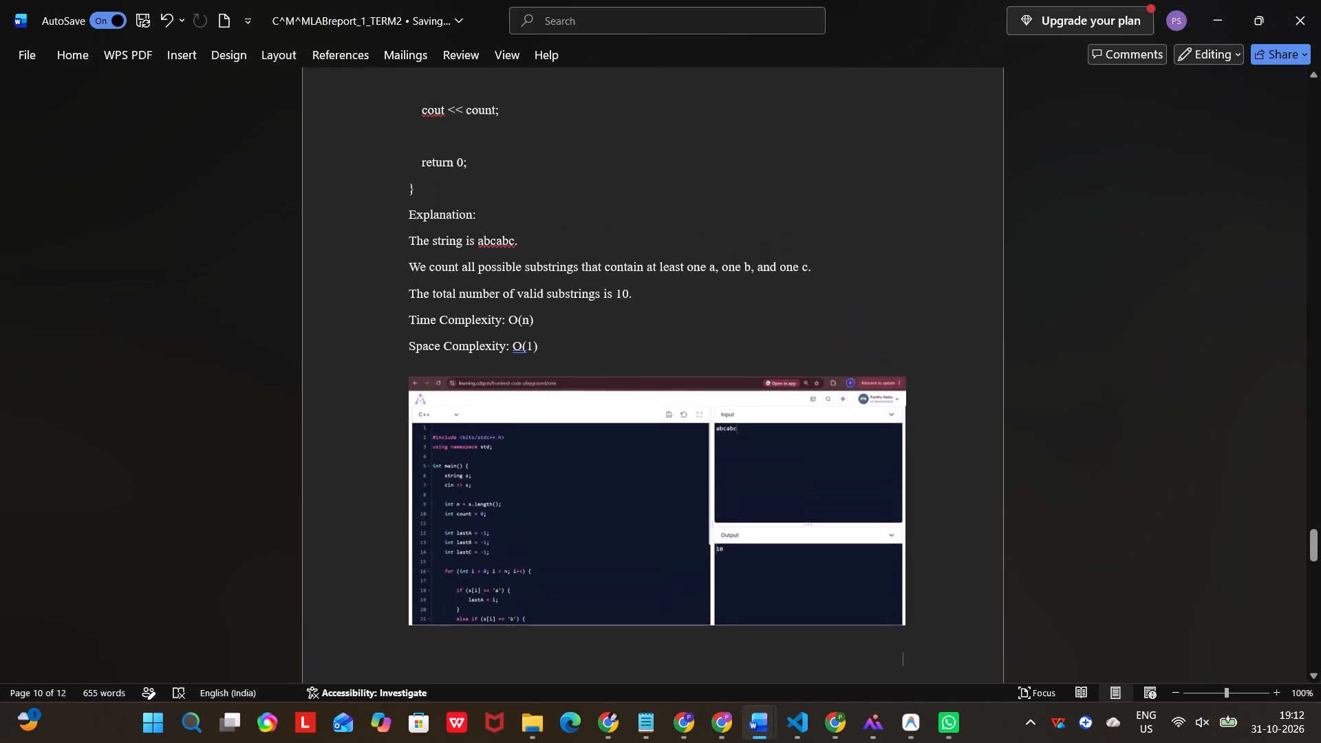
scroll(844, 566, up, 2)
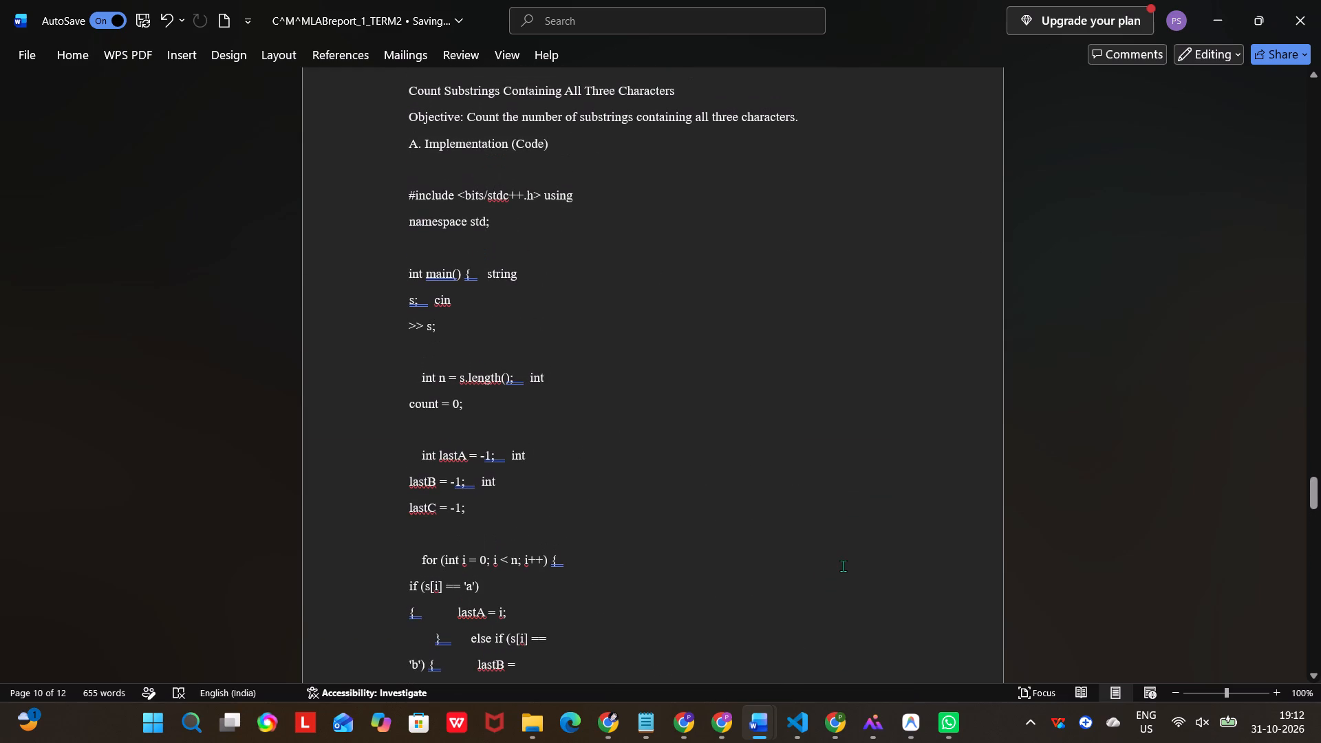
scroll(844, 566, down, 1)
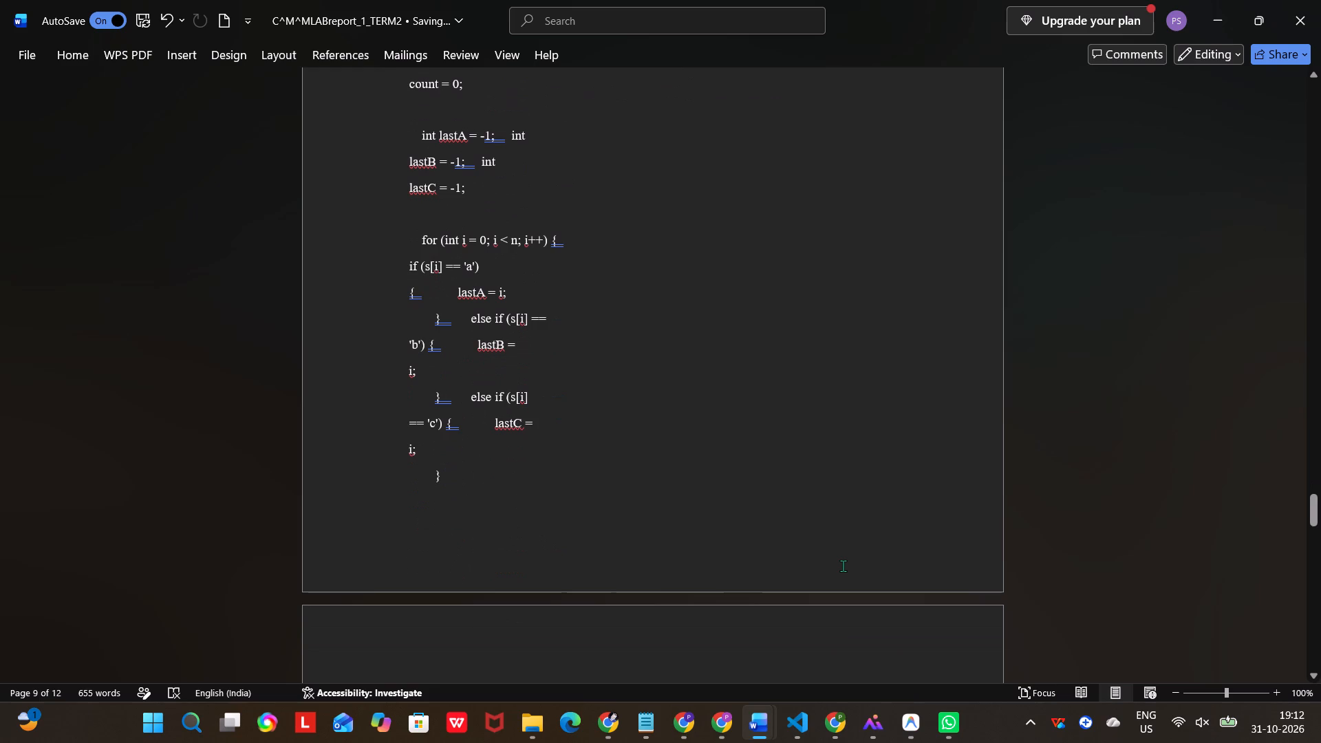
scroll(582, 349, left, 1)
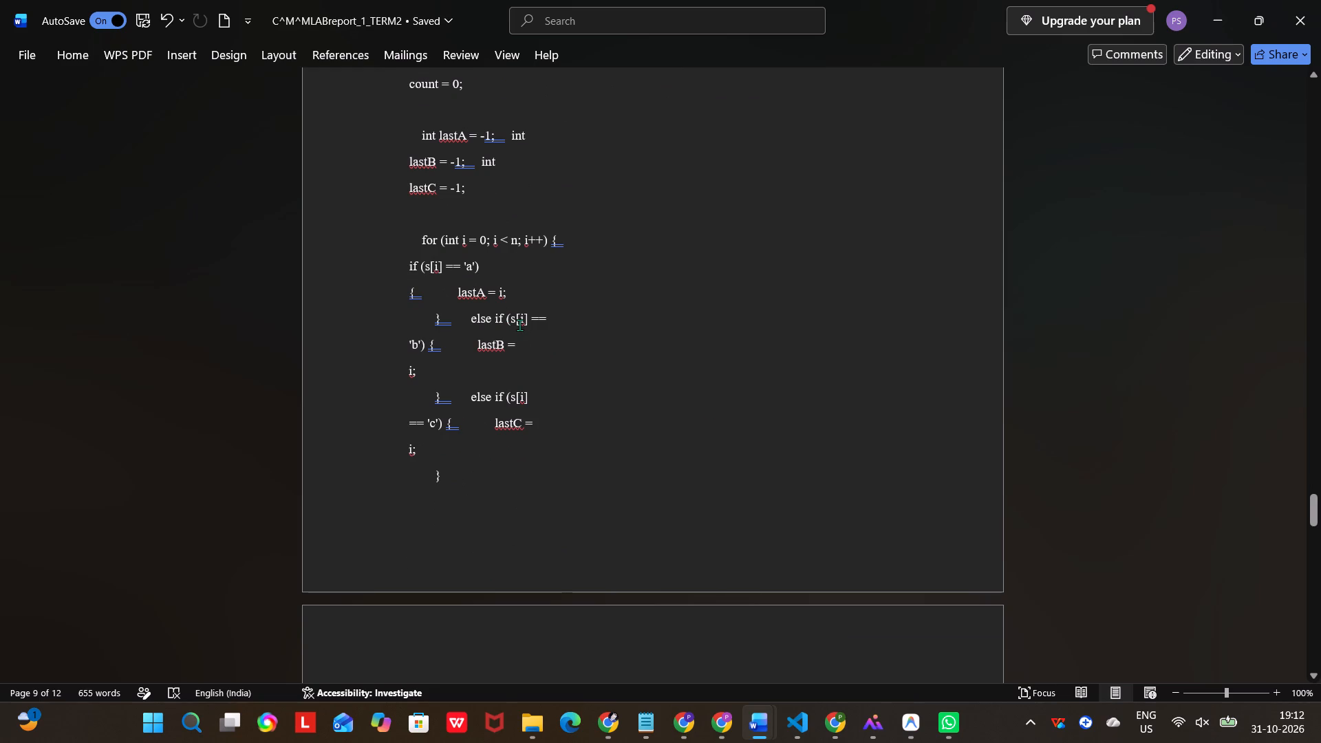
click(528, 325)
scroll(528, 325, up, 1)
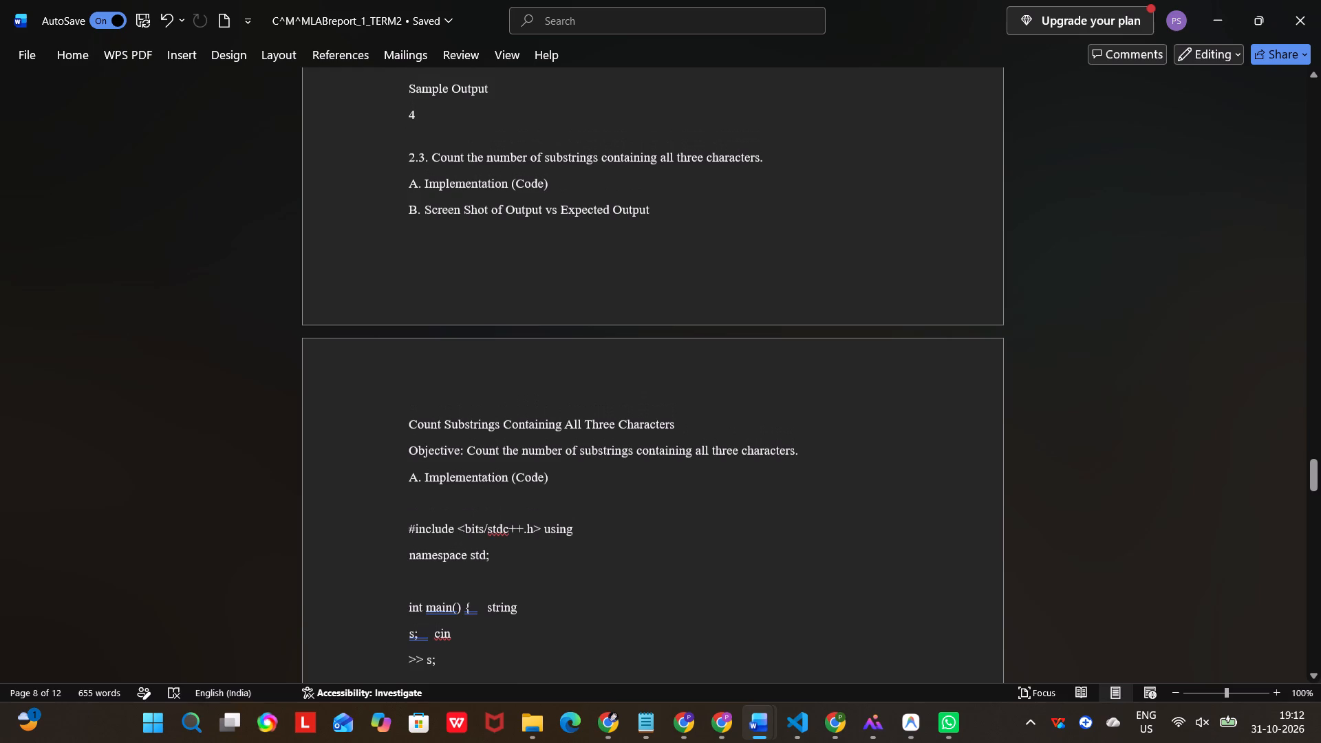
scroll(528, 325, up, 1)
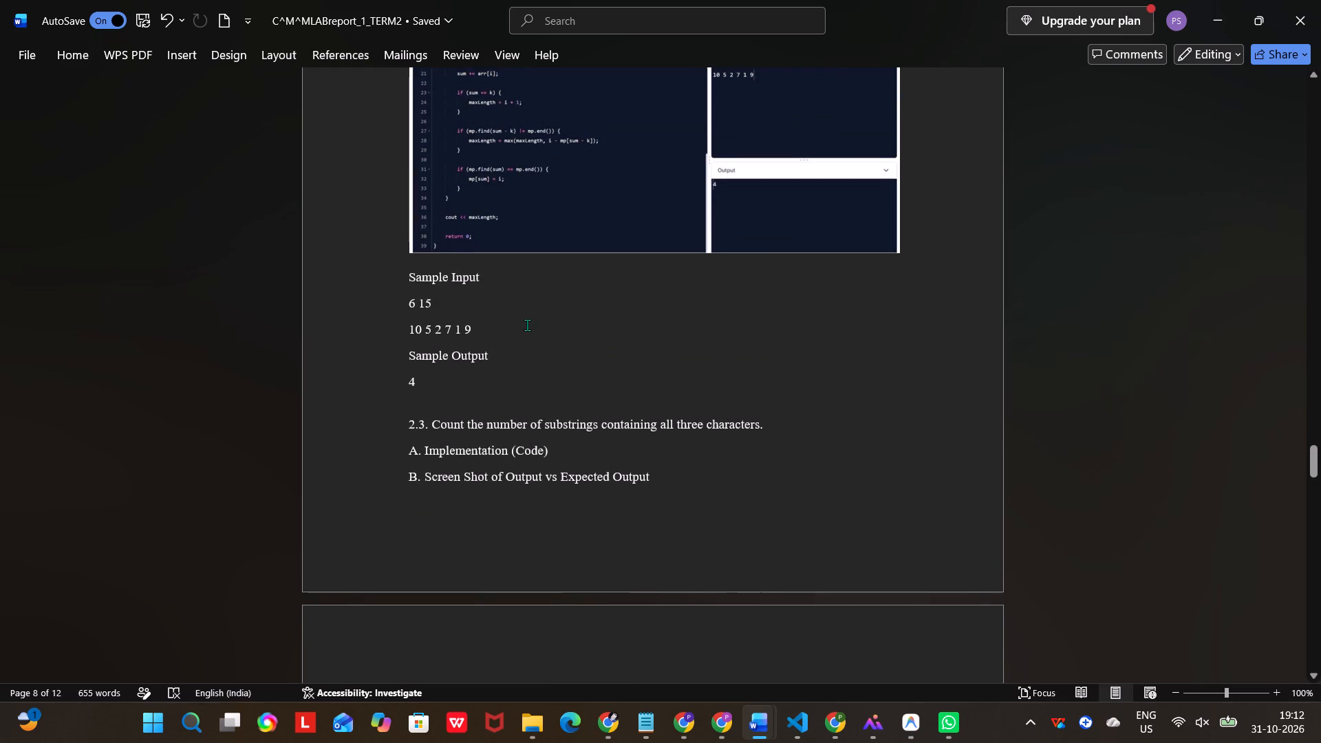
scroll(528, 325, up, 1)
scroll(528, 325, down, 1)
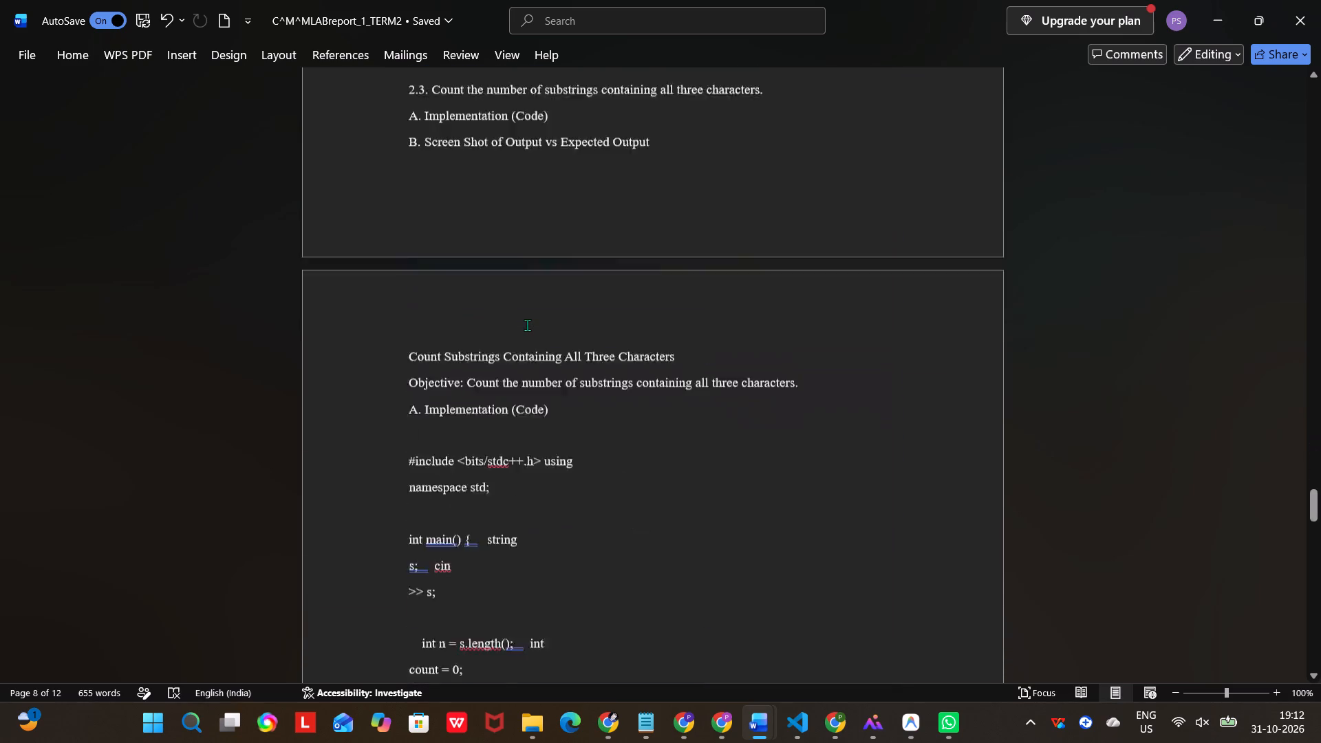
scroll(528, 325, down, 1)
scroll(528, 325, up, 3)
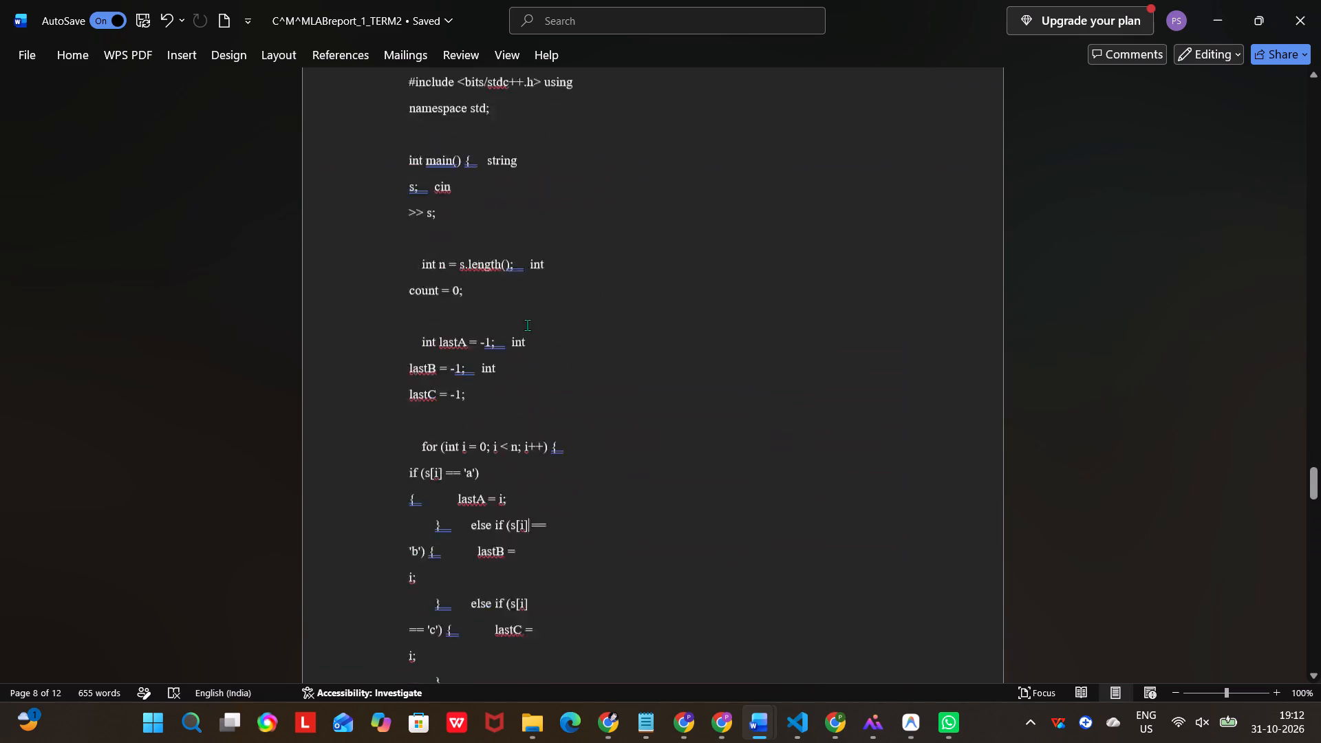
scroll(528, 325, up, 7)
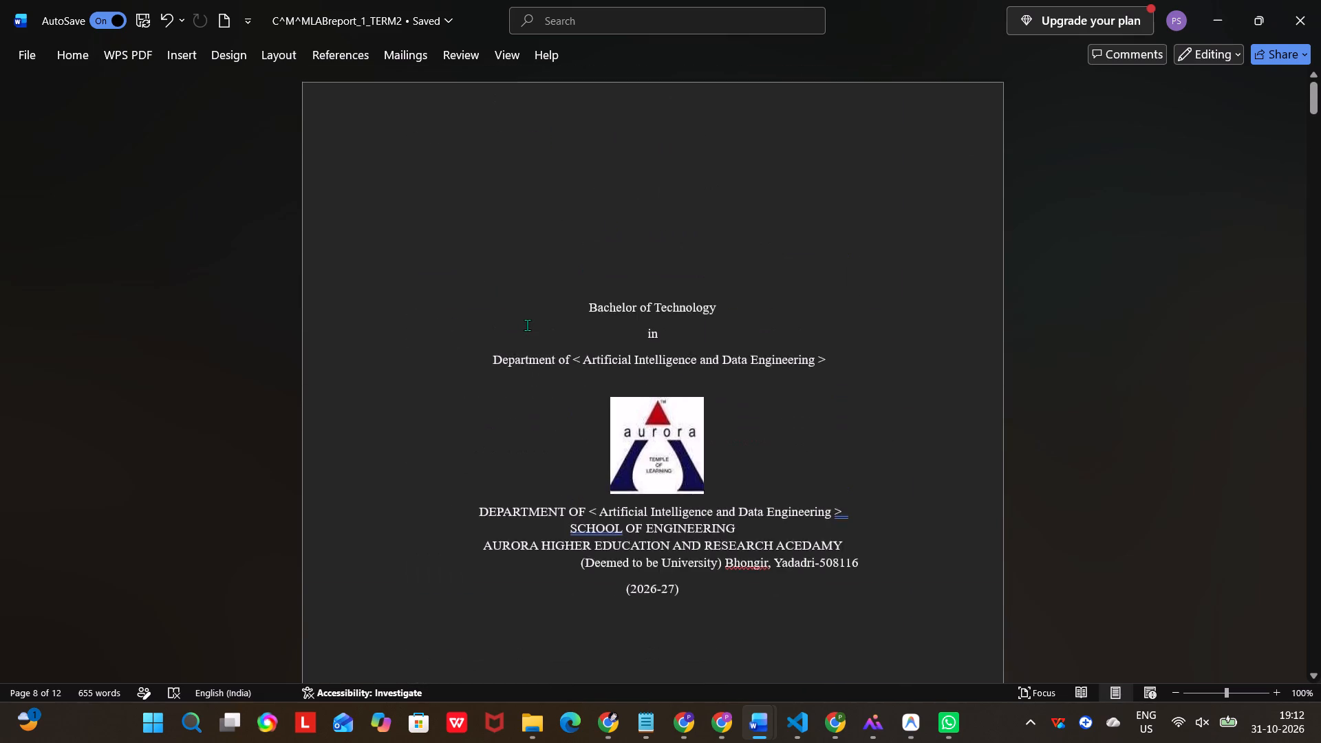
scroll(528, 325, down, 3)
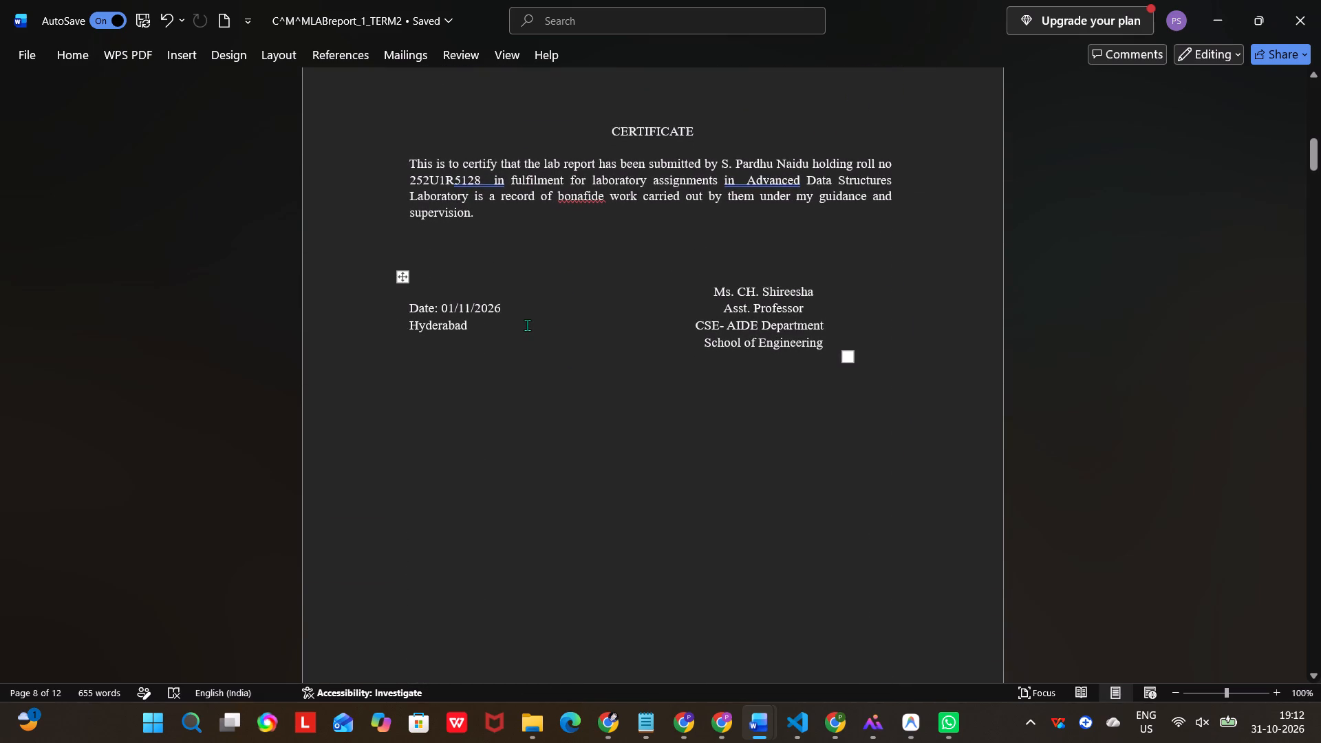
scroll(528, 325, down, 3)
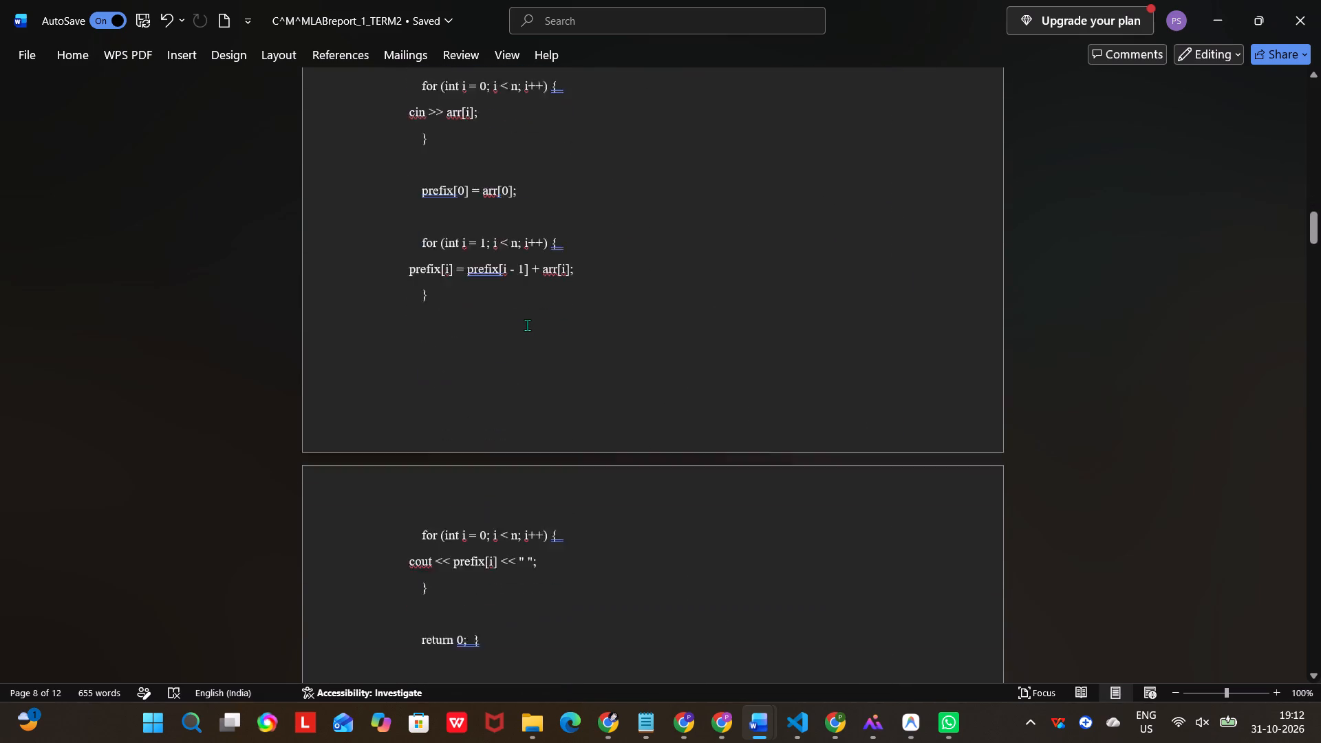
scroll(528, 325, down, 2)
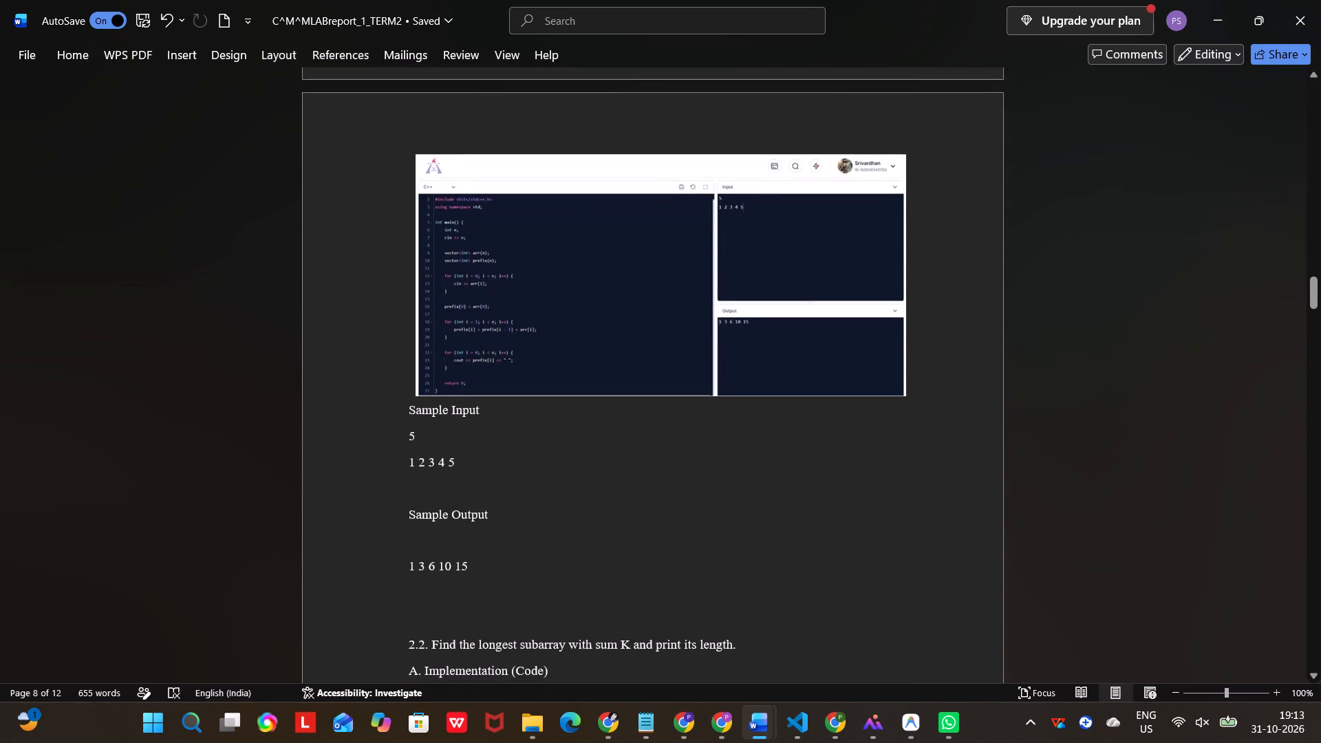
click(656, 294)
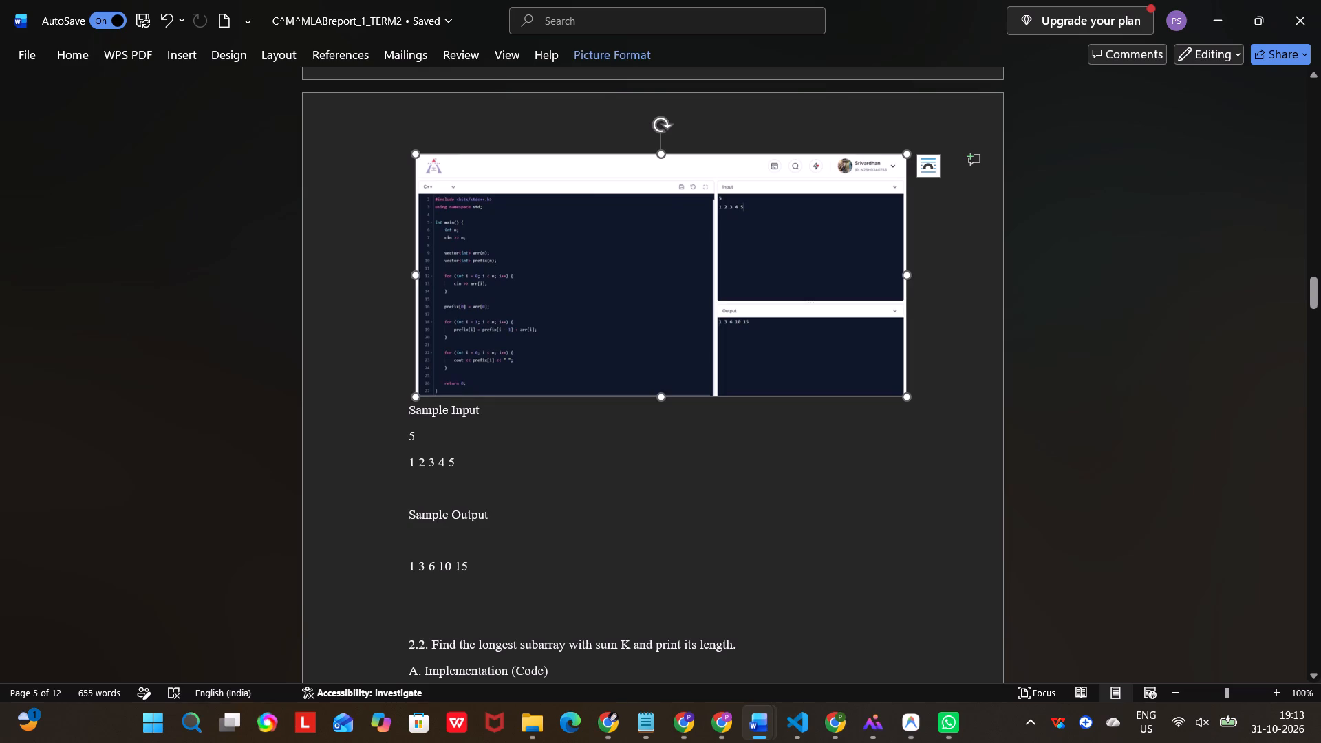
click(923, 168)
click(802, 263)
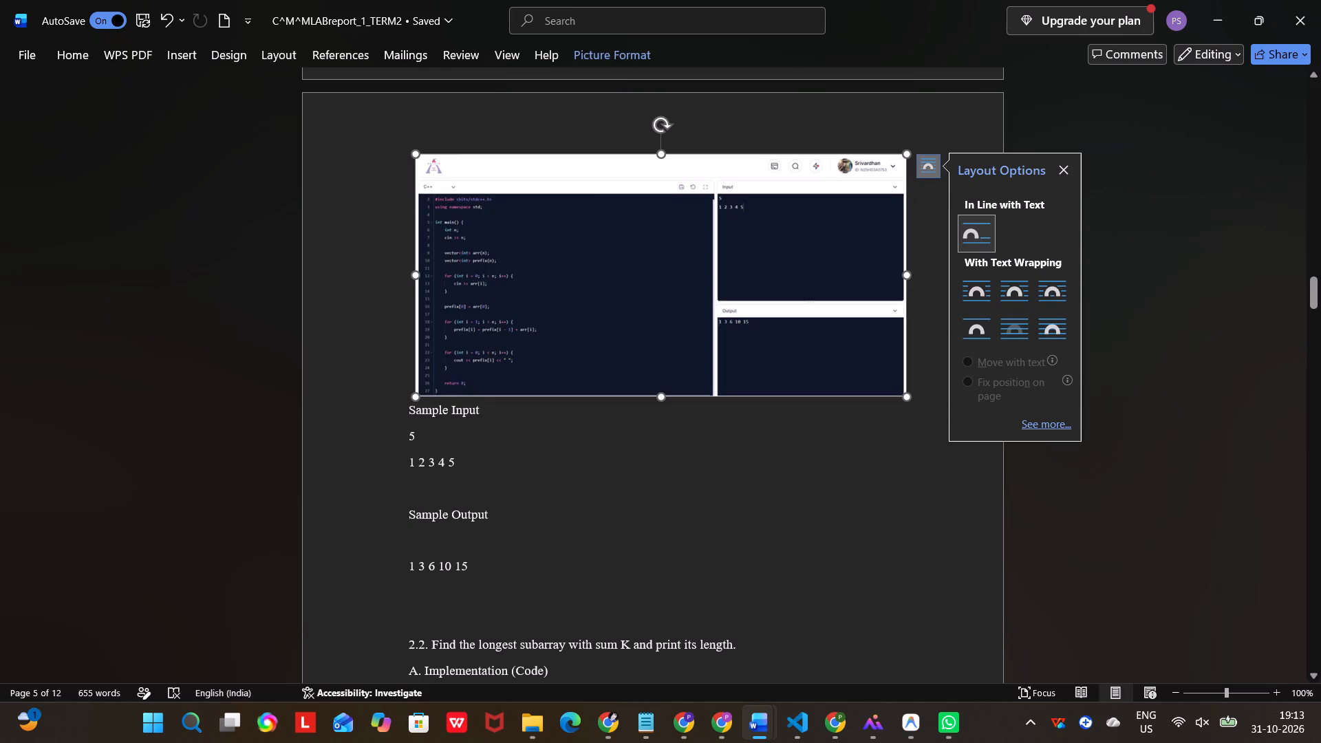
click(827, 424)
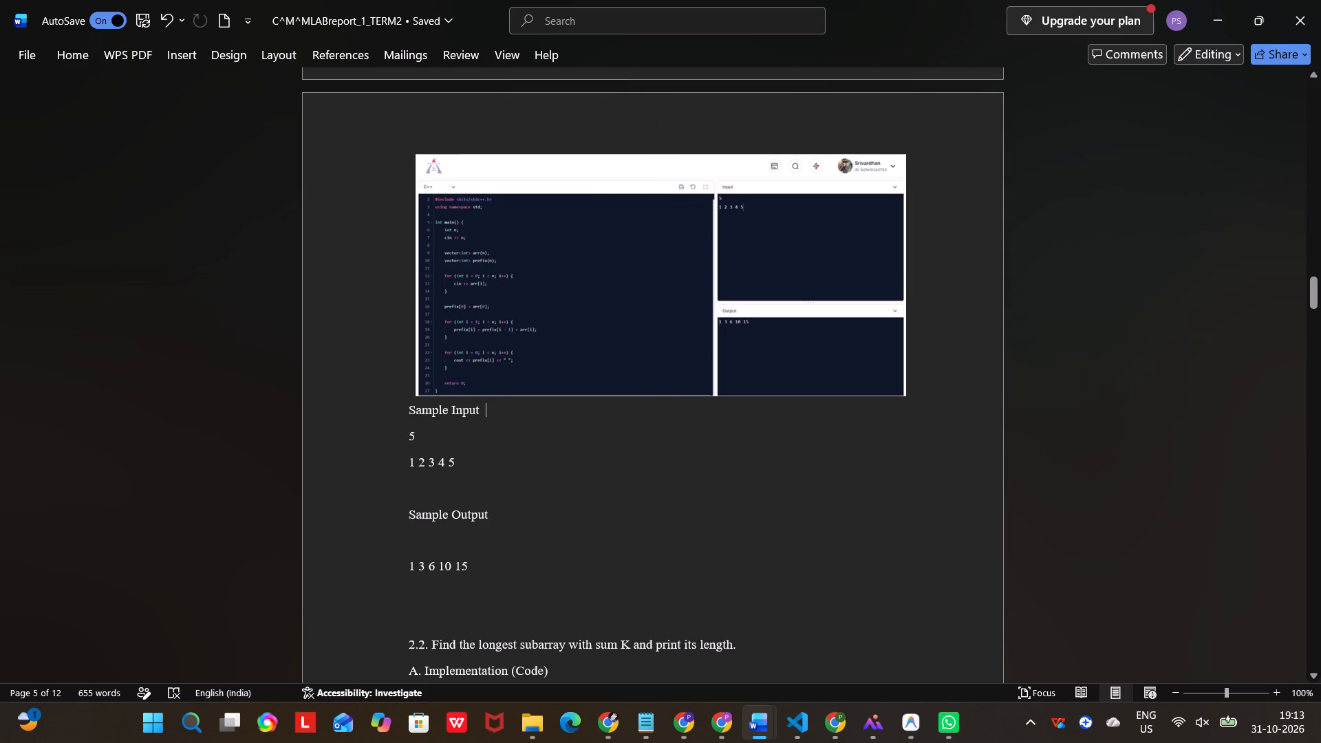
Crop the old account header off the top of the prefix-sum code screenshot and start the screenshot on the next page.
click(815, 334)
click(612, 45)
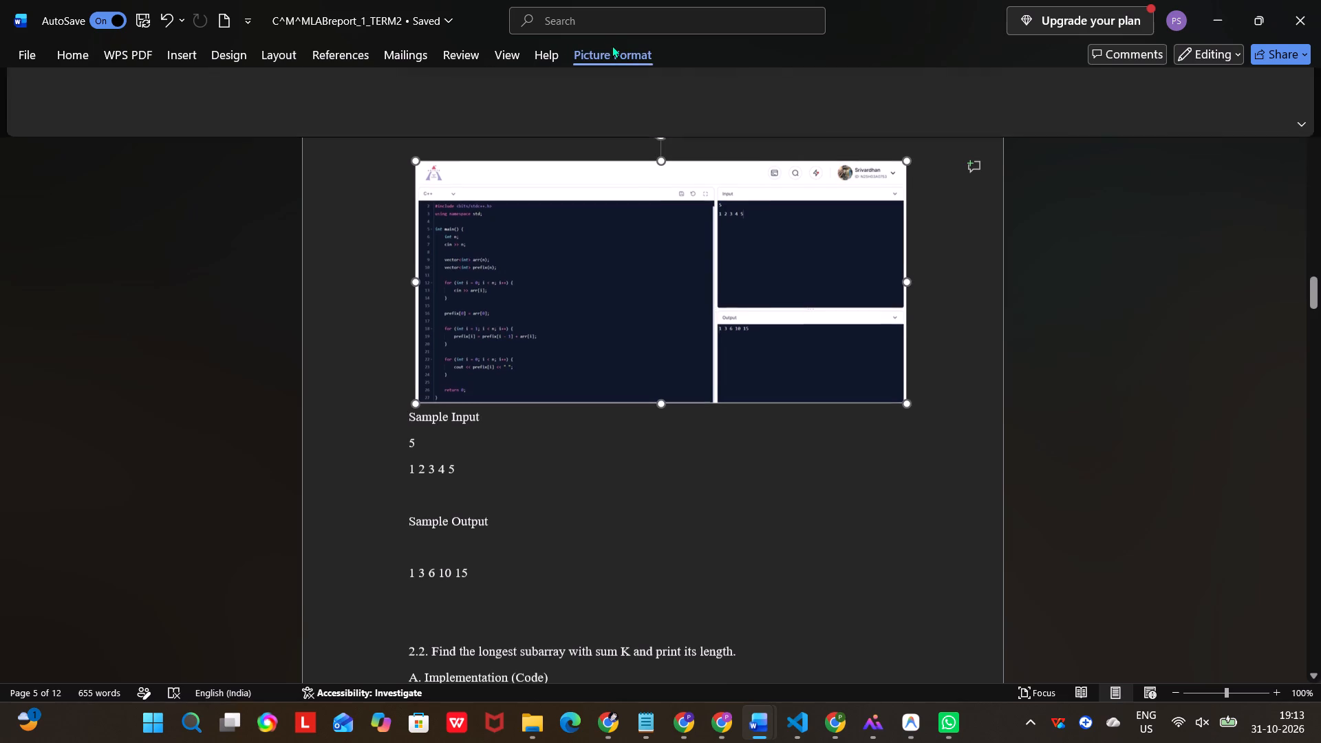
click(1157, 96)
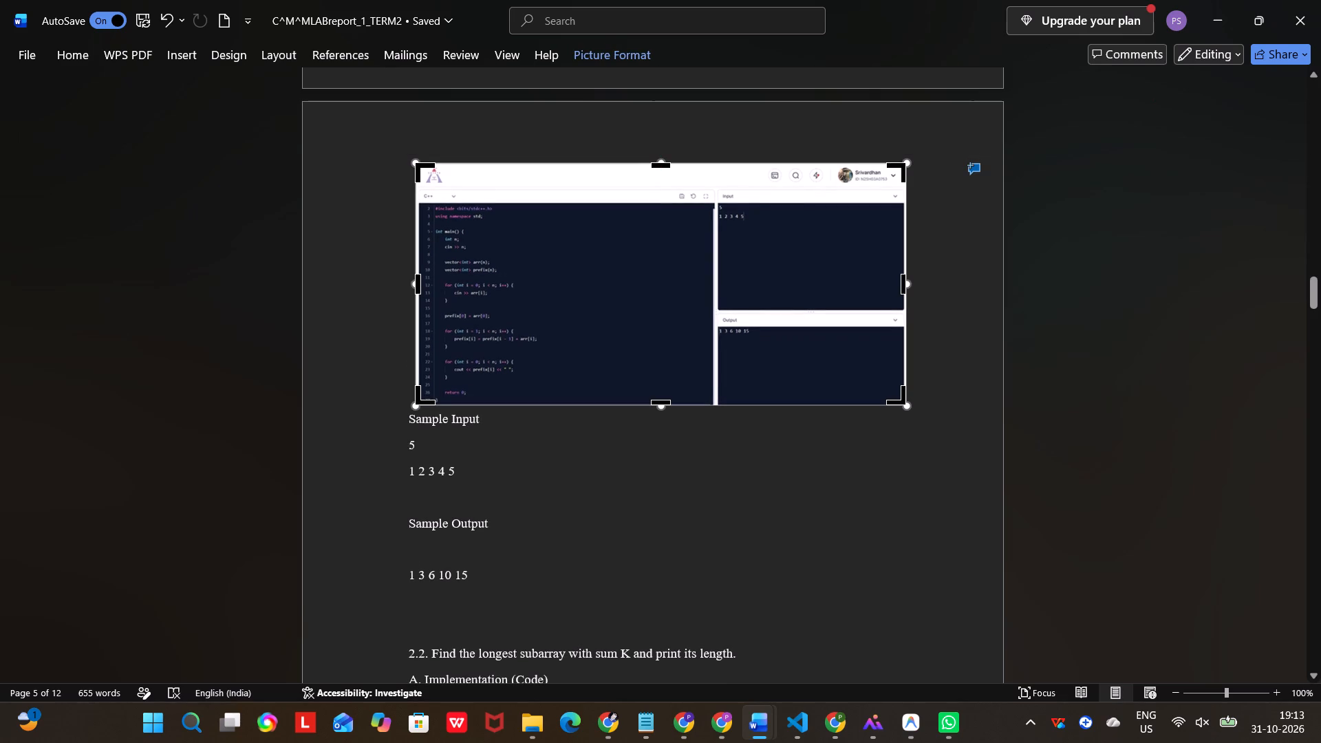
drag(660, 164, 661, 173)
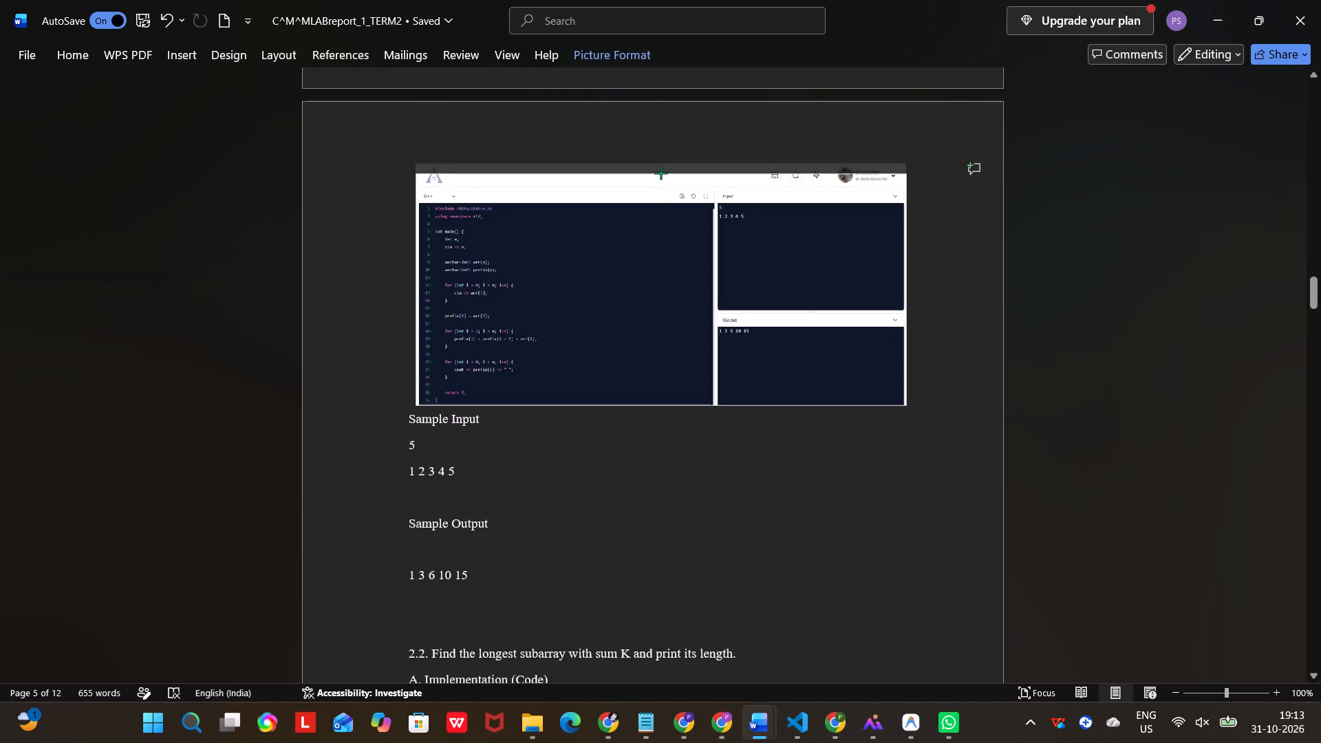
drag(661, 173, 661, 186)
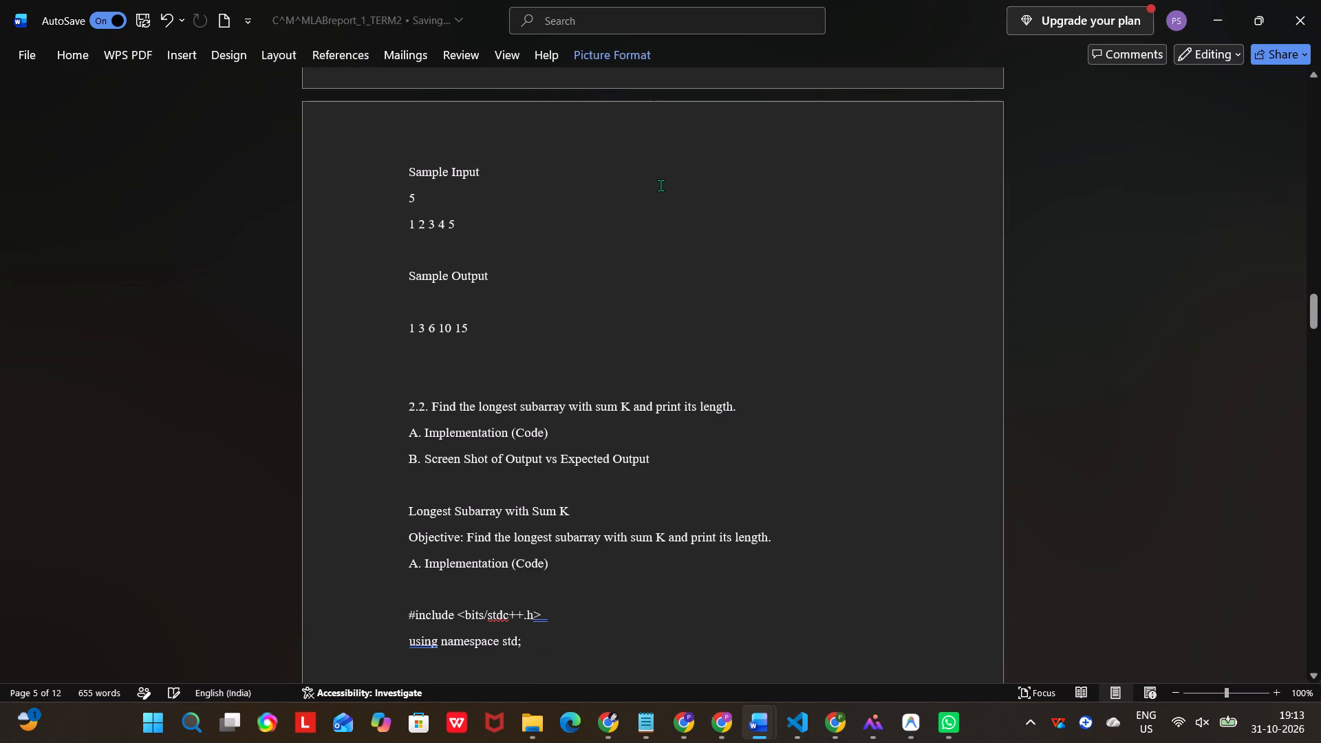
scroll(661, 186, up, 1)
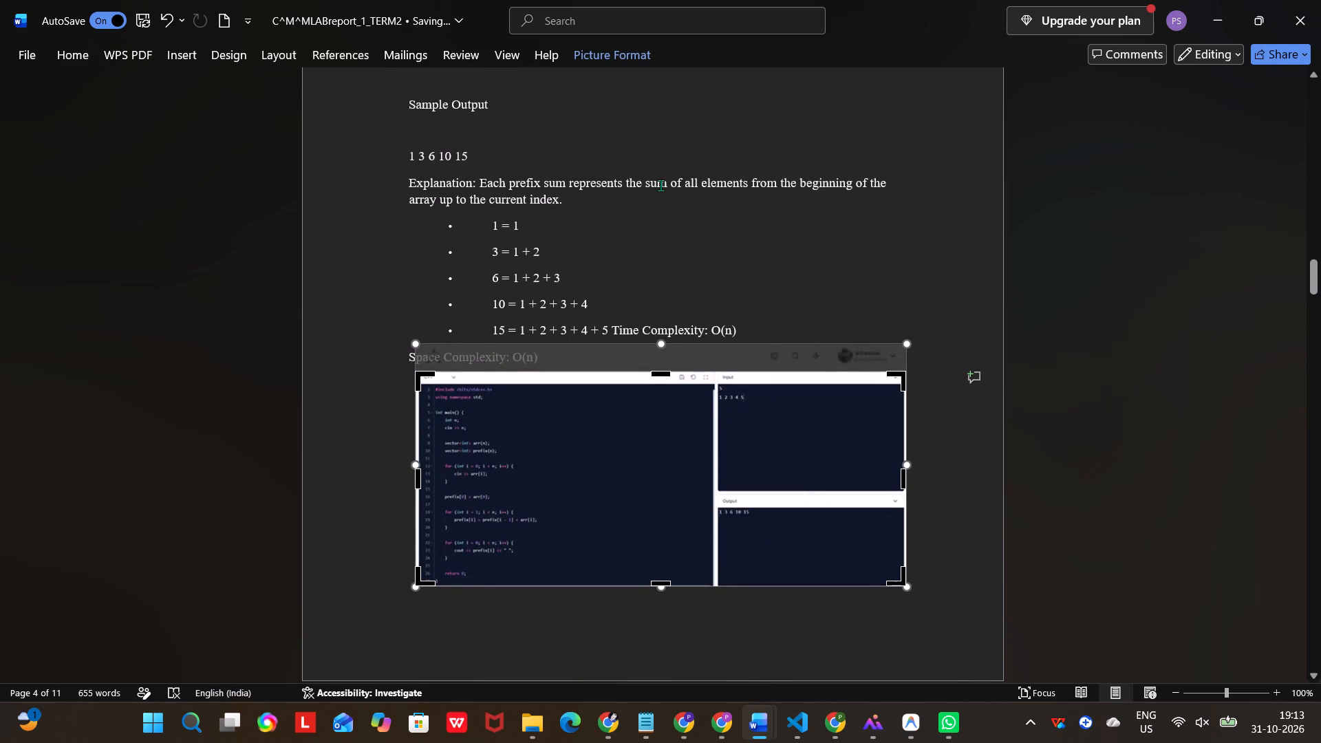
key(Return)
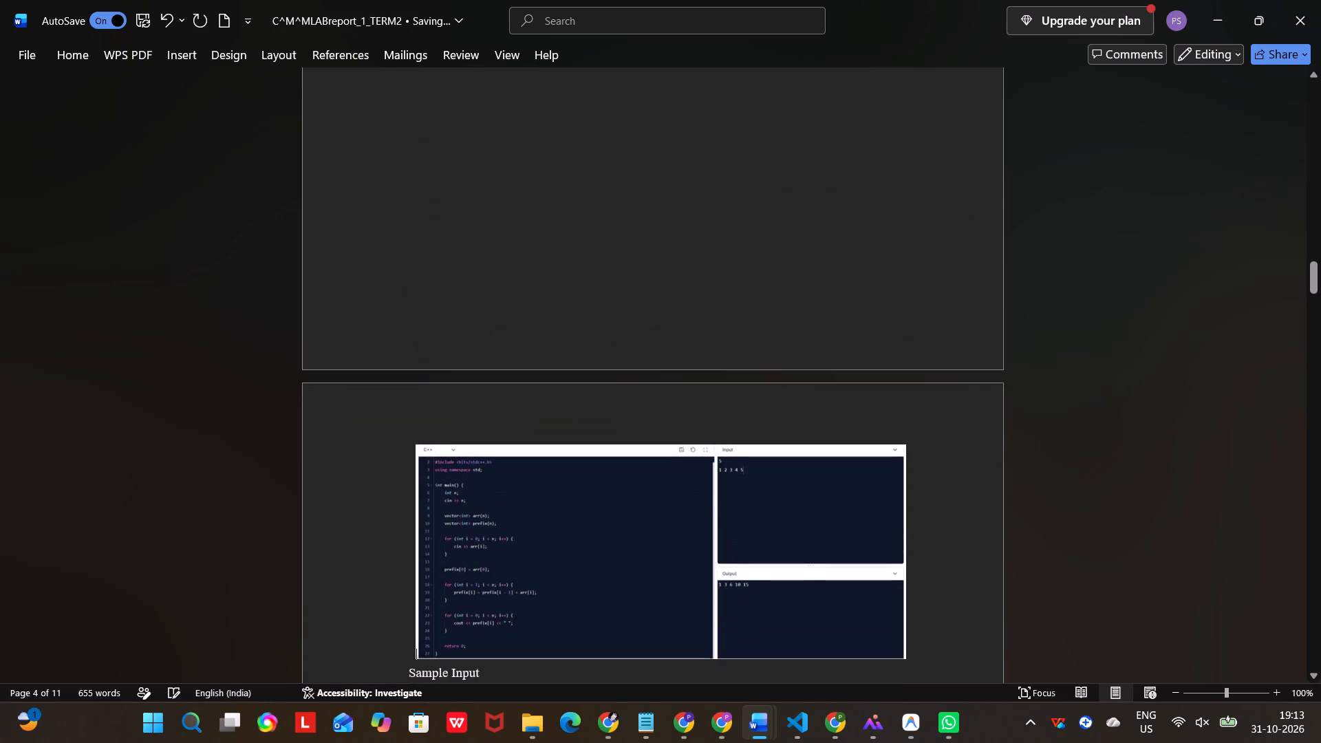
Paste the captured header strip above the cropped prefix-sum screenshot and narrow it from its left edge to the screenshot's width.
click(526, 421)
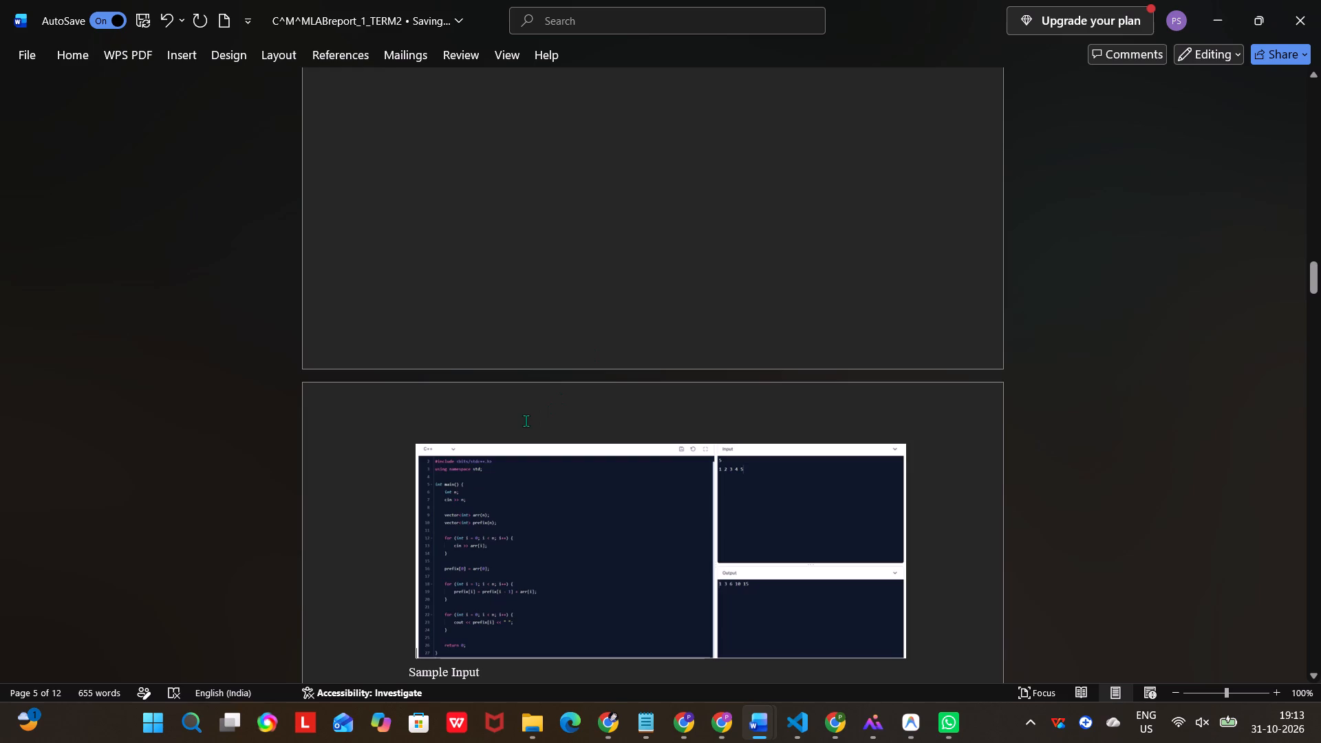
key(ctrl+v)
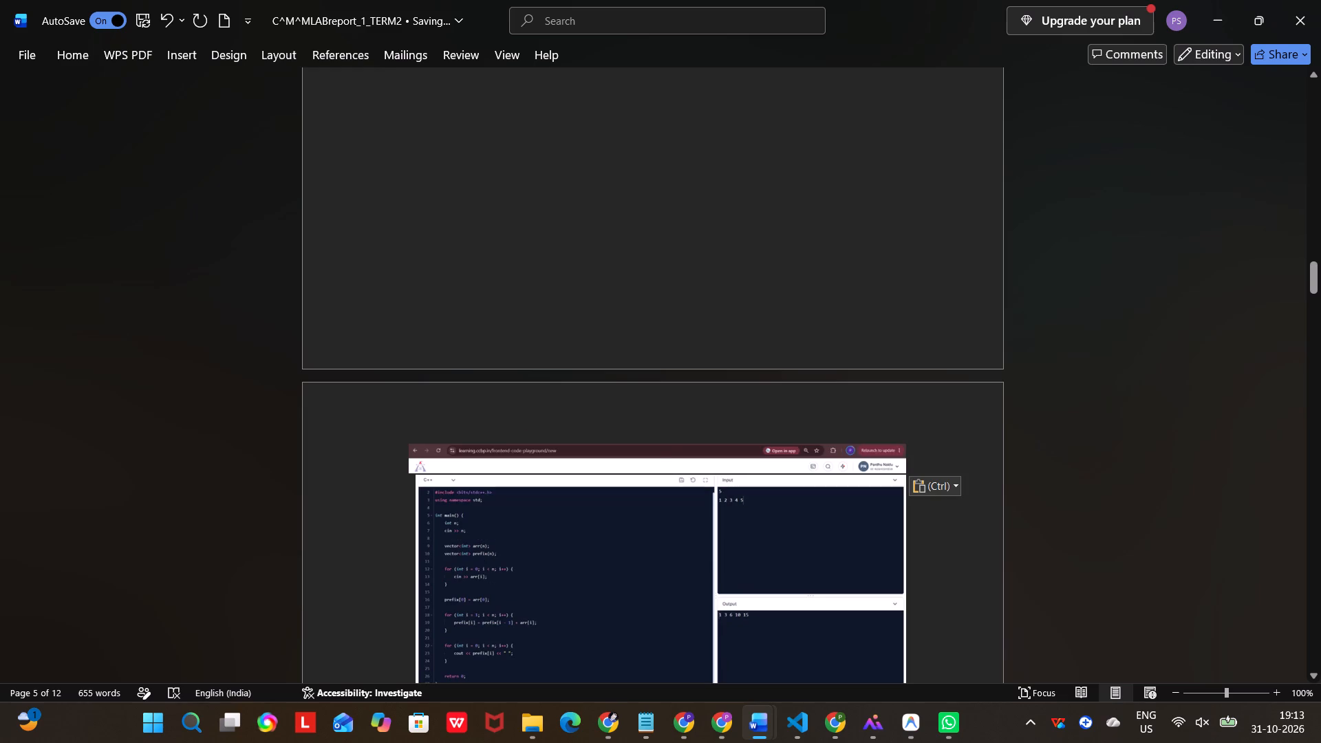
click(648, 543)
click(563, 459)
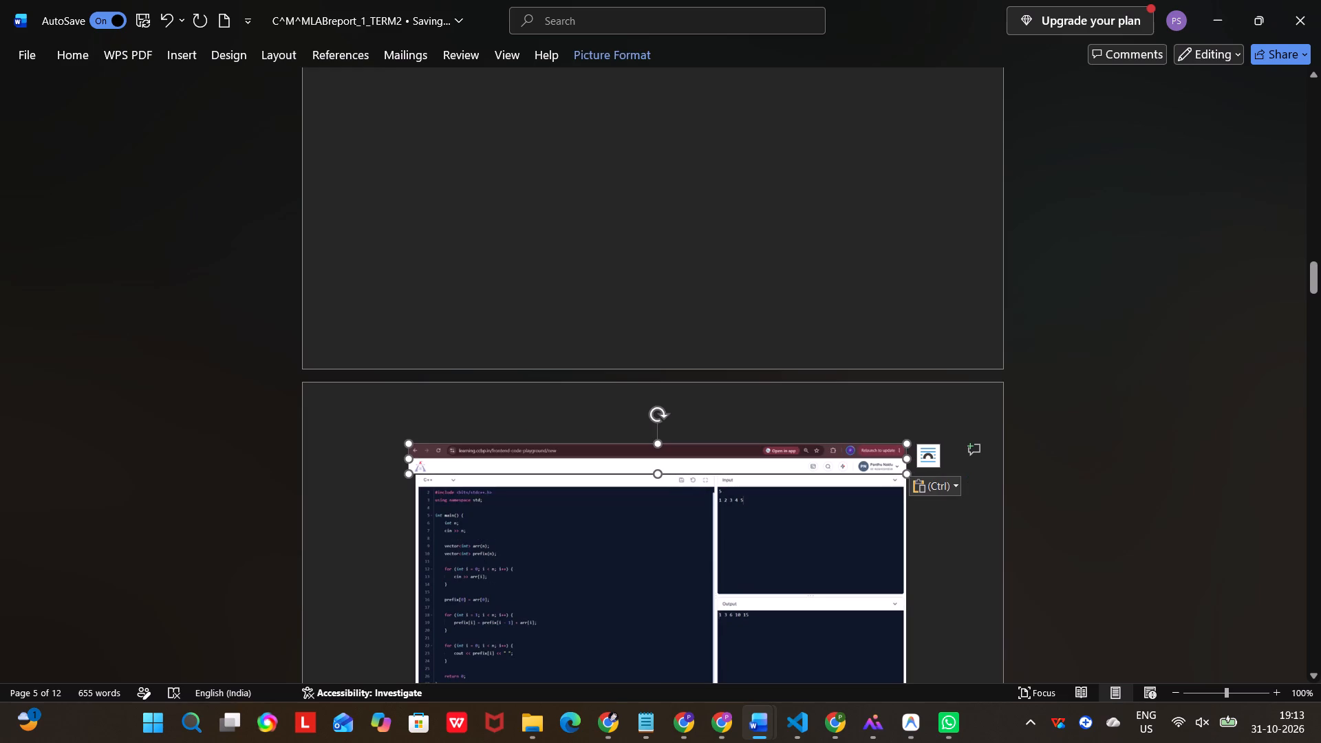
drag(409, 460, 422, 460)
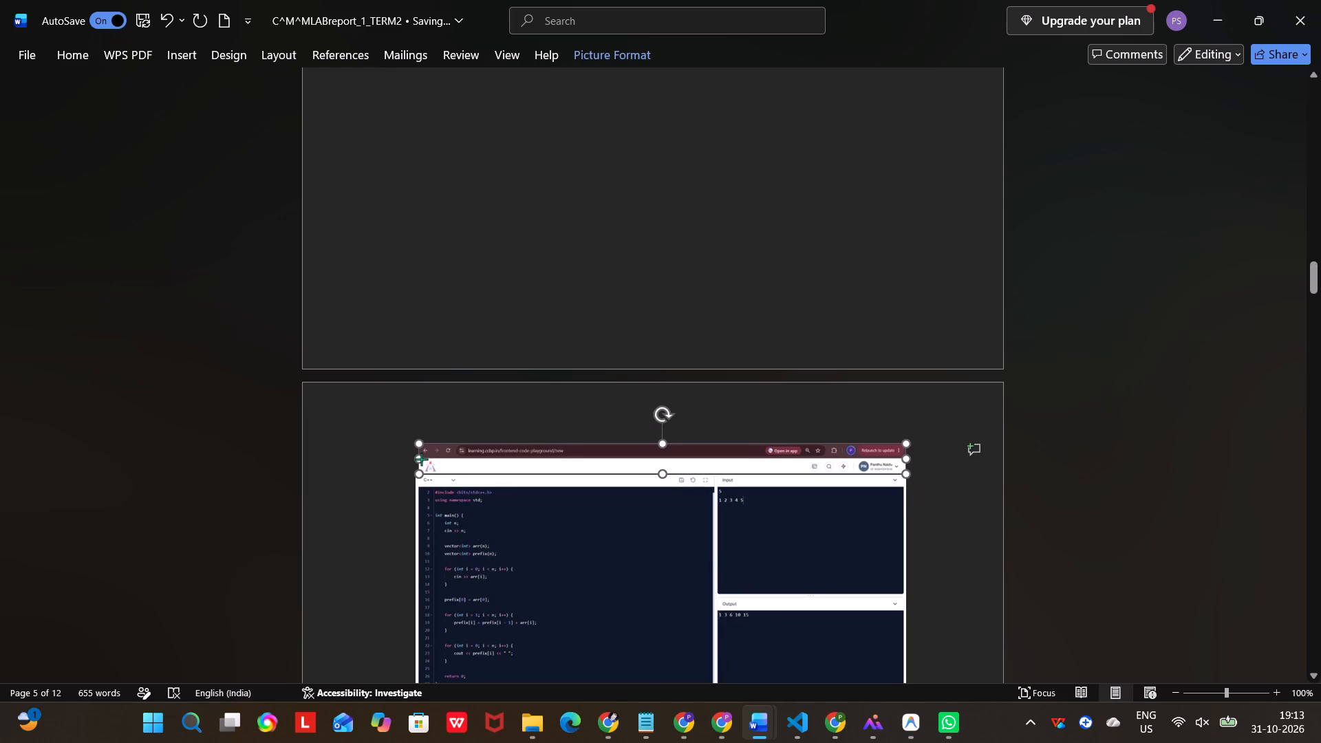
drag(422, 460, 415, 458)
click(396, 492)
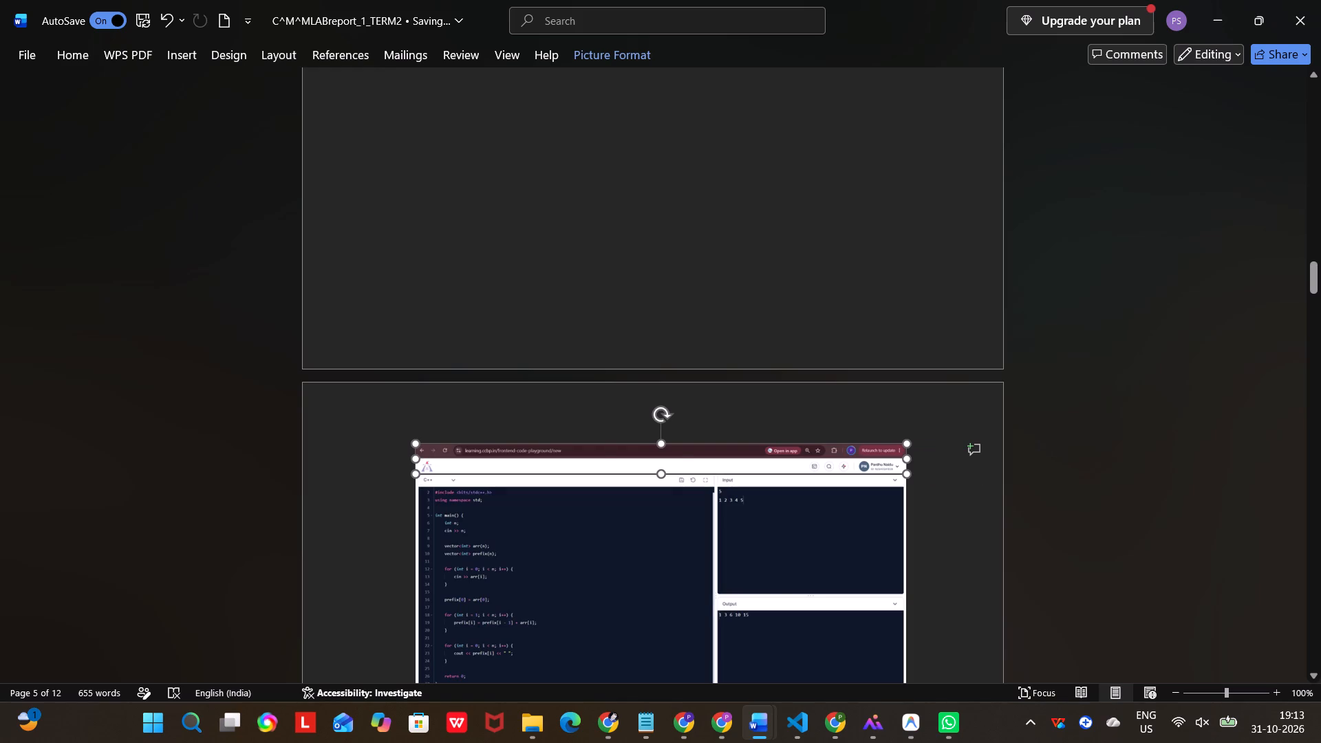
Set the header strip above the prefix-sum screenshot to Square text wrapping.
click(554, 532)
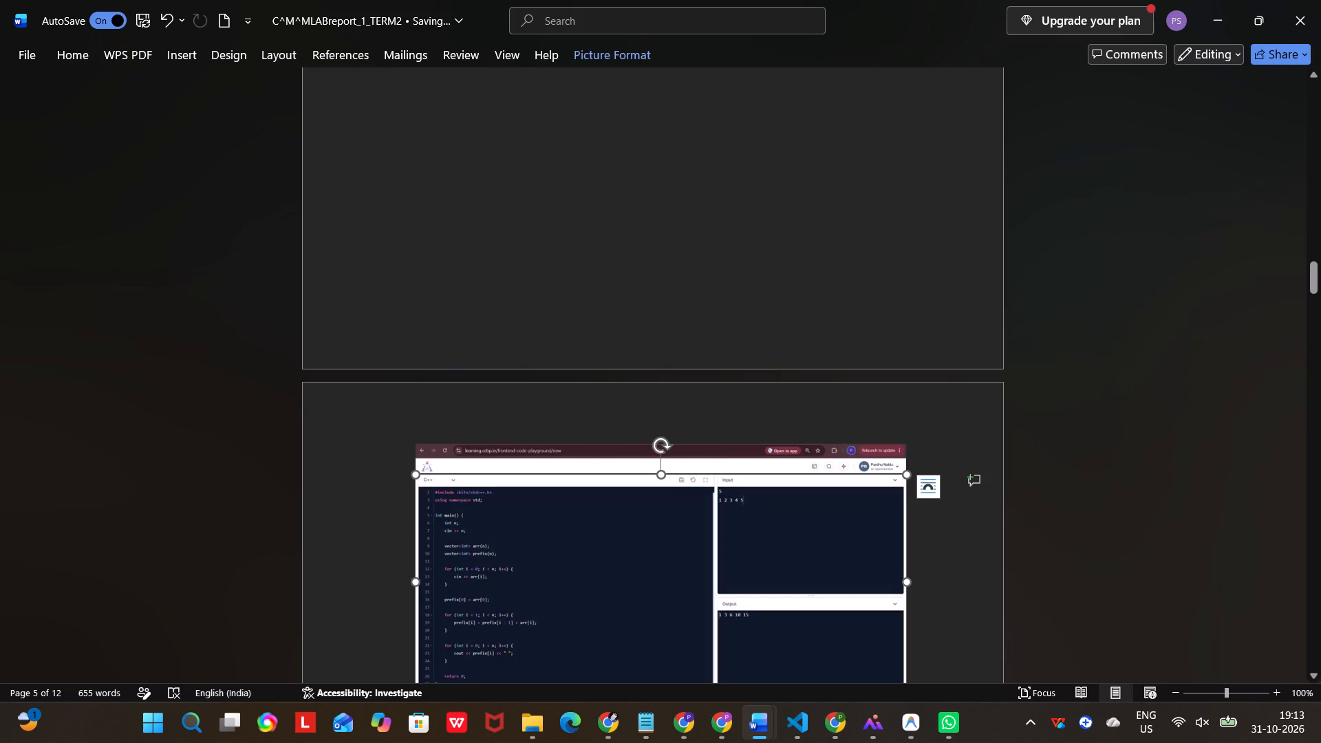
click(595, 460)
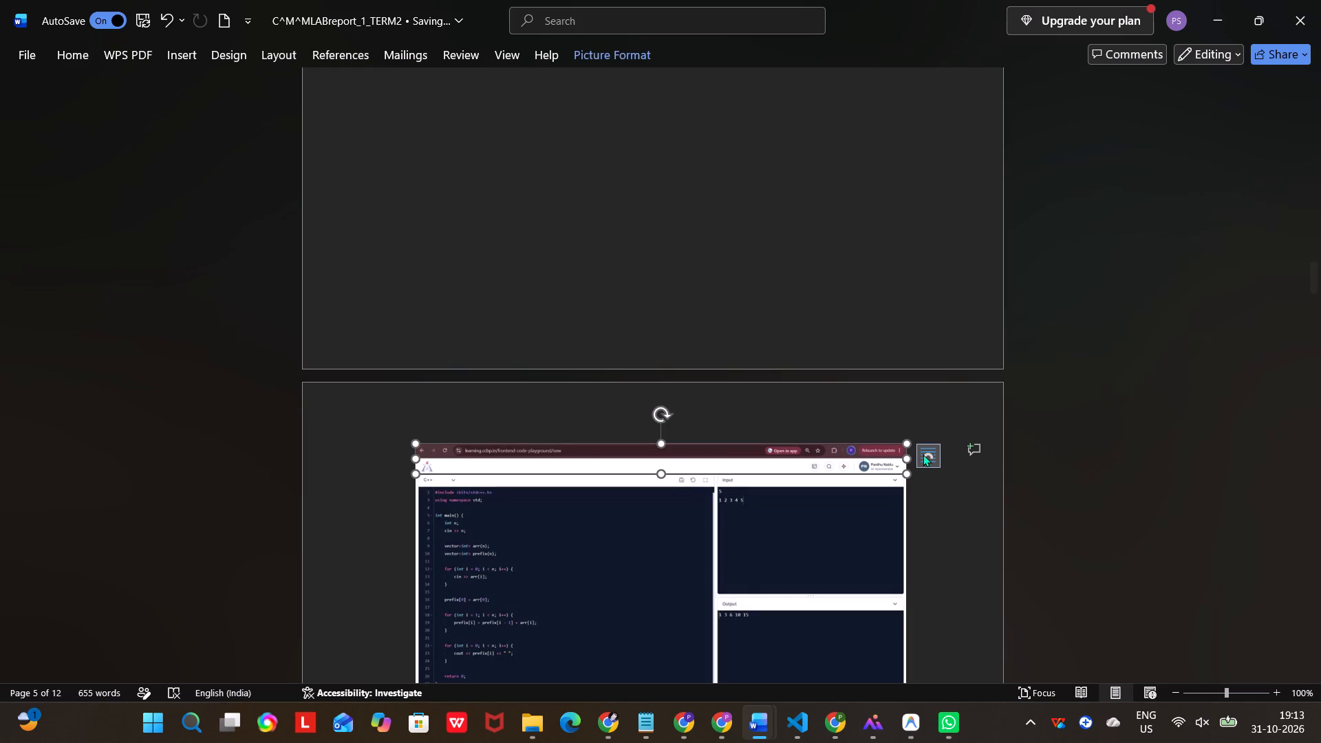
click(923, 454)
click(977, 563)
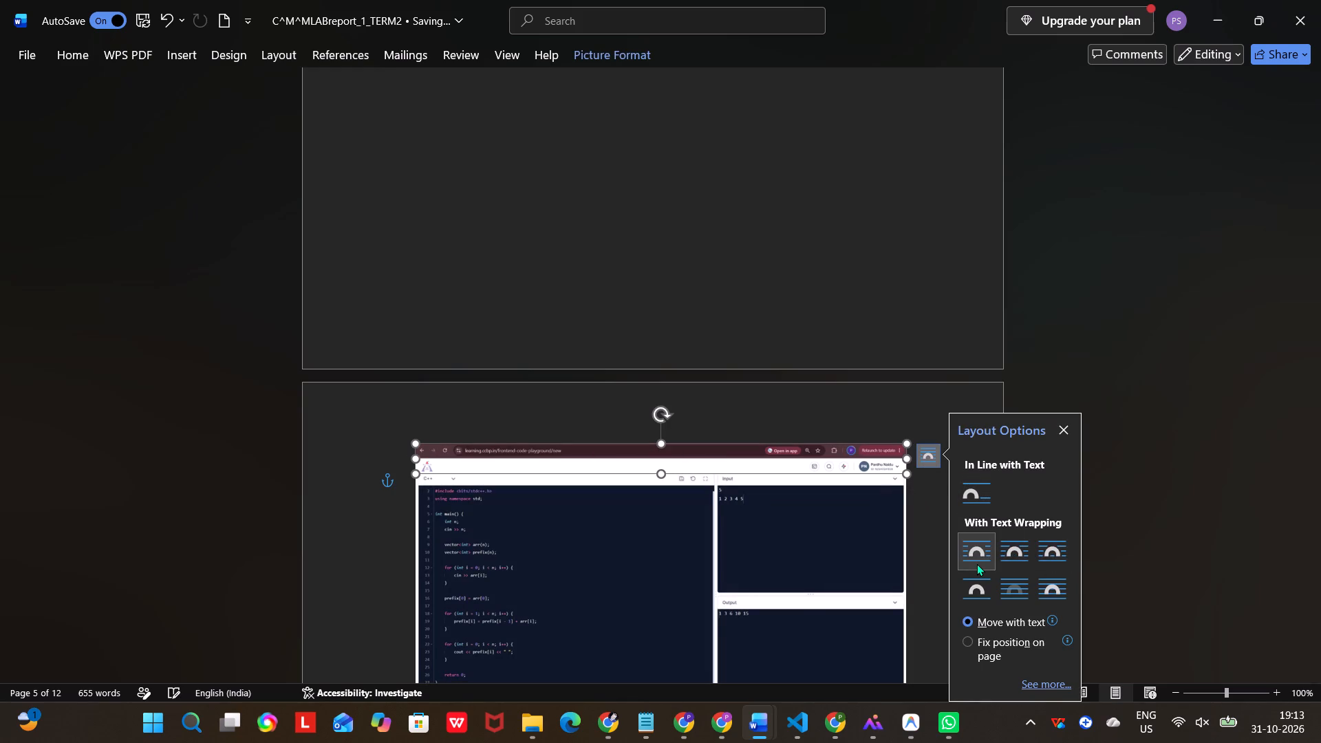
click(350, 520)
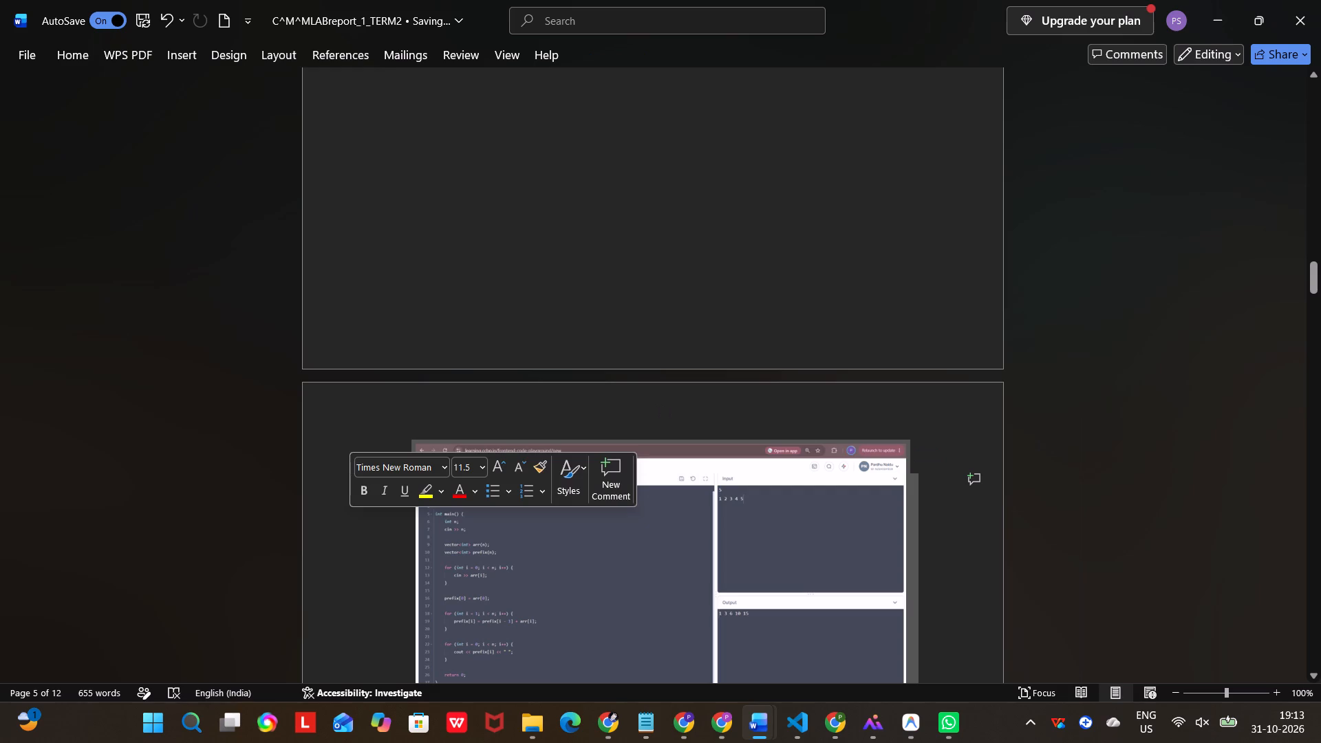
click(615, 243)
scroll(615, 243, up, 1)
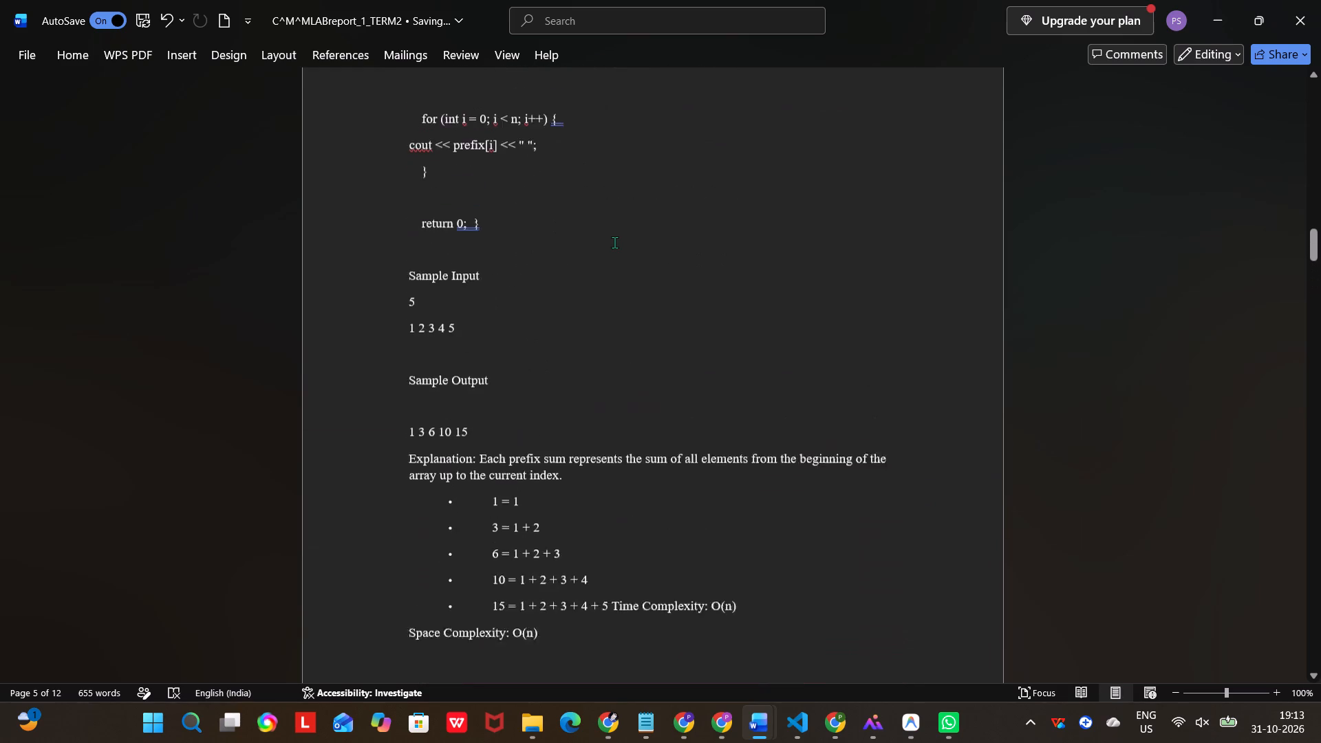
Review the report from the prefix-sum code through the longest-subarray section down to its two code screenshots.
scroll(615, 243, down, 3)
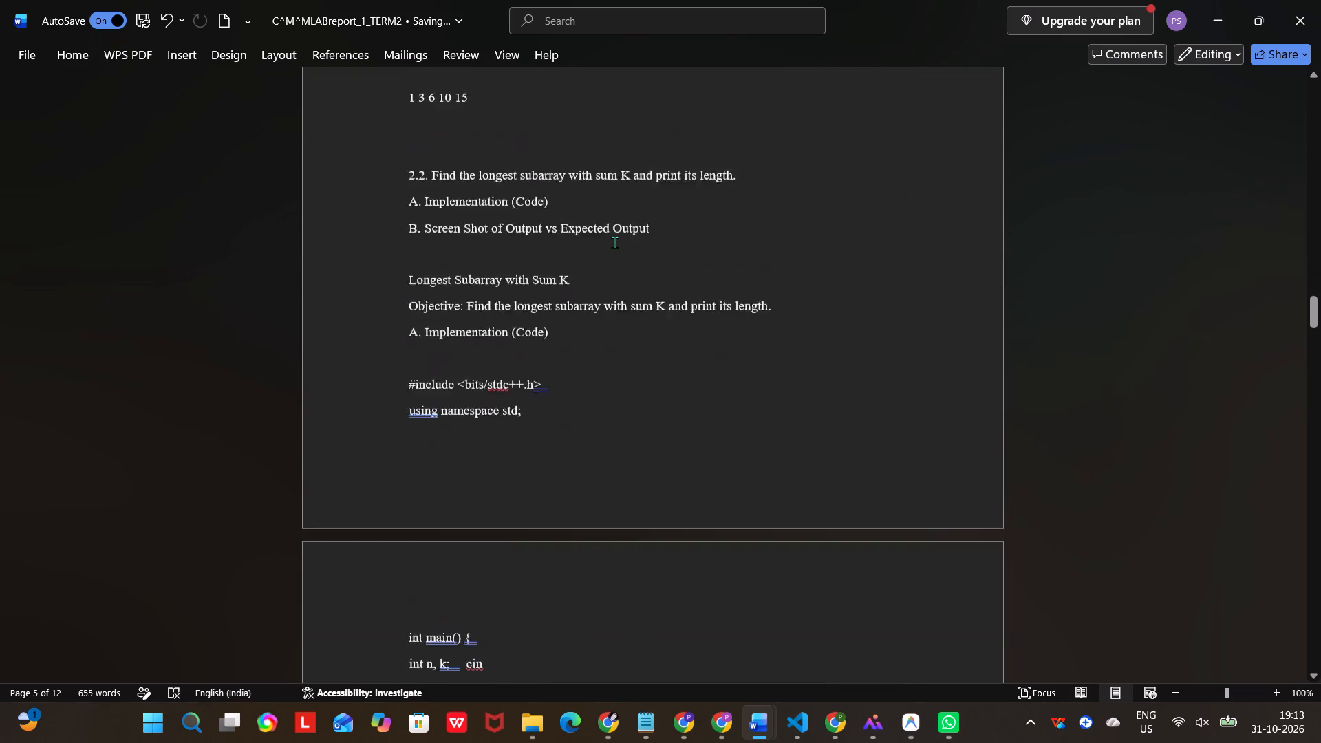
scroll(615, 243, down, 2)
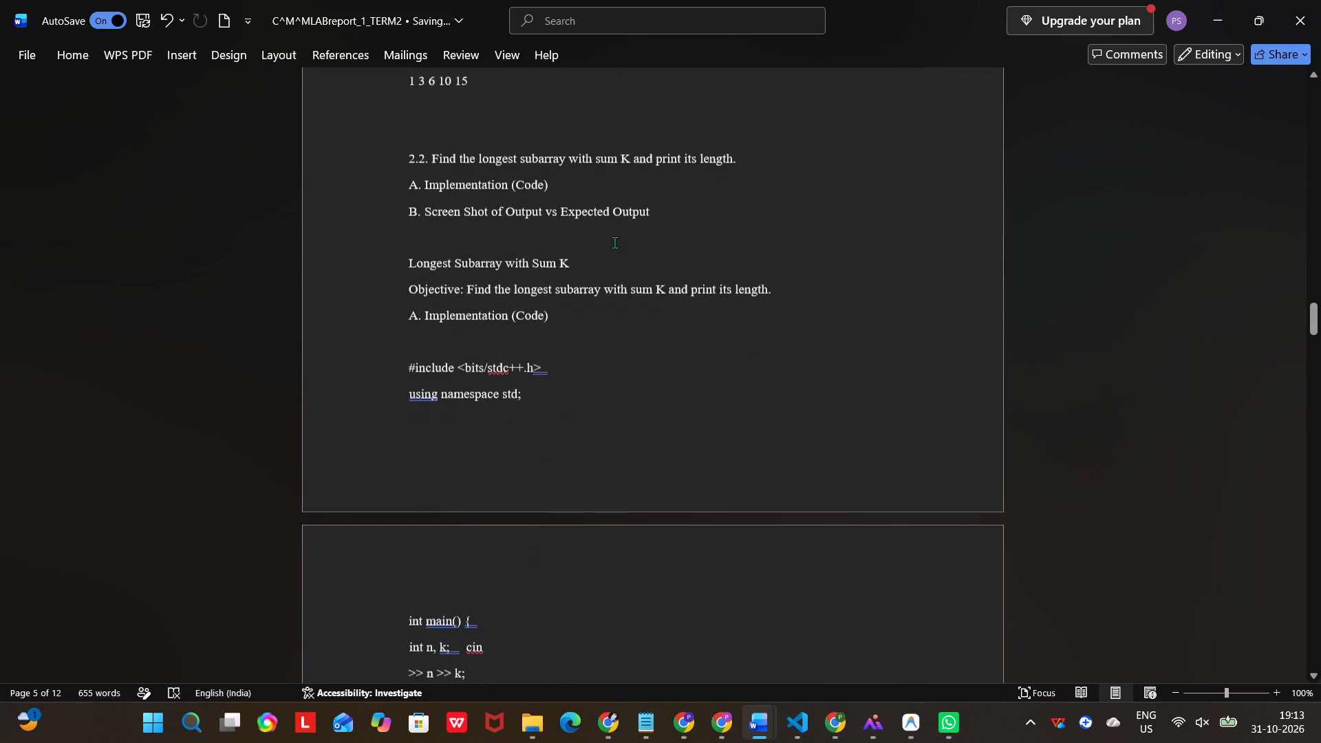
scroll(615, 243, down, 1)
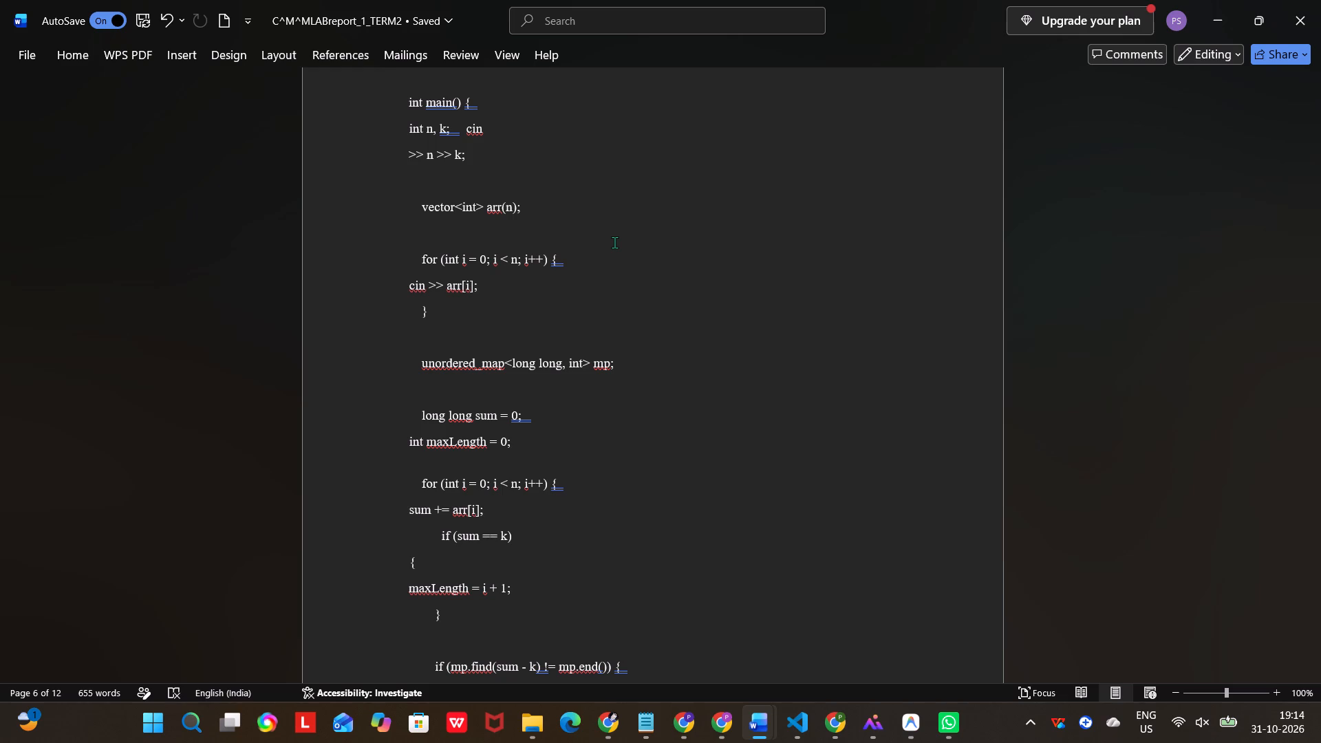
scroll(615, 243, up, 1)
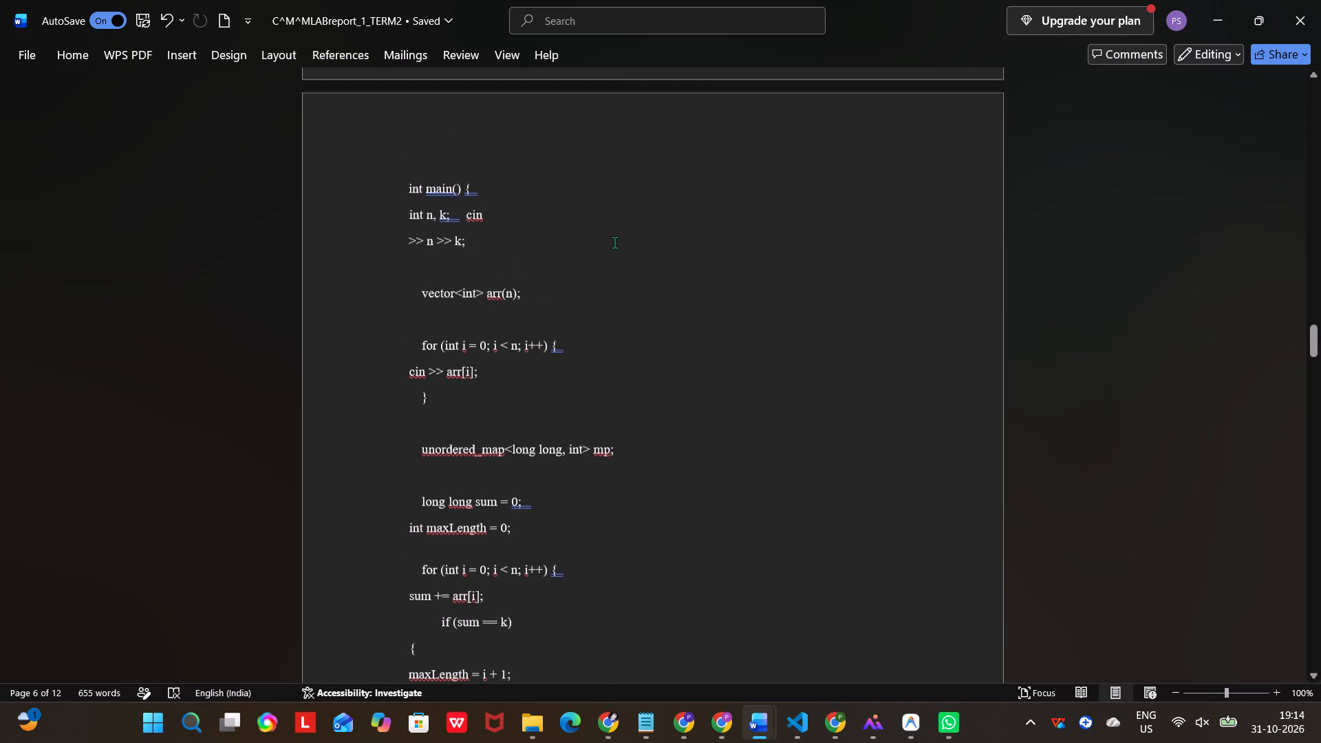
scroll(615, 243, up, 1)
scroll(615, 243, down, 2)
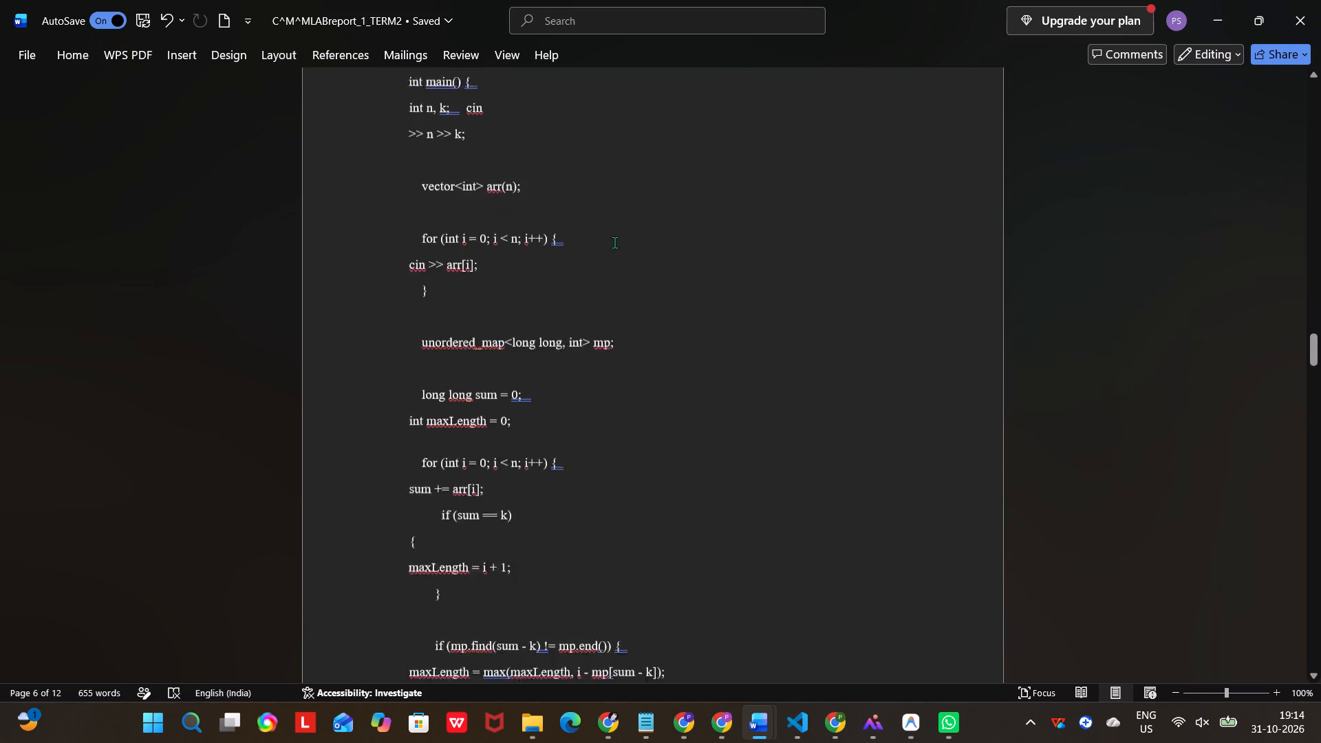
scroll(615, 243, down, 3)
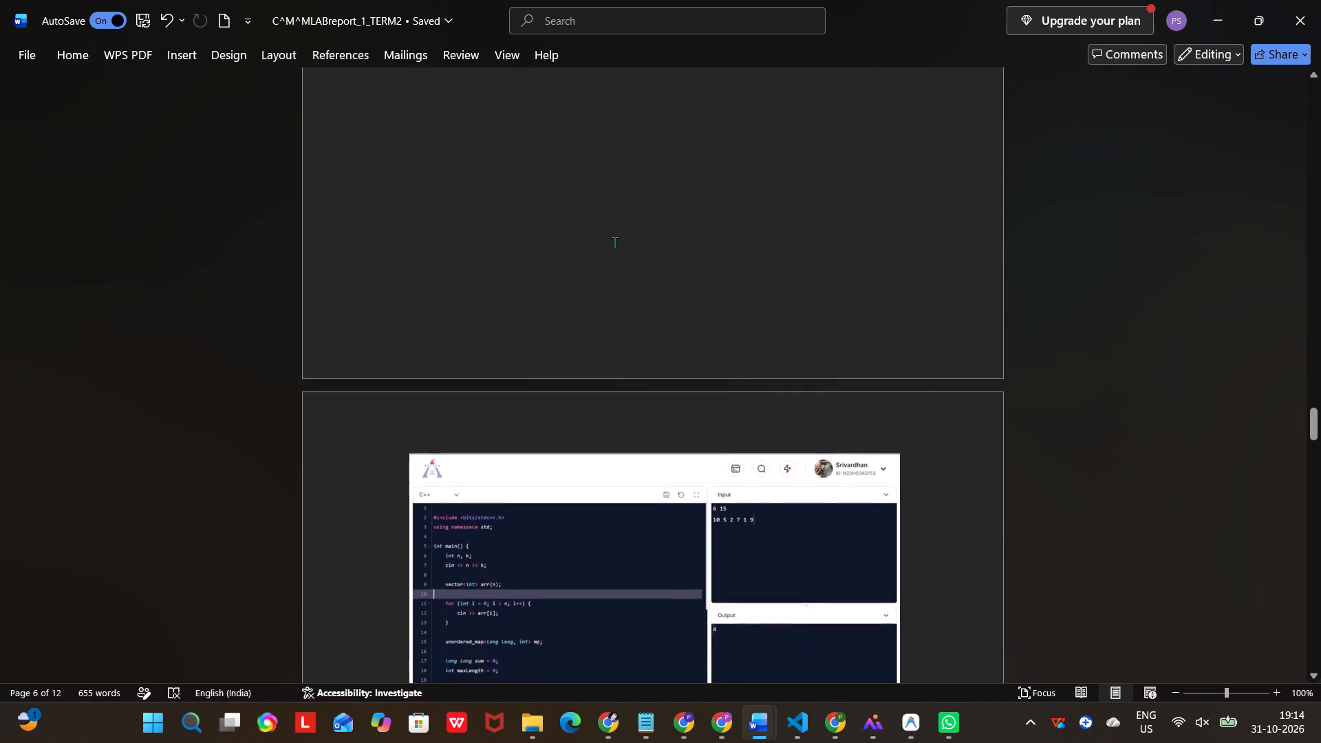
scroll(615, 243, down, 2)
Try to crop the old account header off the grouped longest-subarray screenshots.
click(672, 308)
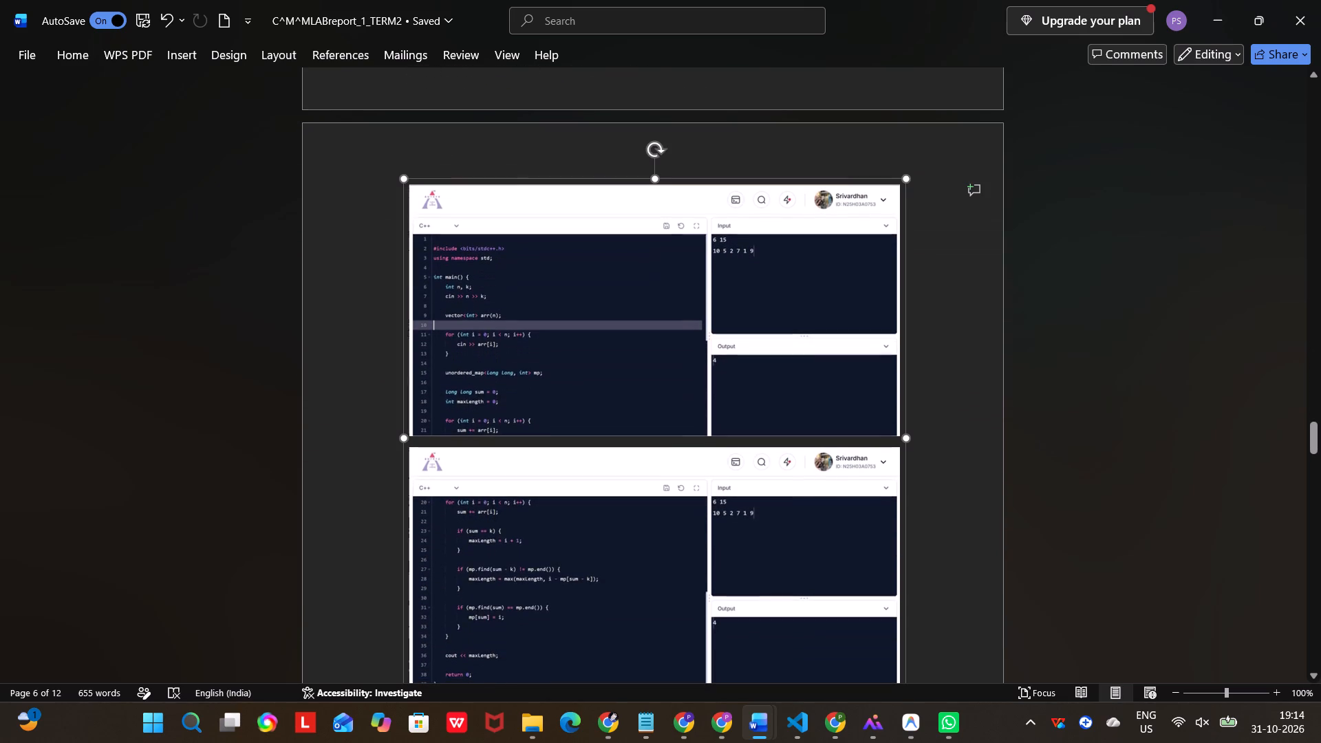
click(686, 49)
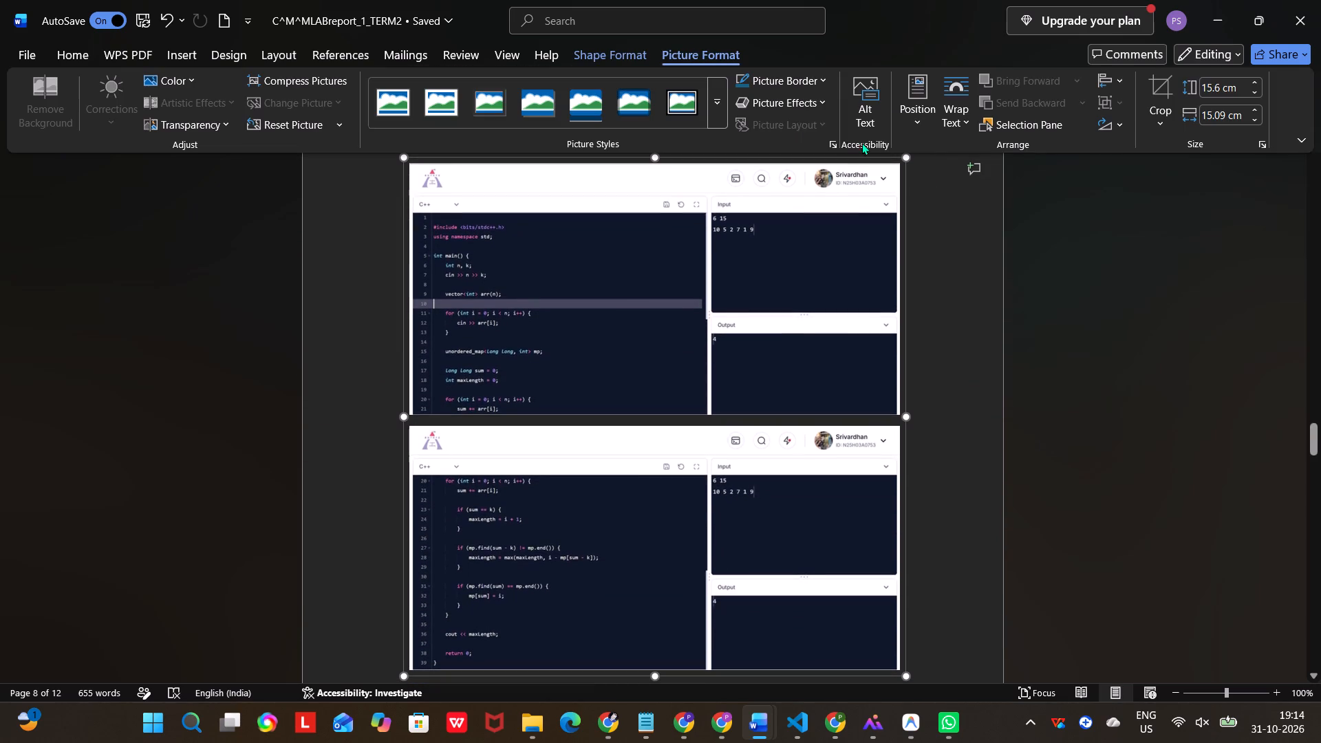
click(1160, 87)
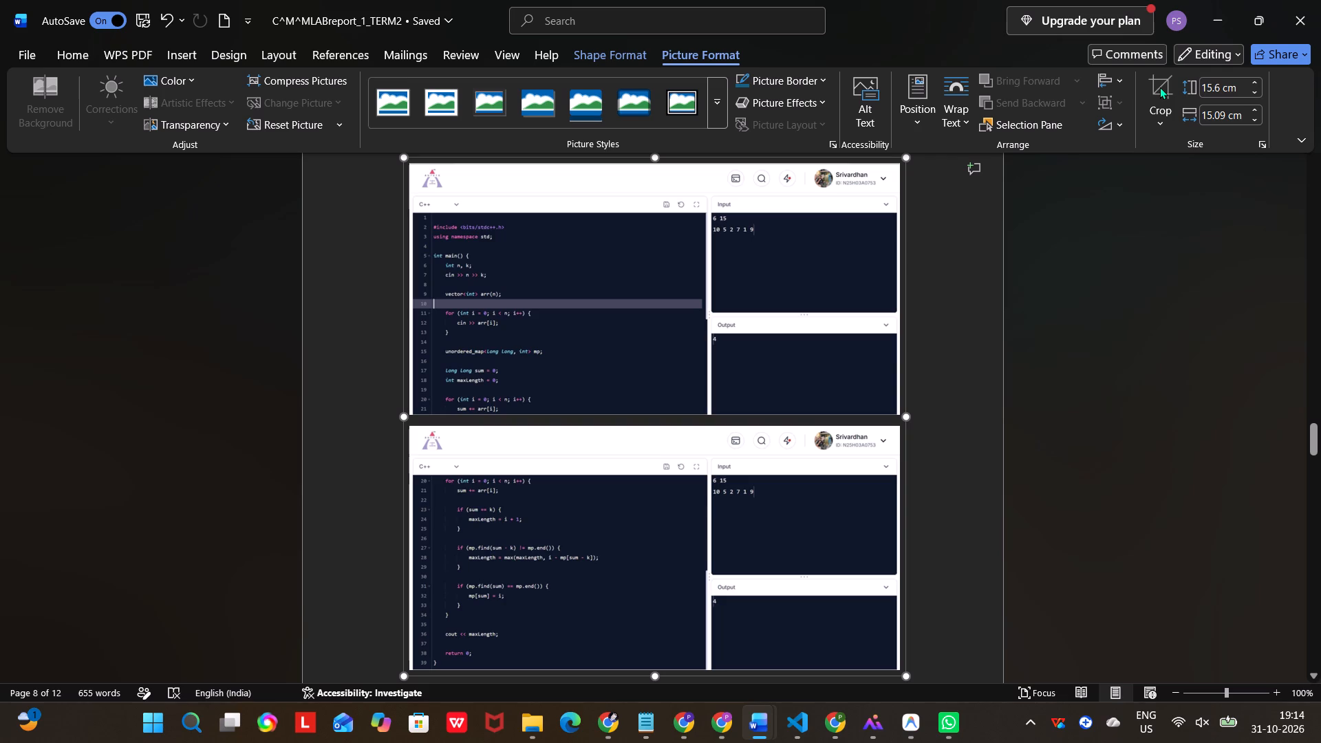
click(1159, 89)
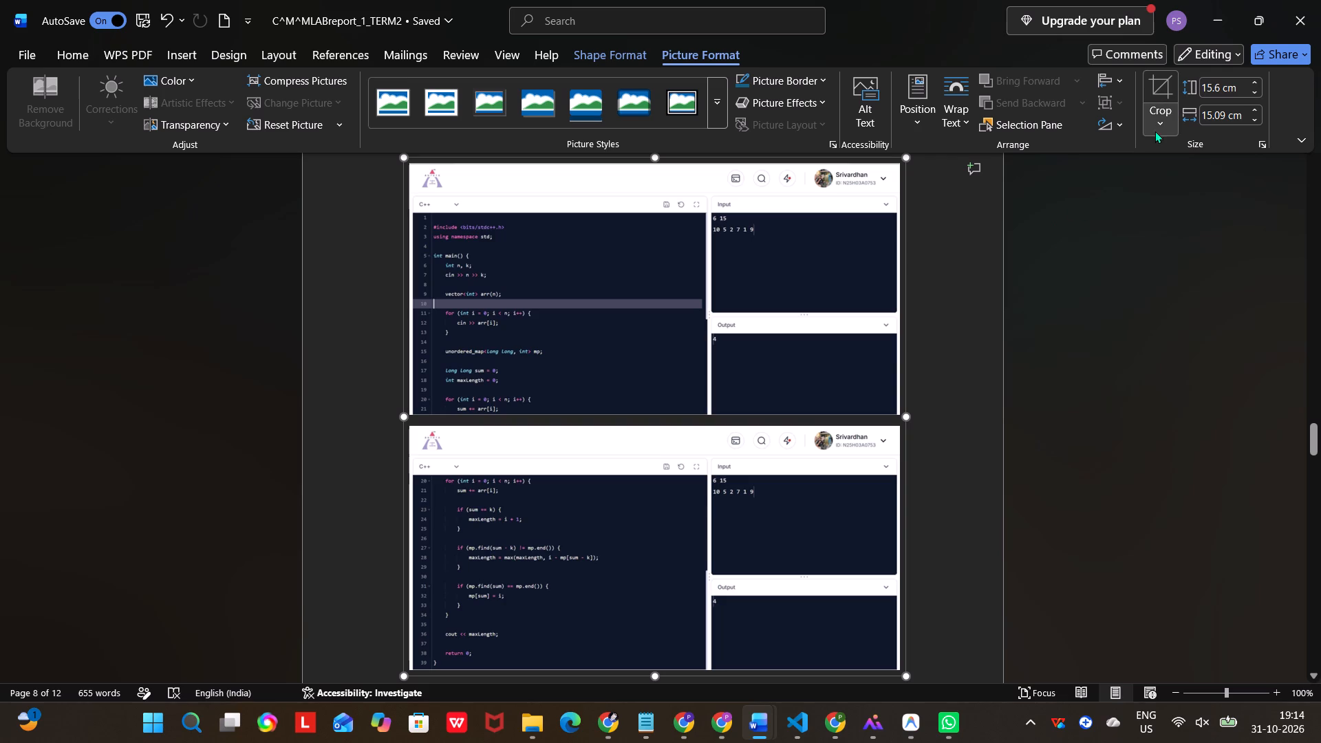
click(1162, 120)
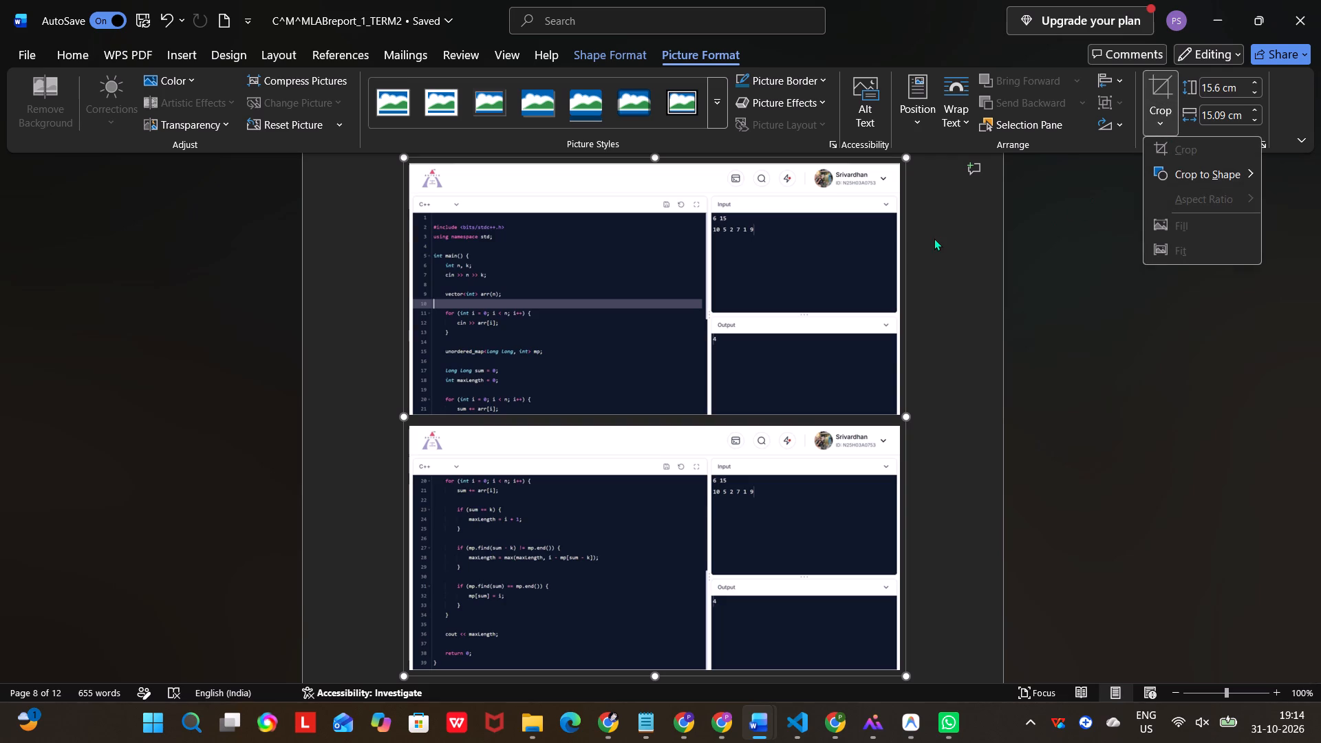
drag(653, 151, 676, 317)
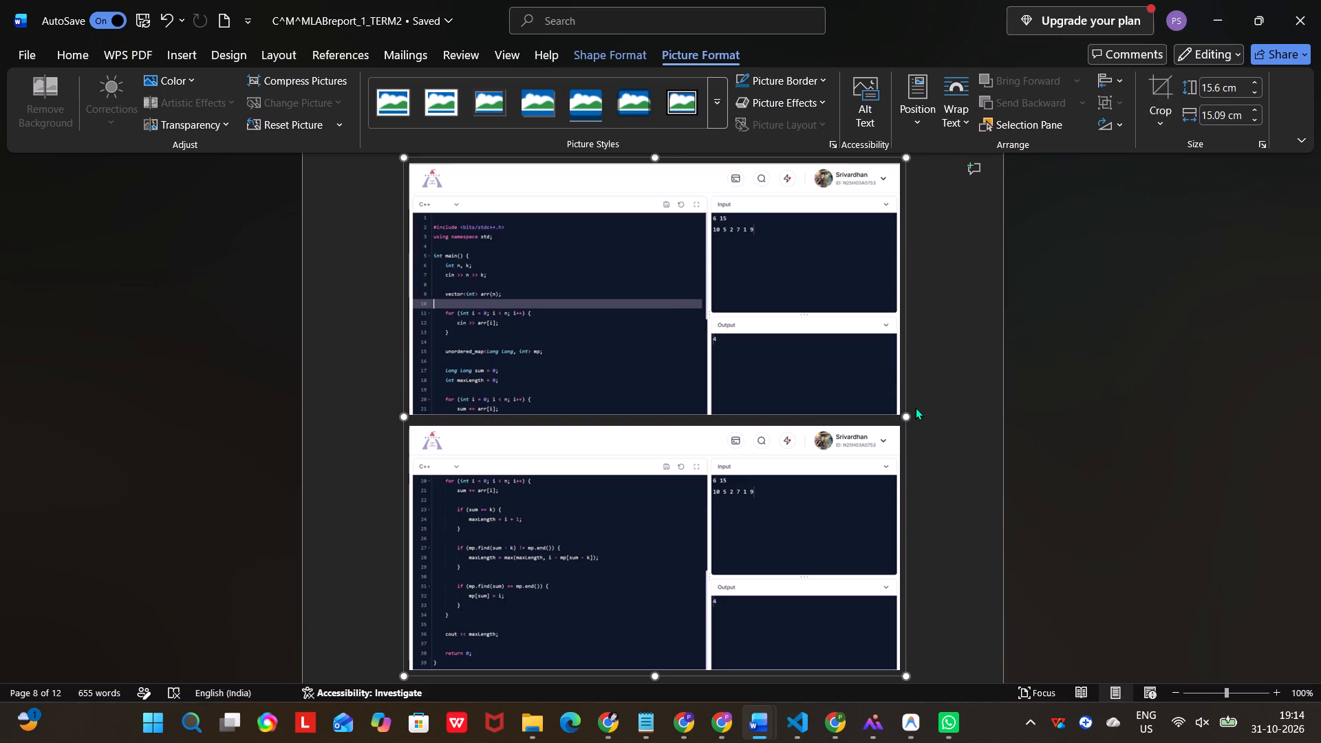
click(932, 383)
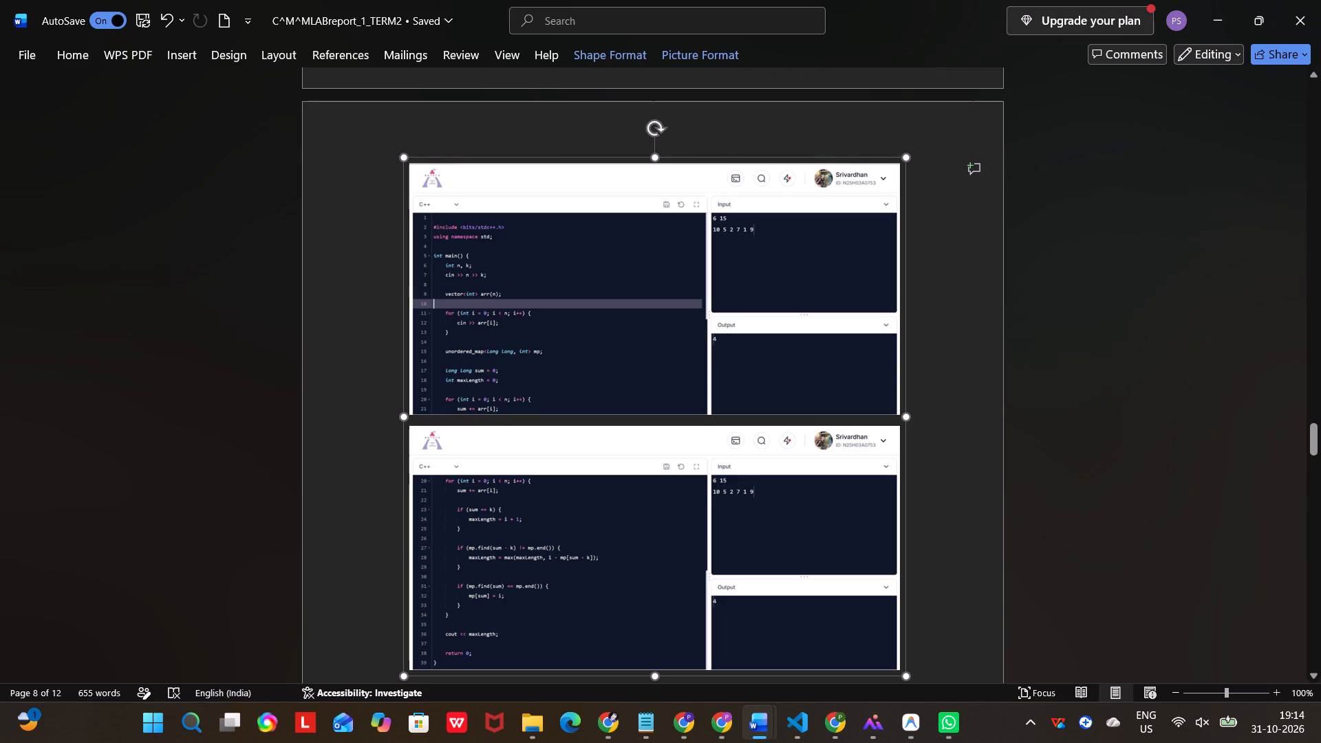
Copy the upper longest-subarray screenshot and delete it from its group.
click(795, 349)
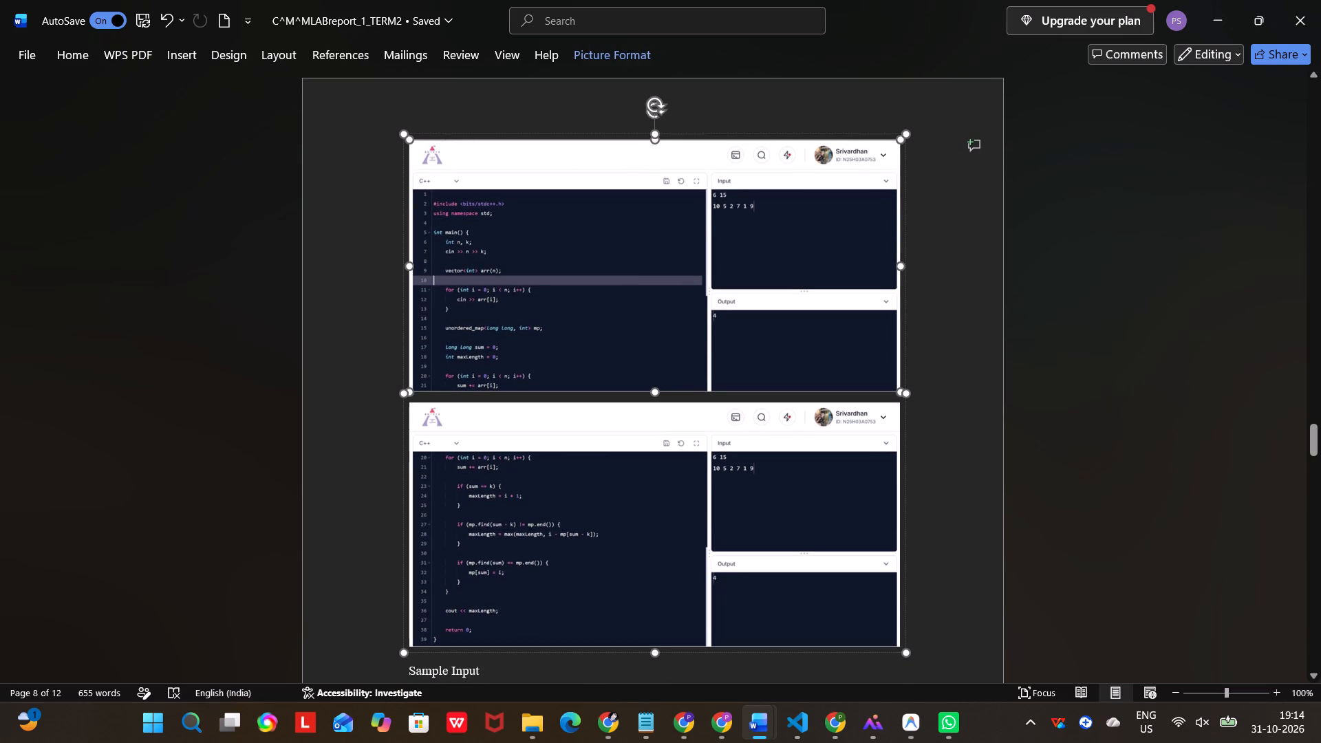
key(ctrl+c)
key(Delete)
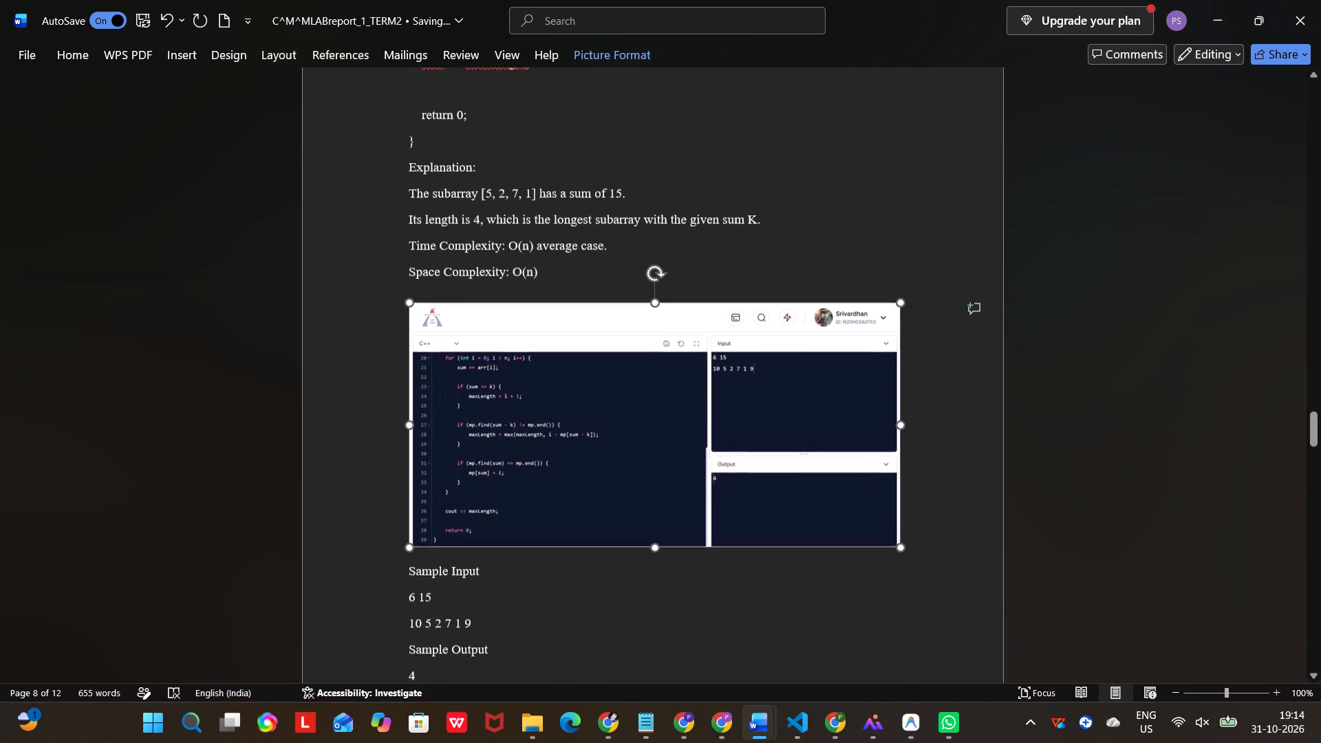
Add ten blank lines after "Space Complexity: O(n)" in the longest-subarray section, undoing a trial paste of the screenshot.
click(563, 273)
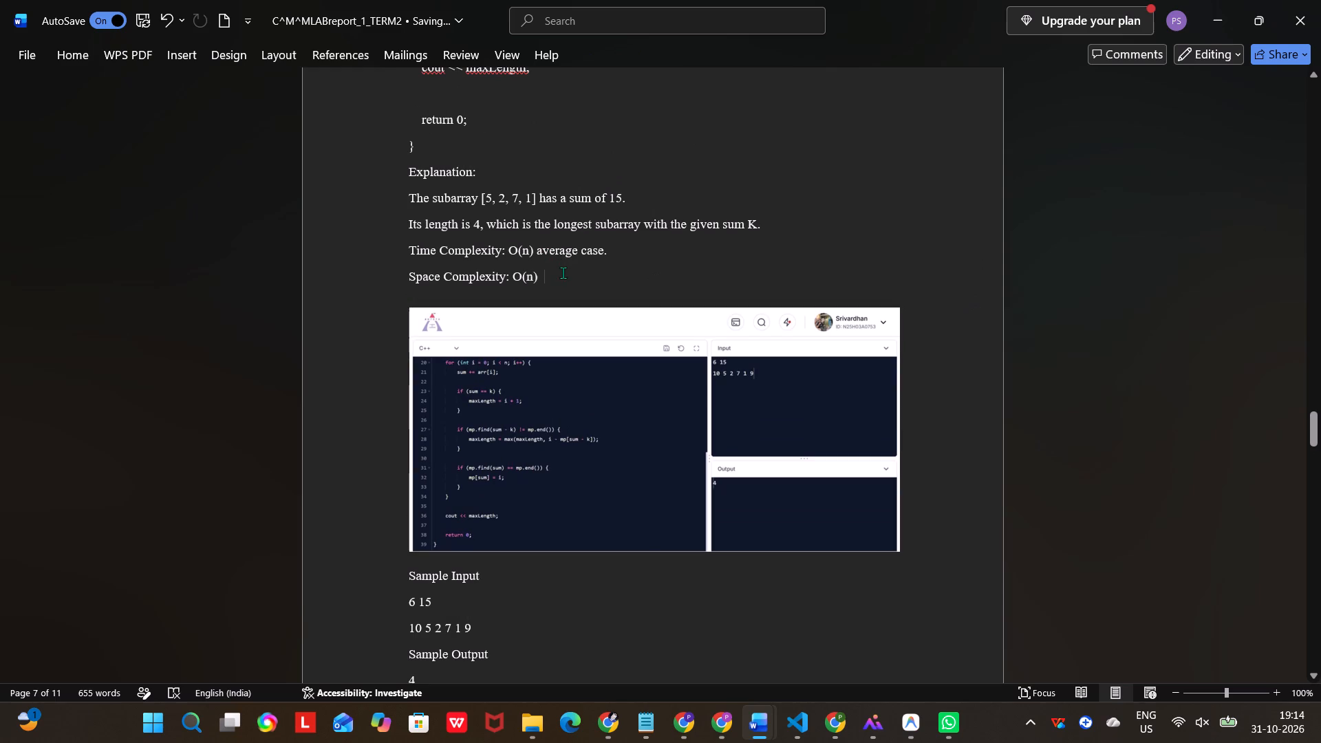
key(Return)
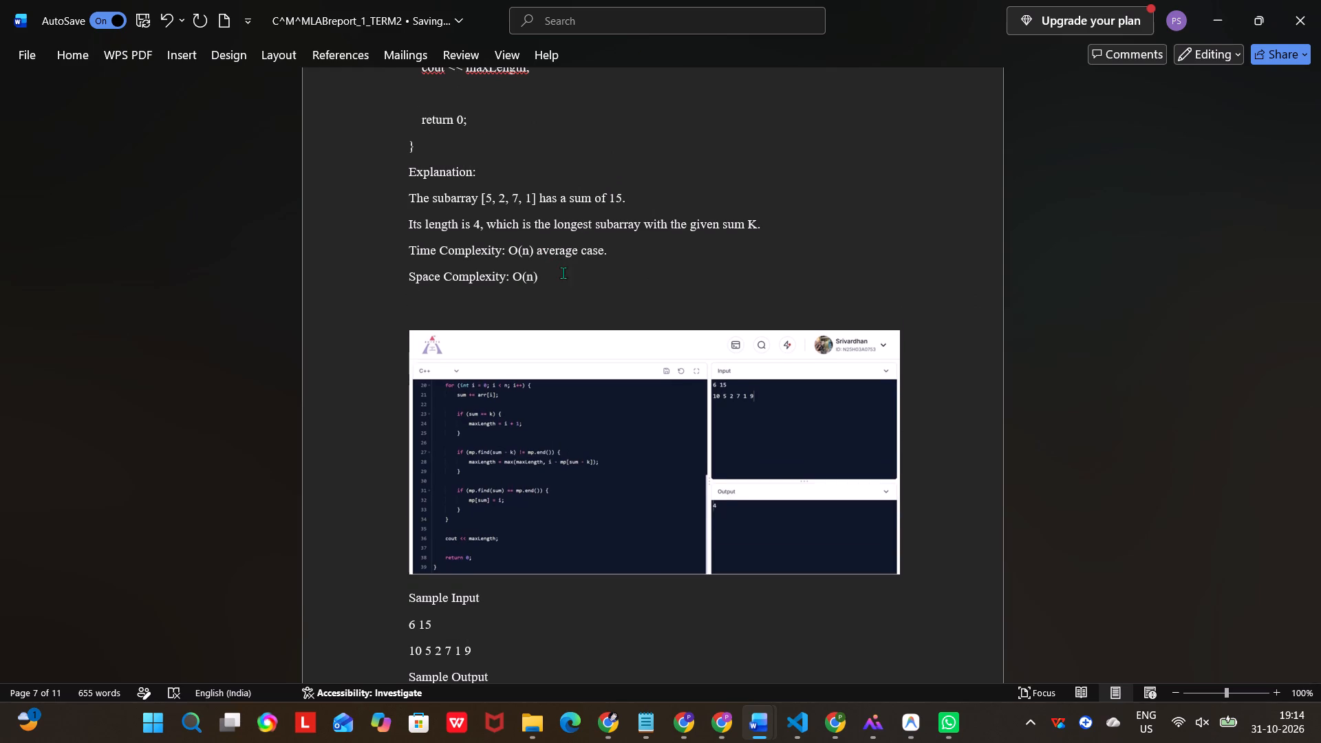
key(ctrl+v)
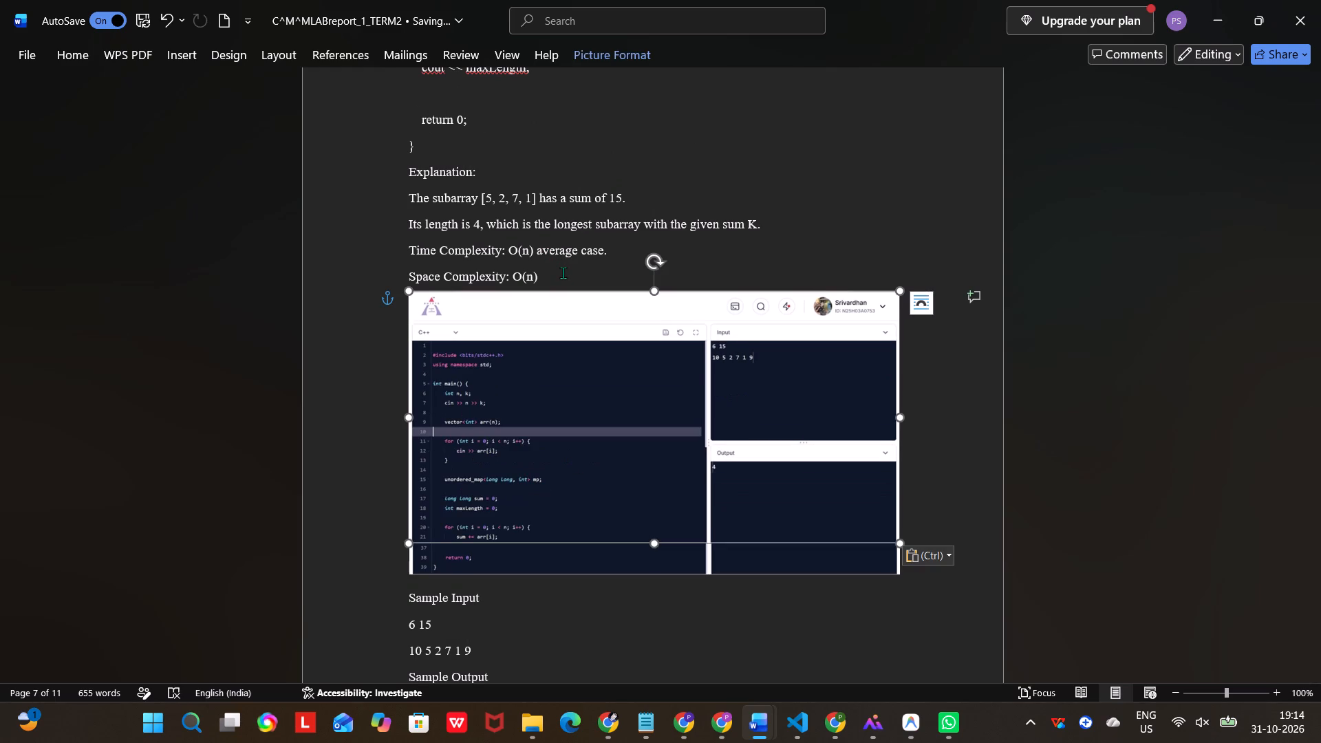
key(ctrl+z)
key(Return)
key(Return)
key(Return)
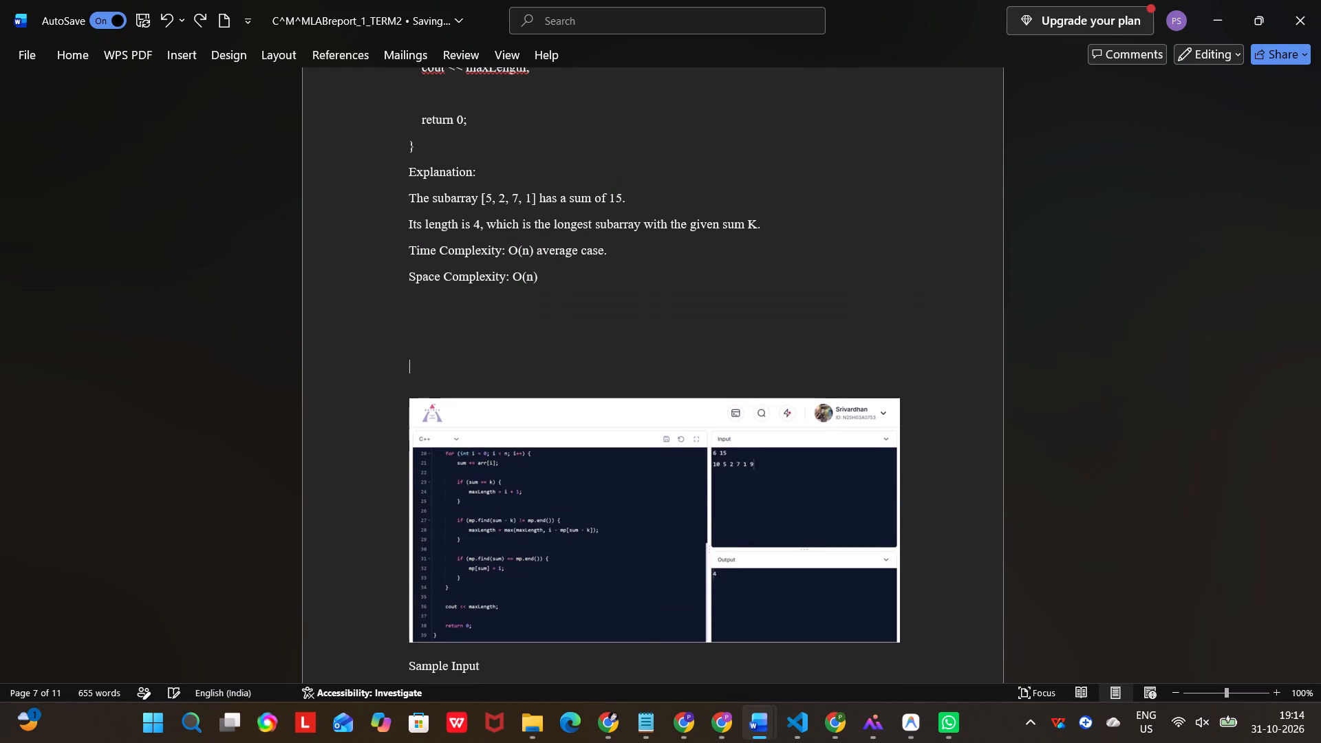
key(Return)
key(Return)
key(Return)
key(Return)
key(Return)
key(Return)
Paste the copied upper screenshot on the second blank line below "Space Complexity: O(n)".
key(Up)
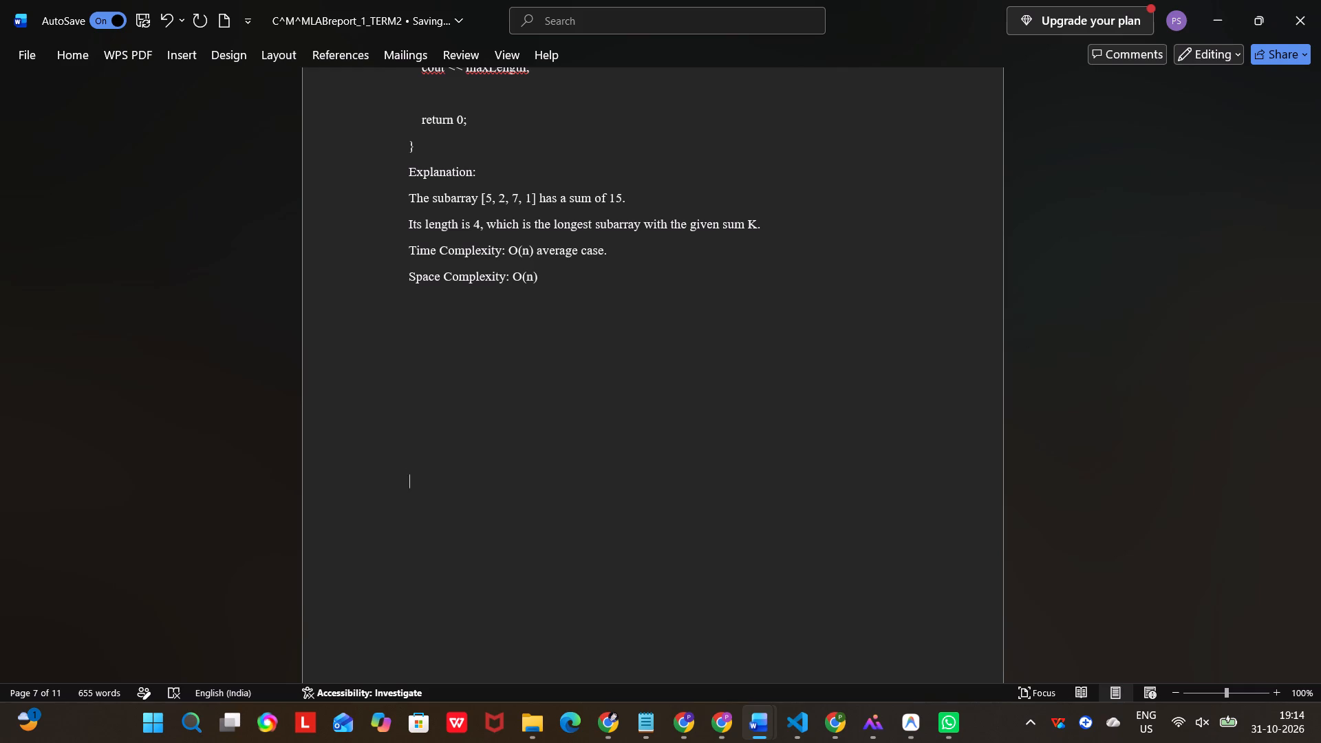
key(Up)
key(Up)
key(Up)
key(Up)
key(Up)
key(Up)
key(Up)
key(Up)
key(Down)
key(ctrl+v)
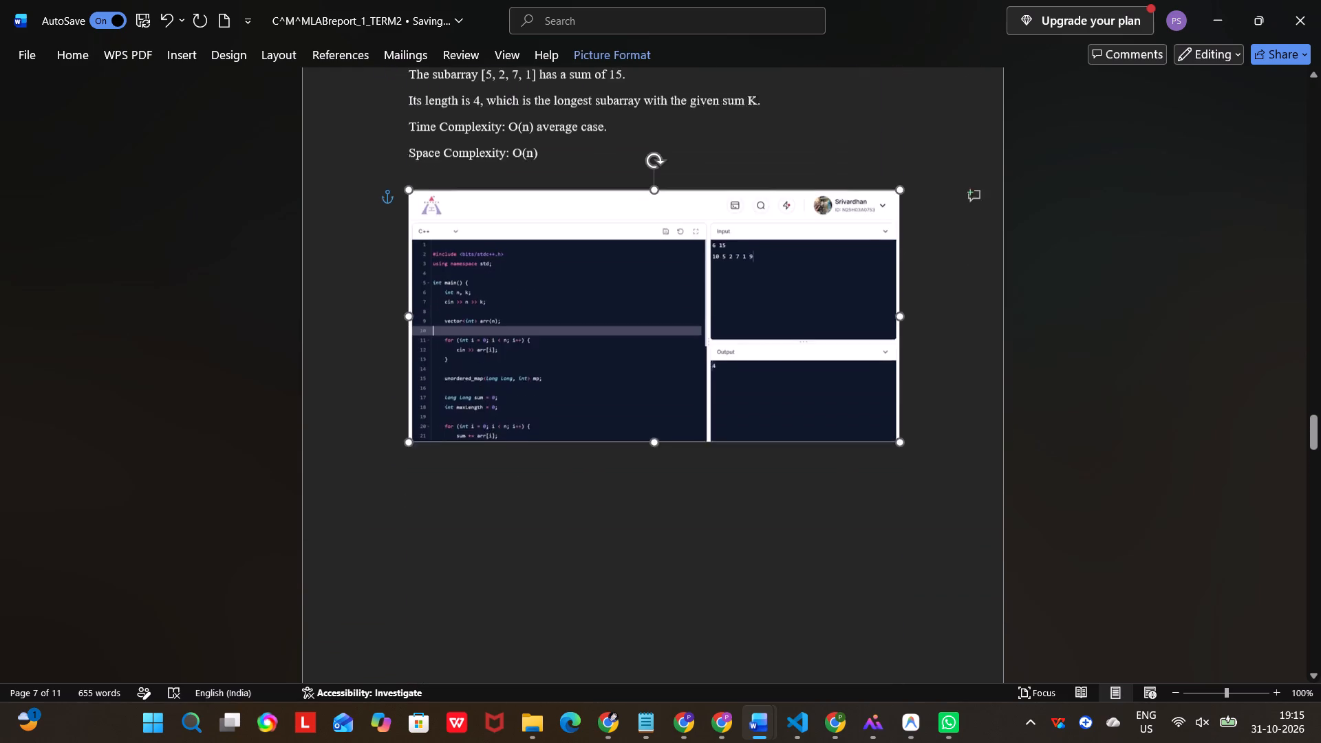
Crop the old account header off the top of the pasted longest-subarray screenshot and shift it one line down.
click(708, 416)
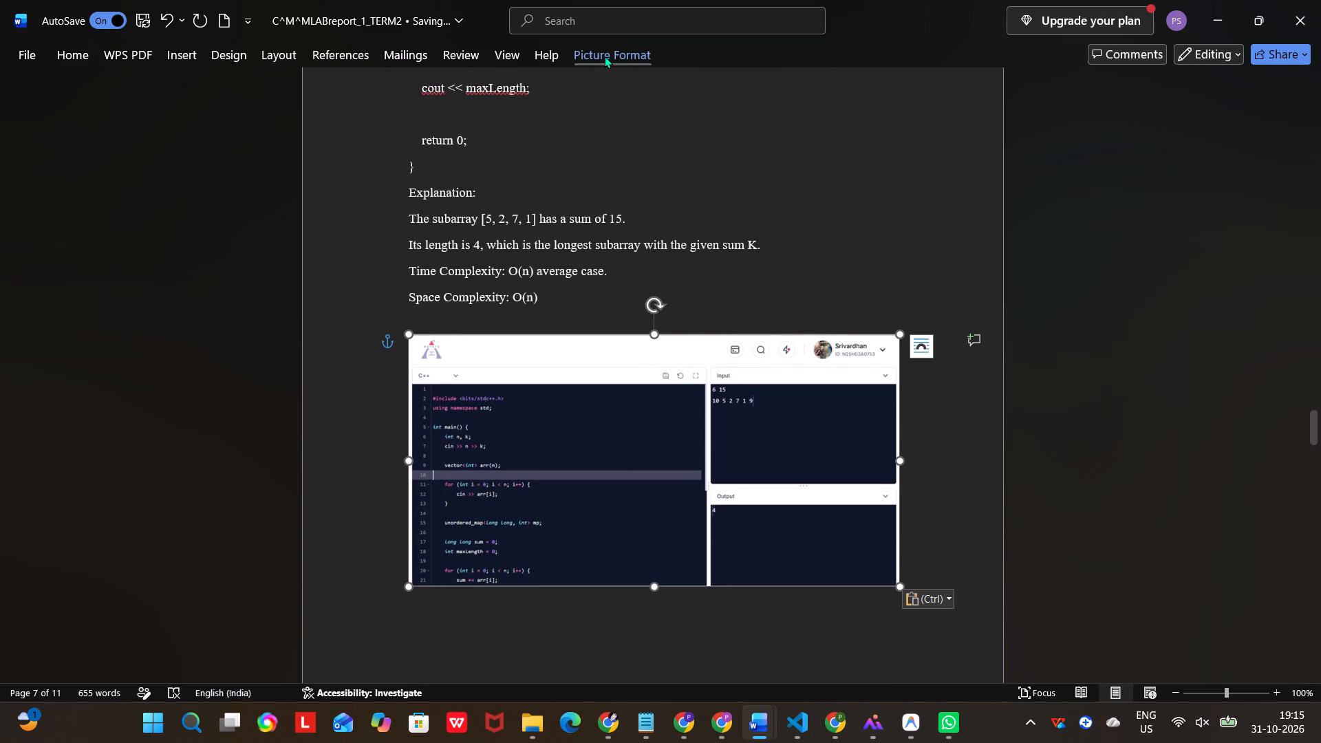
click(605, 56)
click(1157, 84)
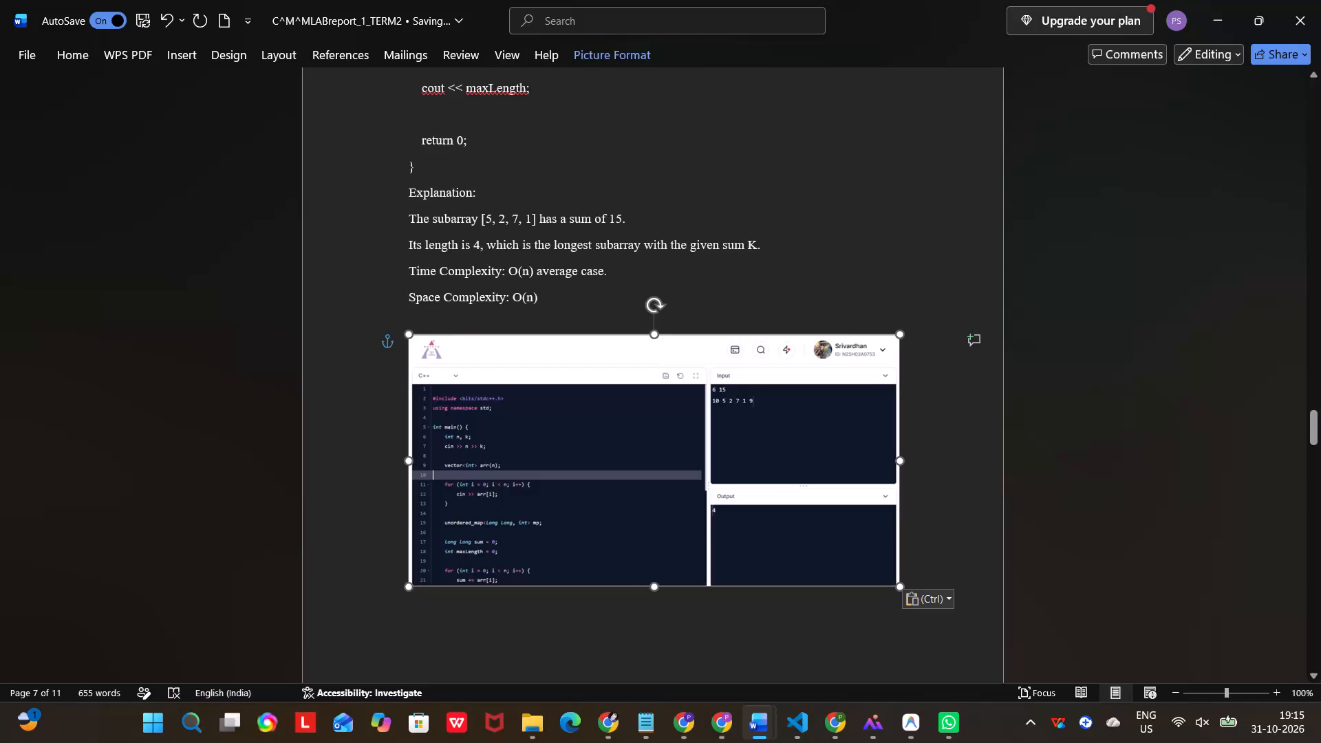
drag(654, 338, 660, 369)
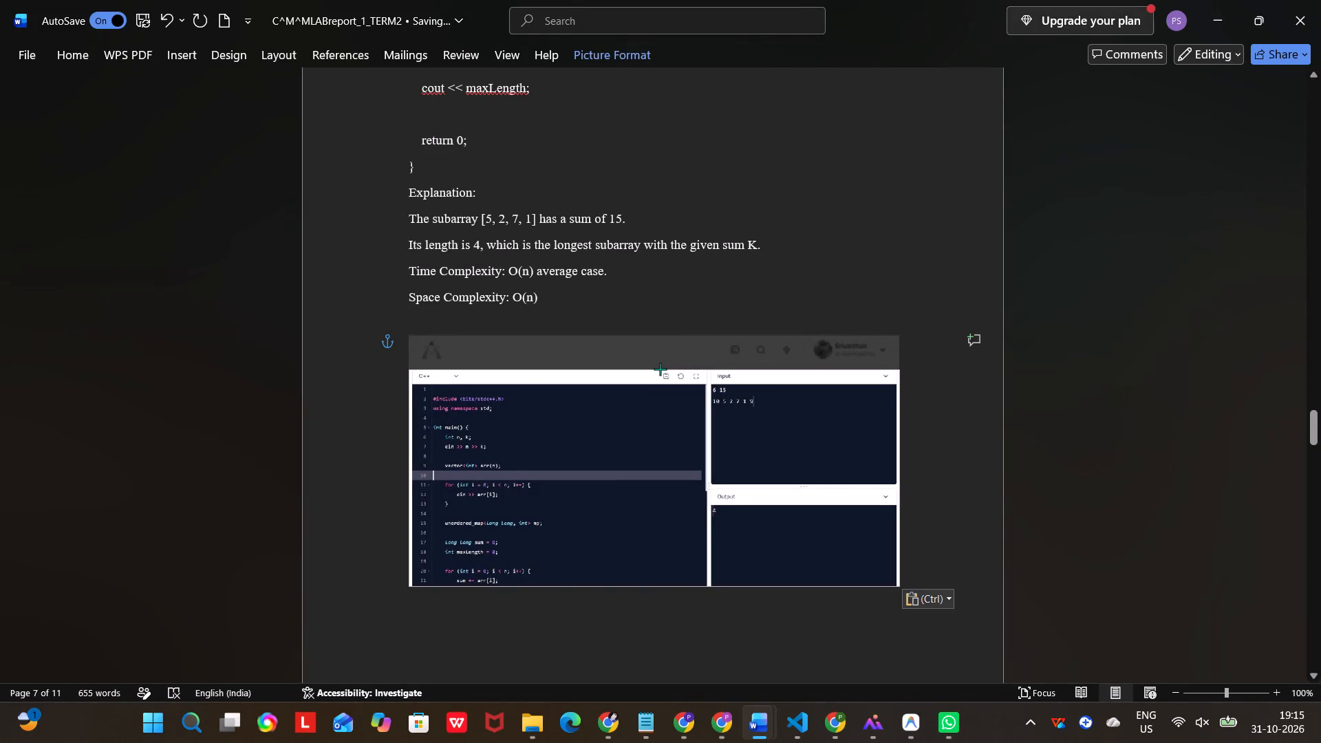
drag(660, 369, 656, 368)
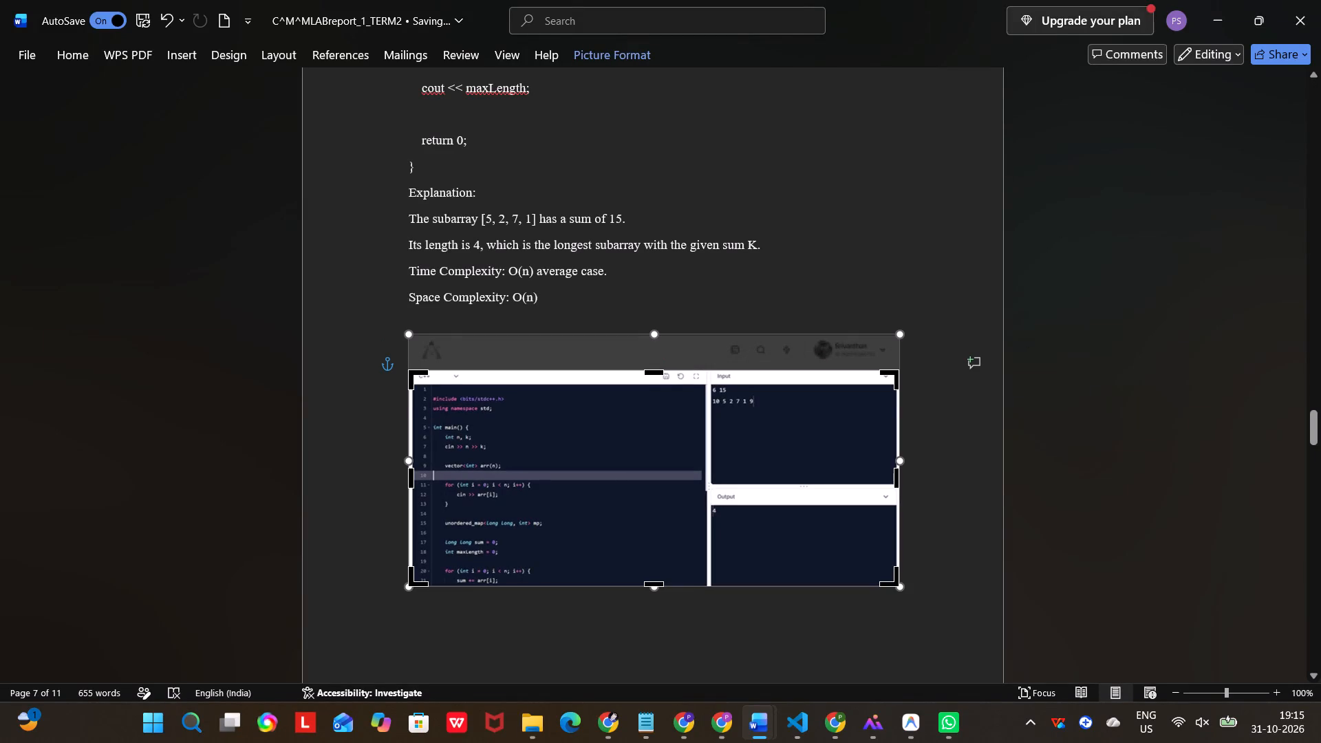
key(Return)
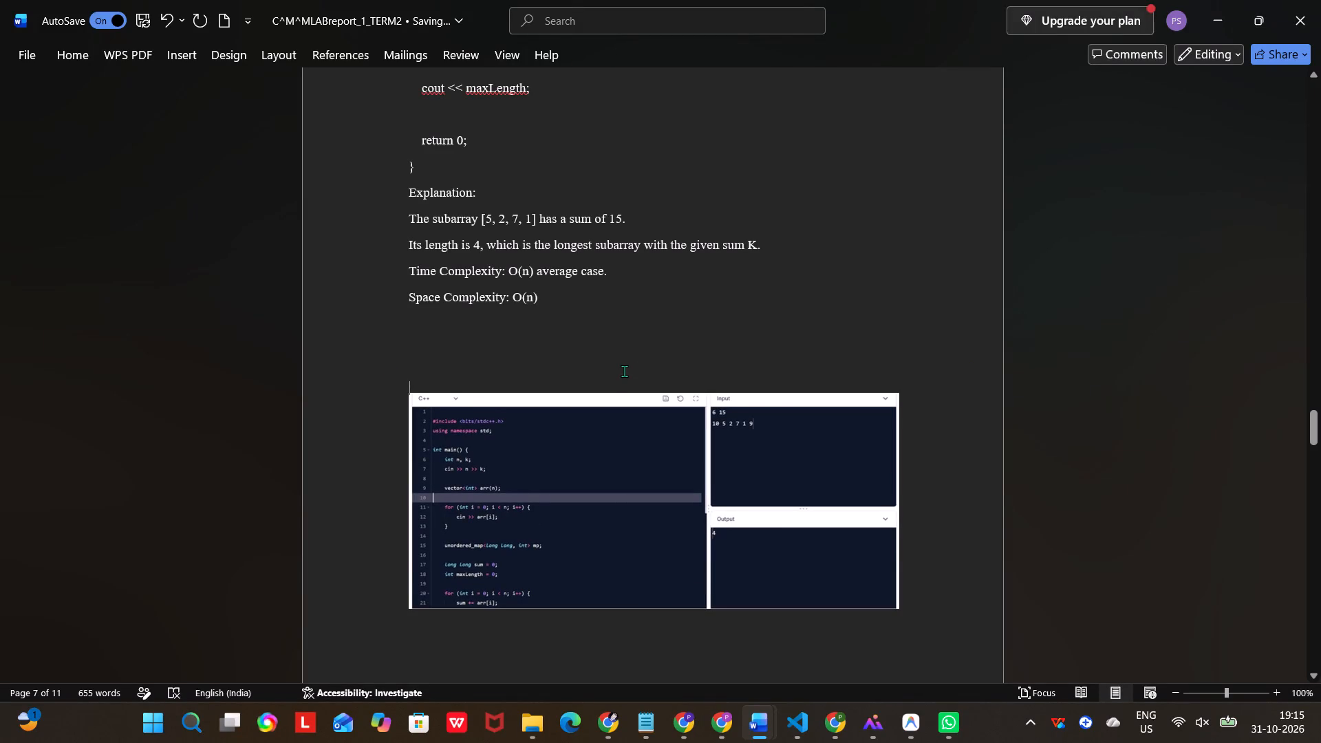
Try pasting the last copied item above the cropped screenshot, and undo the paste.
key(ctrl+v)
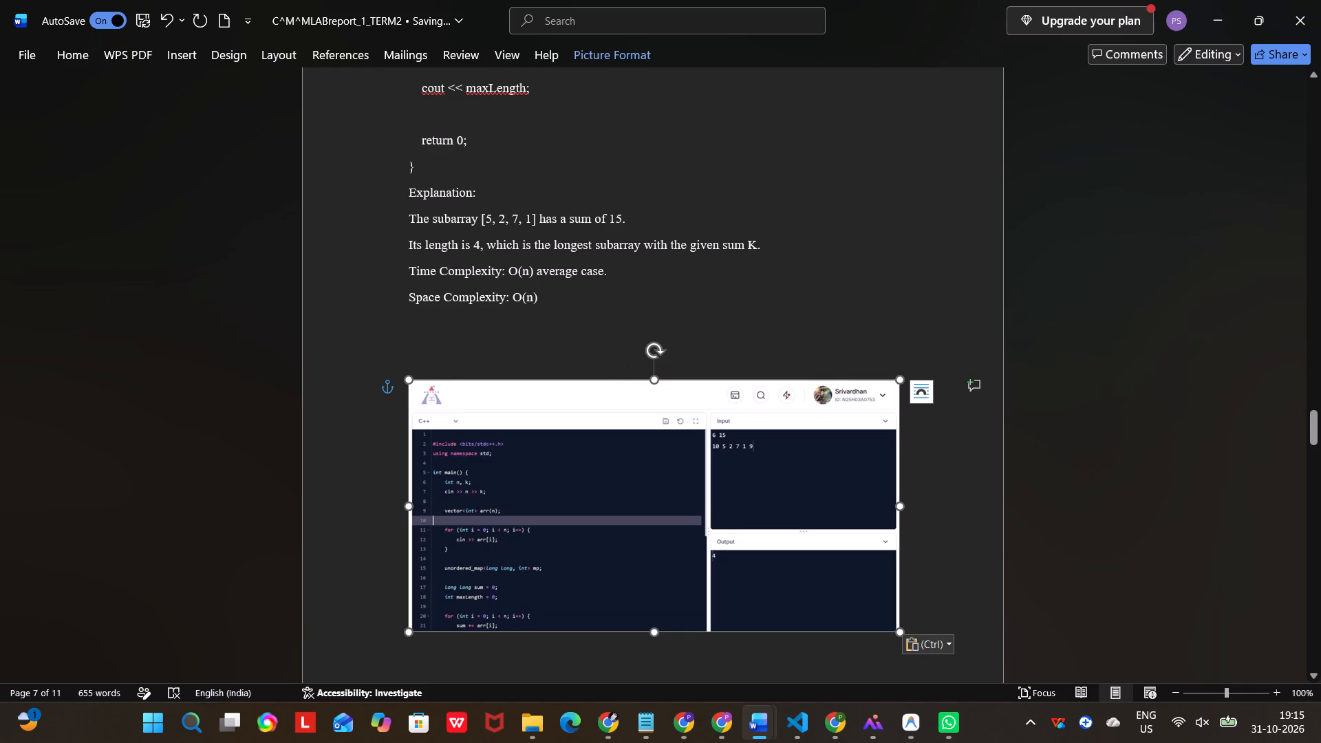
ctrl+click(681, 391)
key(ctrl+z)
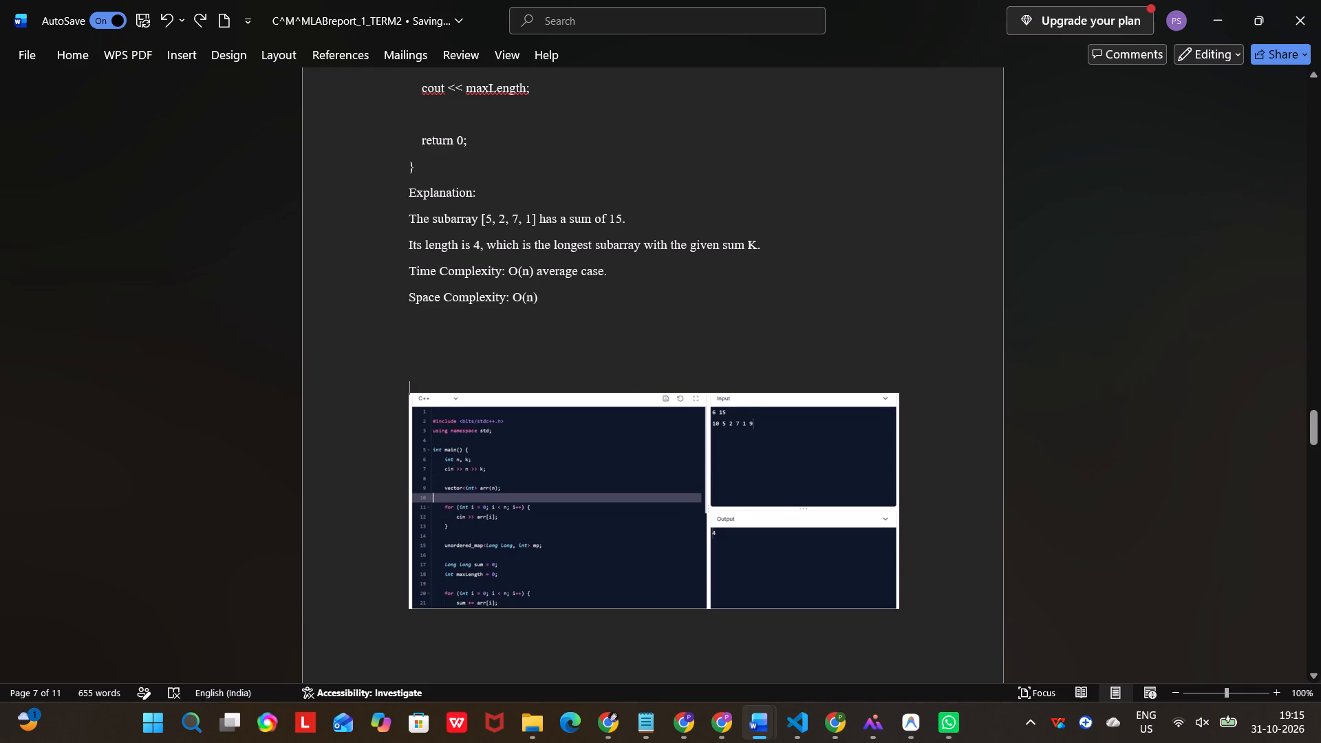
Paste the captured header strip from the clipboard history at the top of the cropped longest-subarray screenshot.
key(super+v)
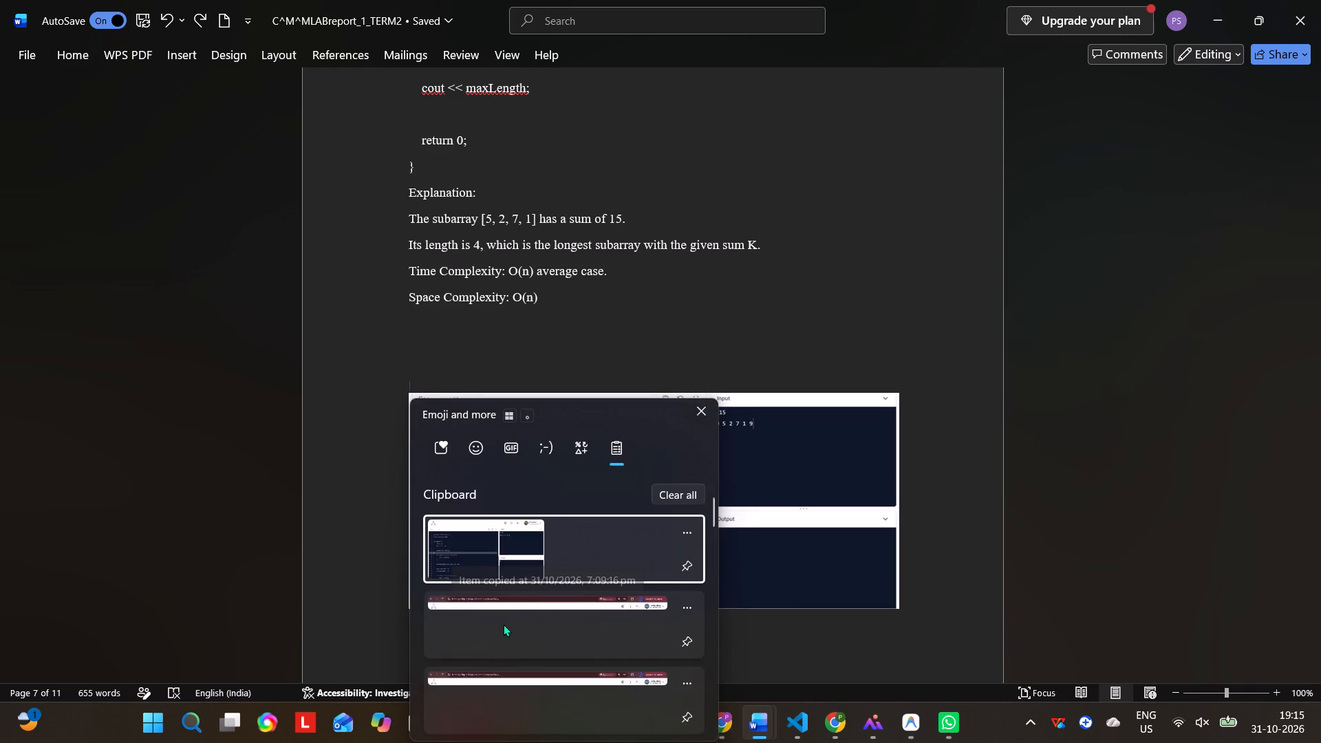
click(504, 624)
key(ctrl+v)
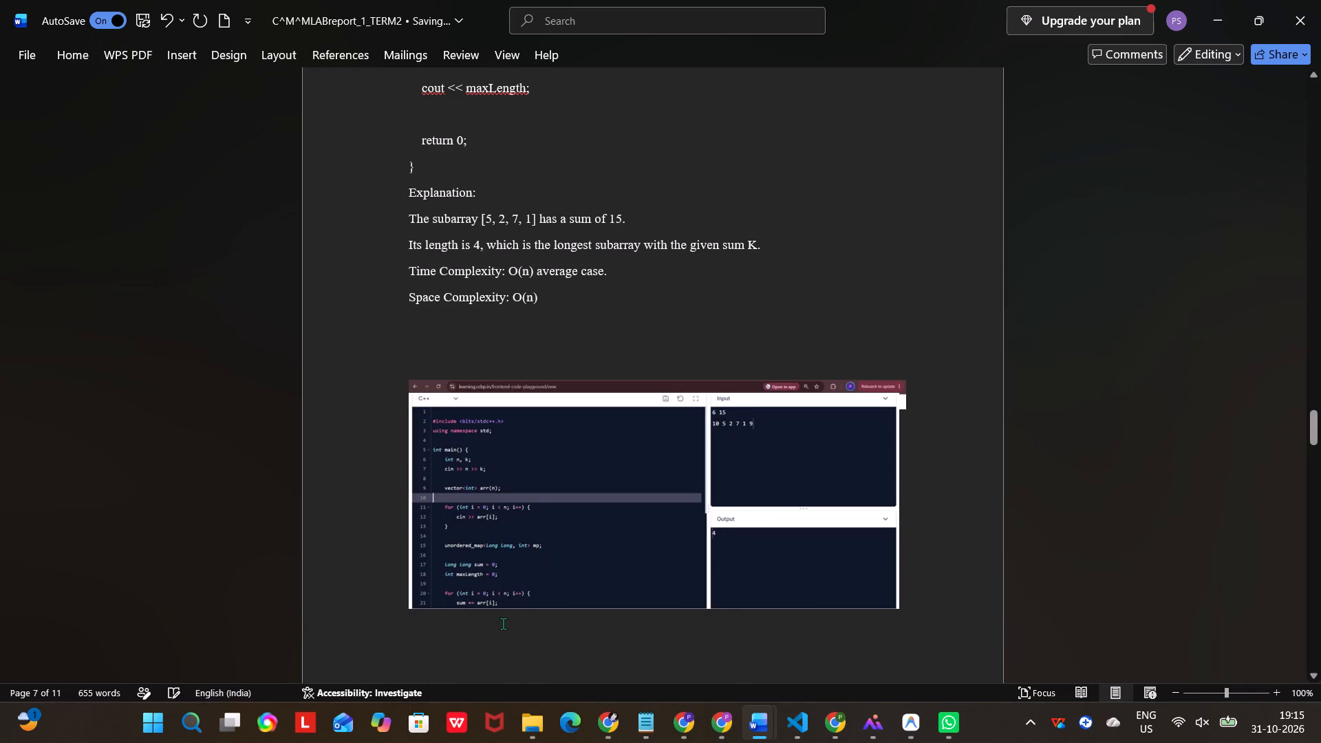
Move the cropped longest-subarray screenshot down until it sits directly below the pasted header strip, aligned with the strip's left edge.
click(838, 508)
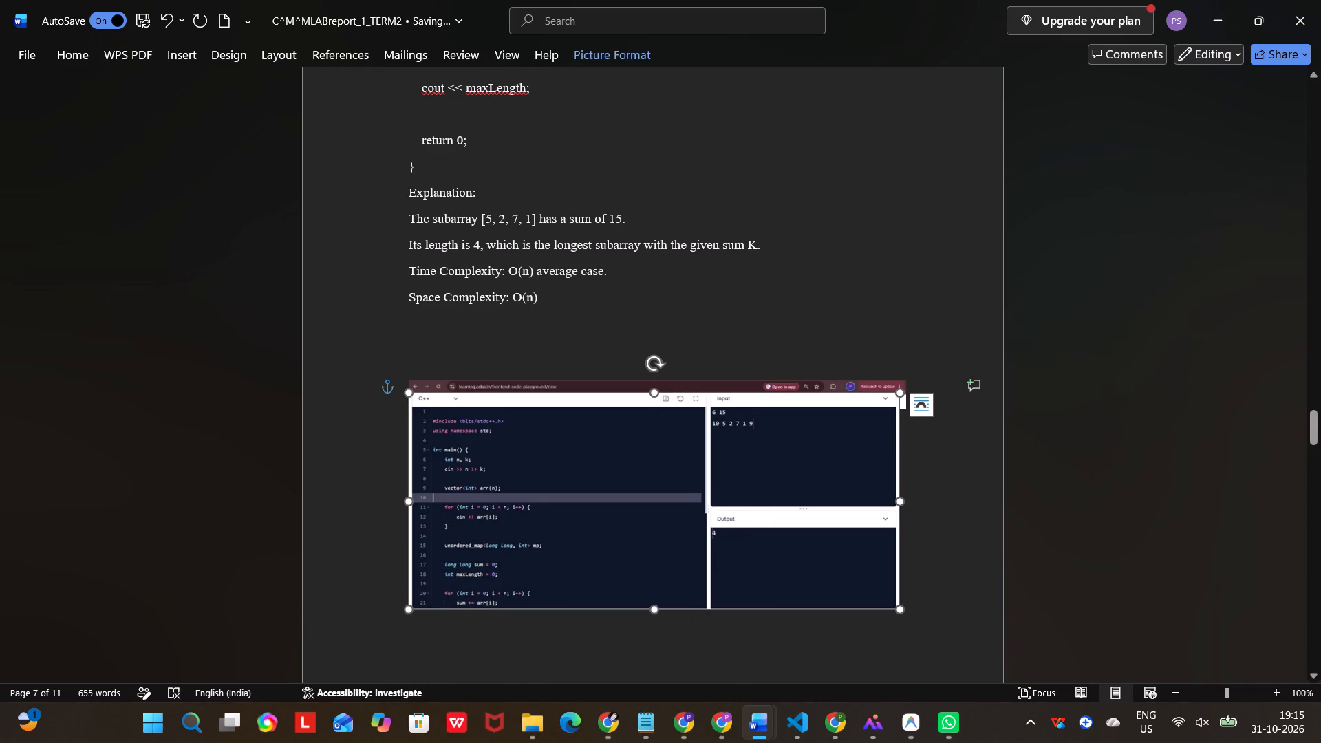
drag(787, 471, 797, 477)
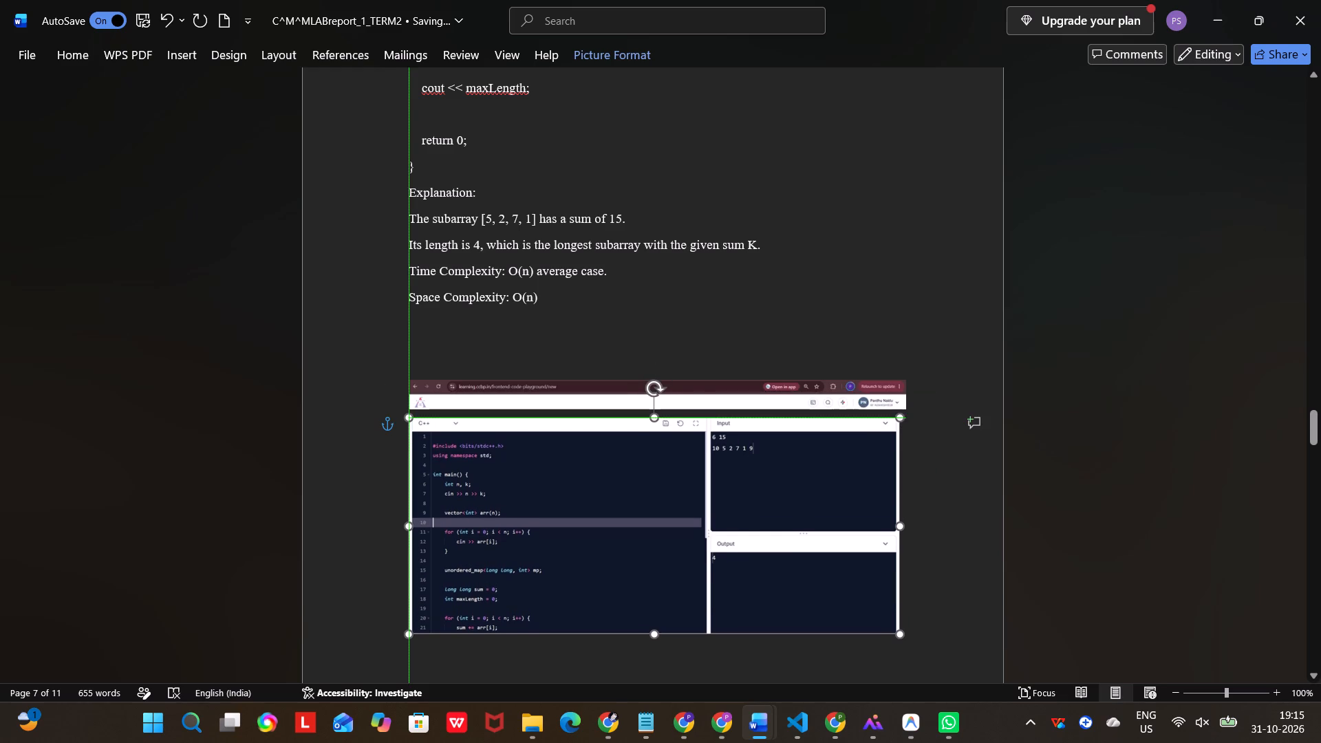
drag(797, 477, 787, 486)
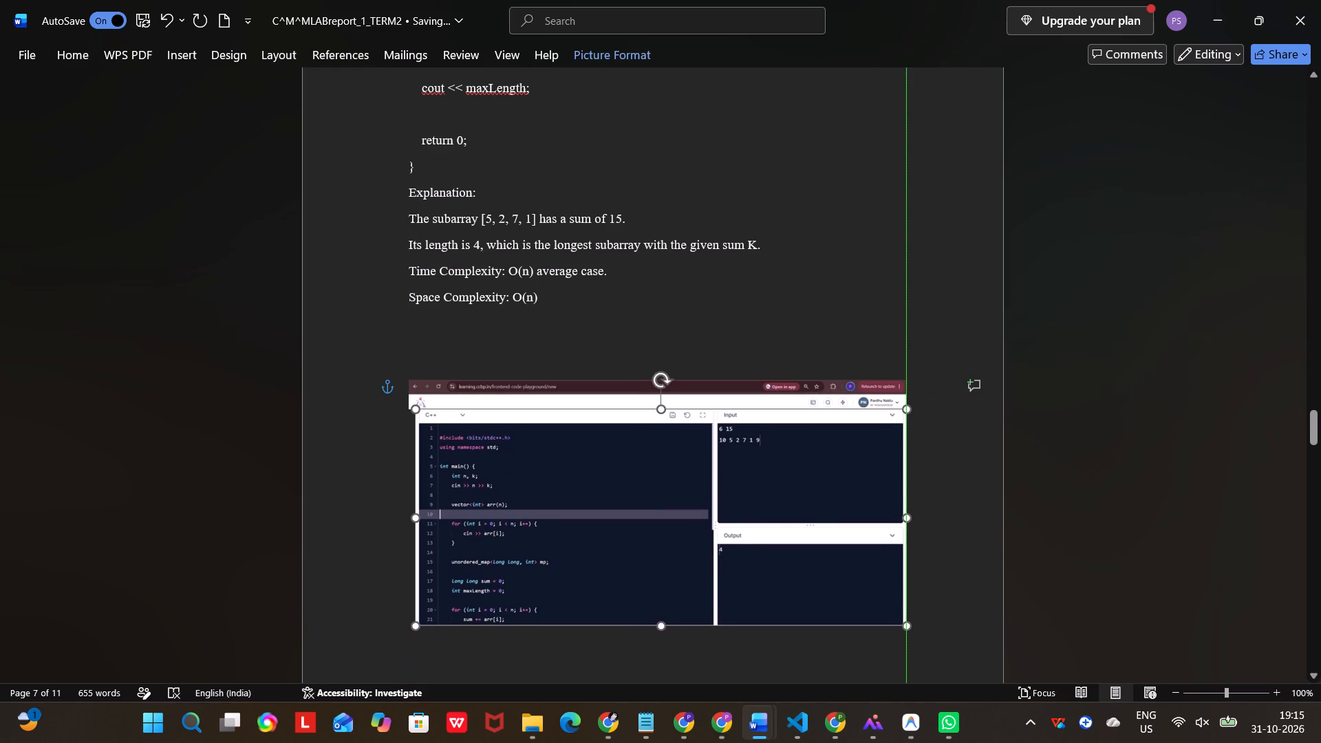
drag(787, 486, 781, 486)
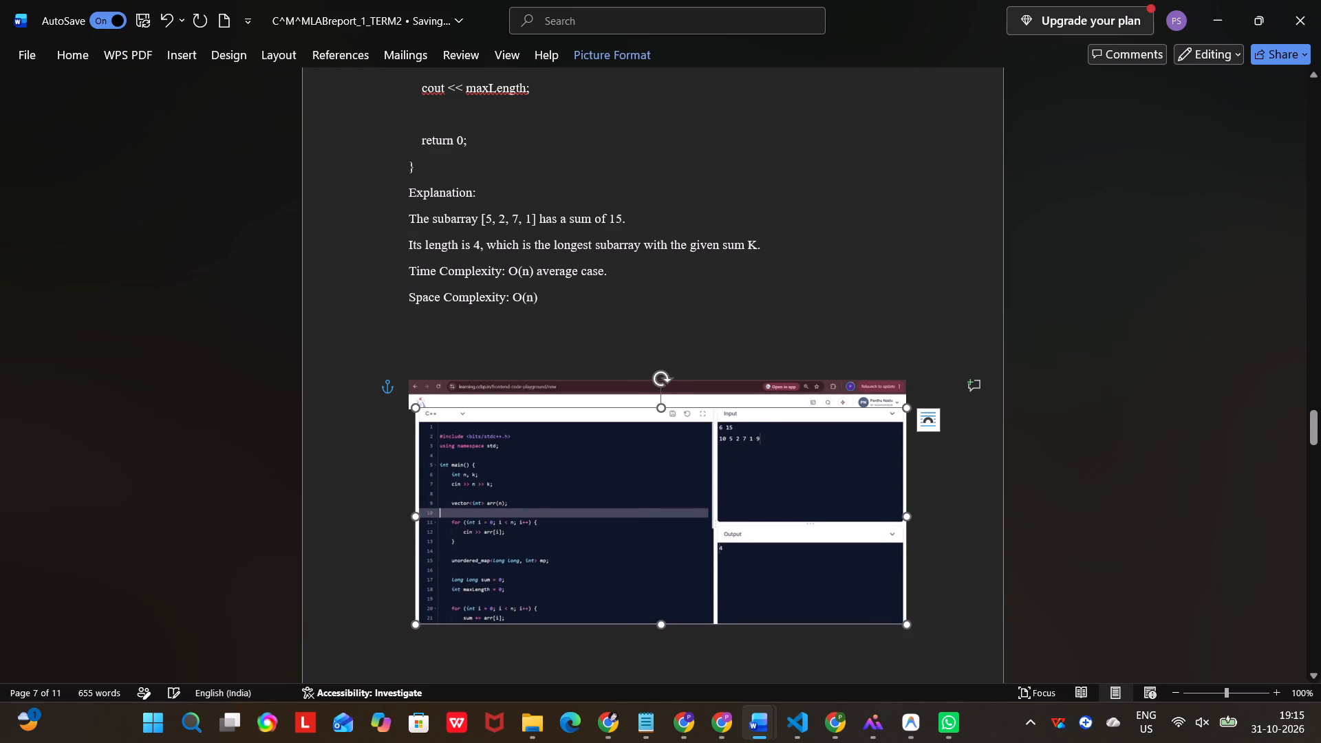
click(350, 492)
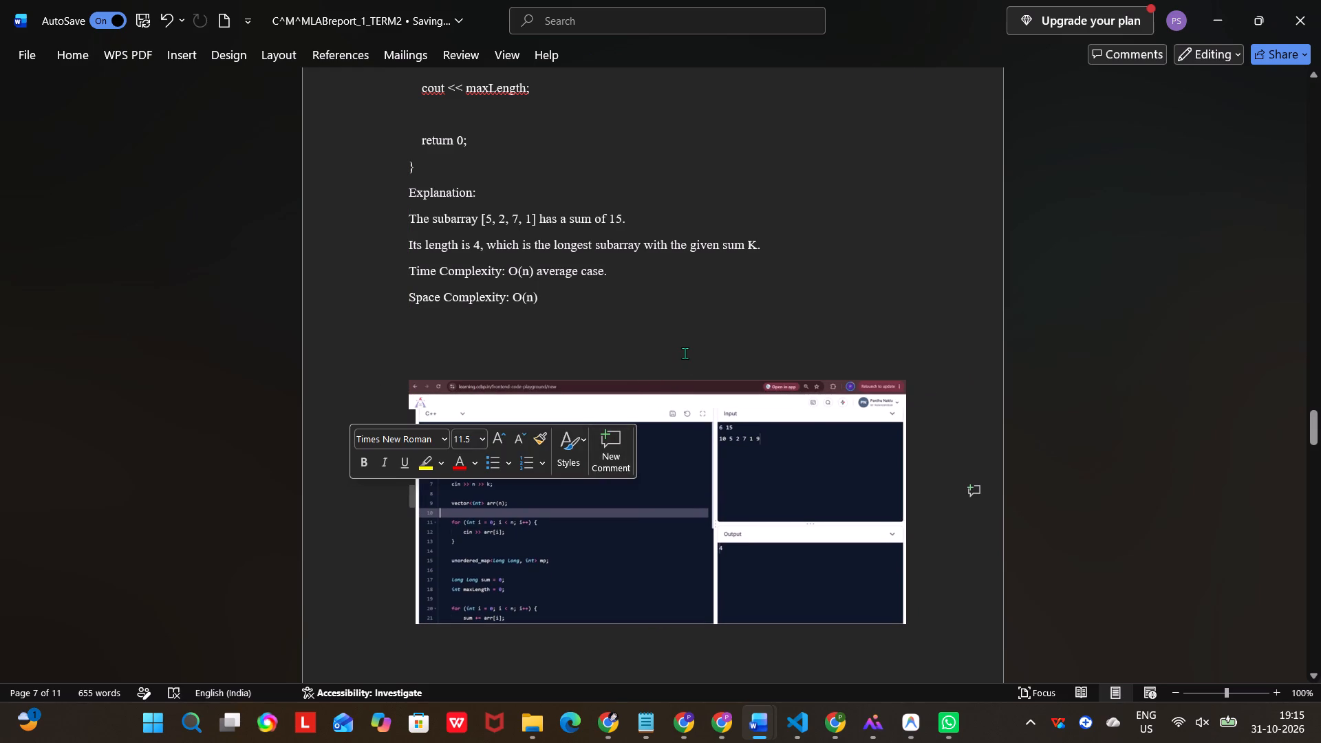
click(685, 354)
click(656, 471)
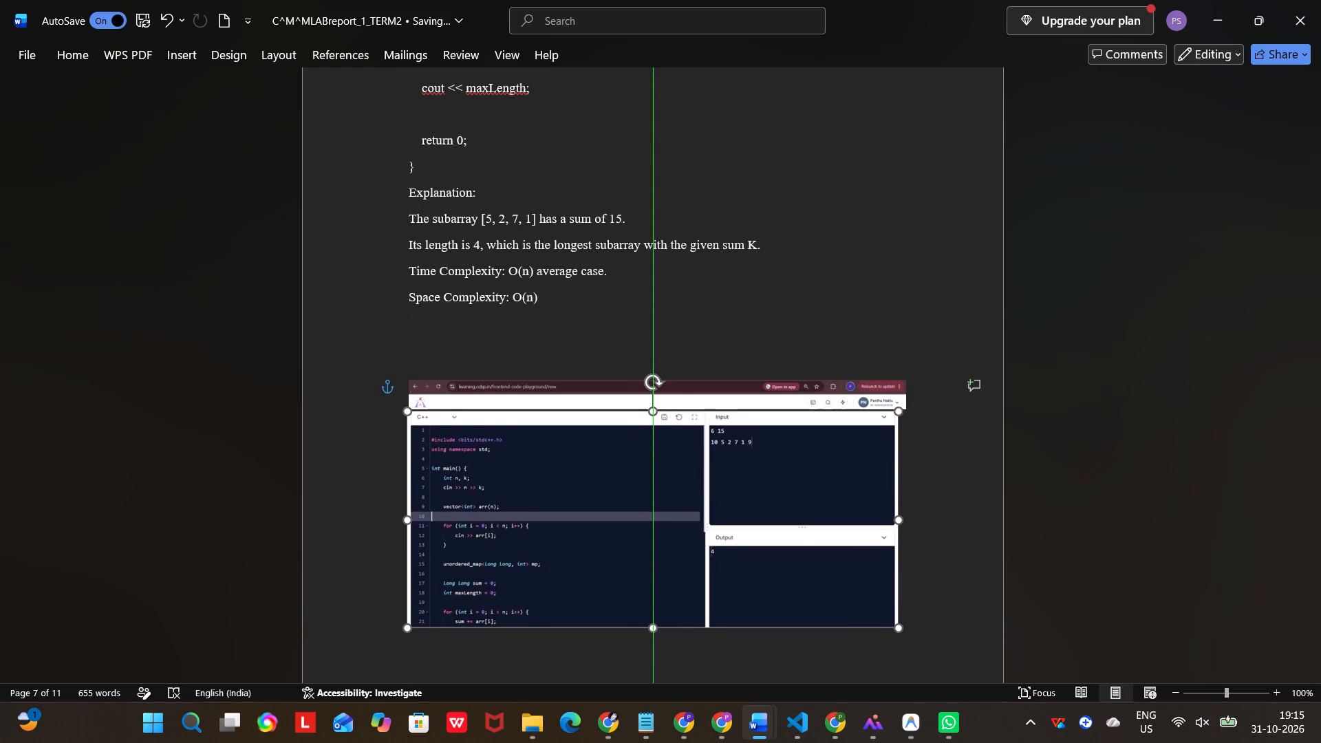
click(975, 516)
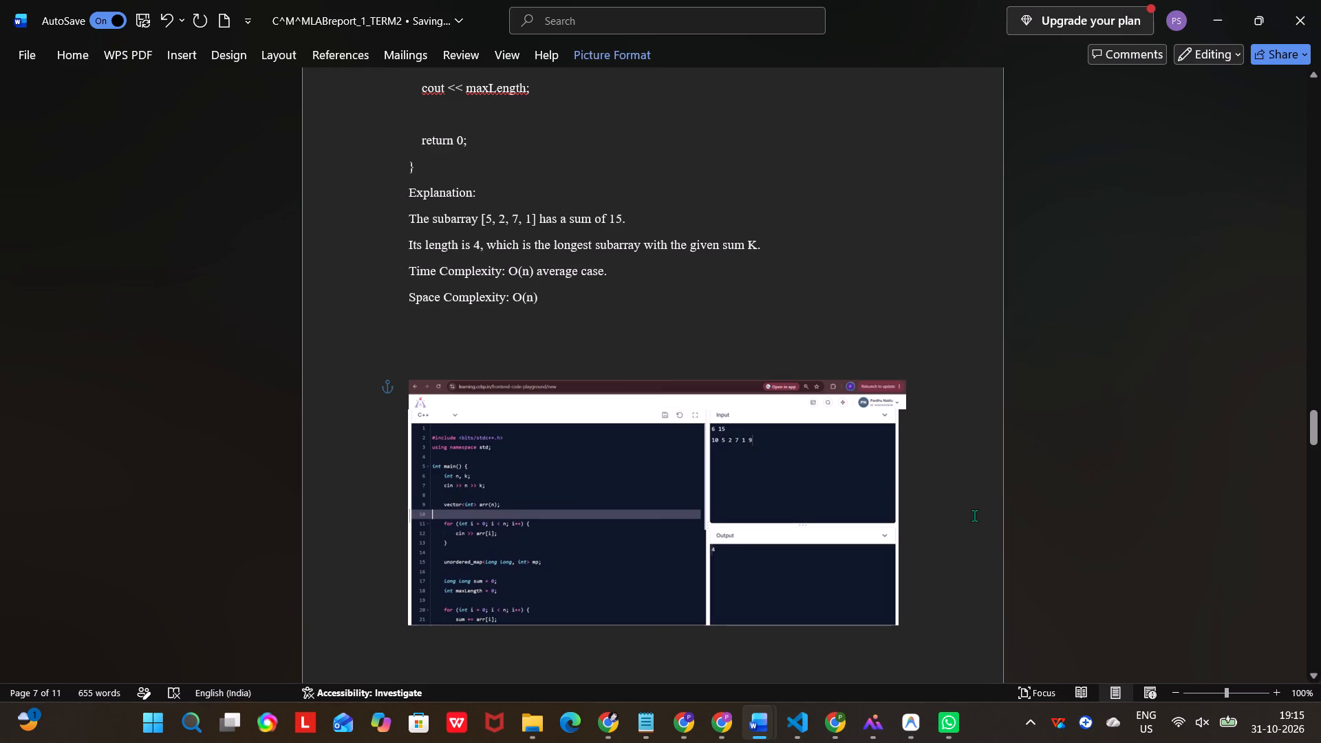
click(775, 516)
click(934, 399)
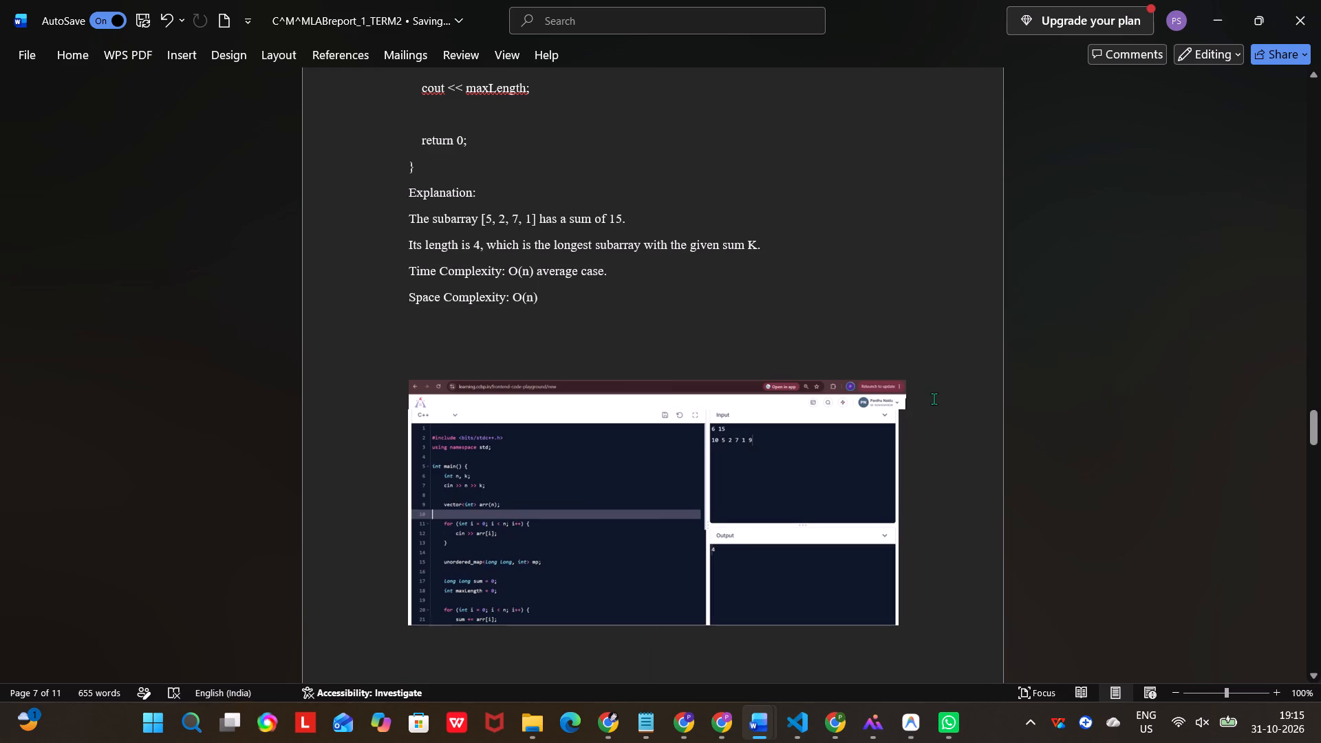
key(Return)
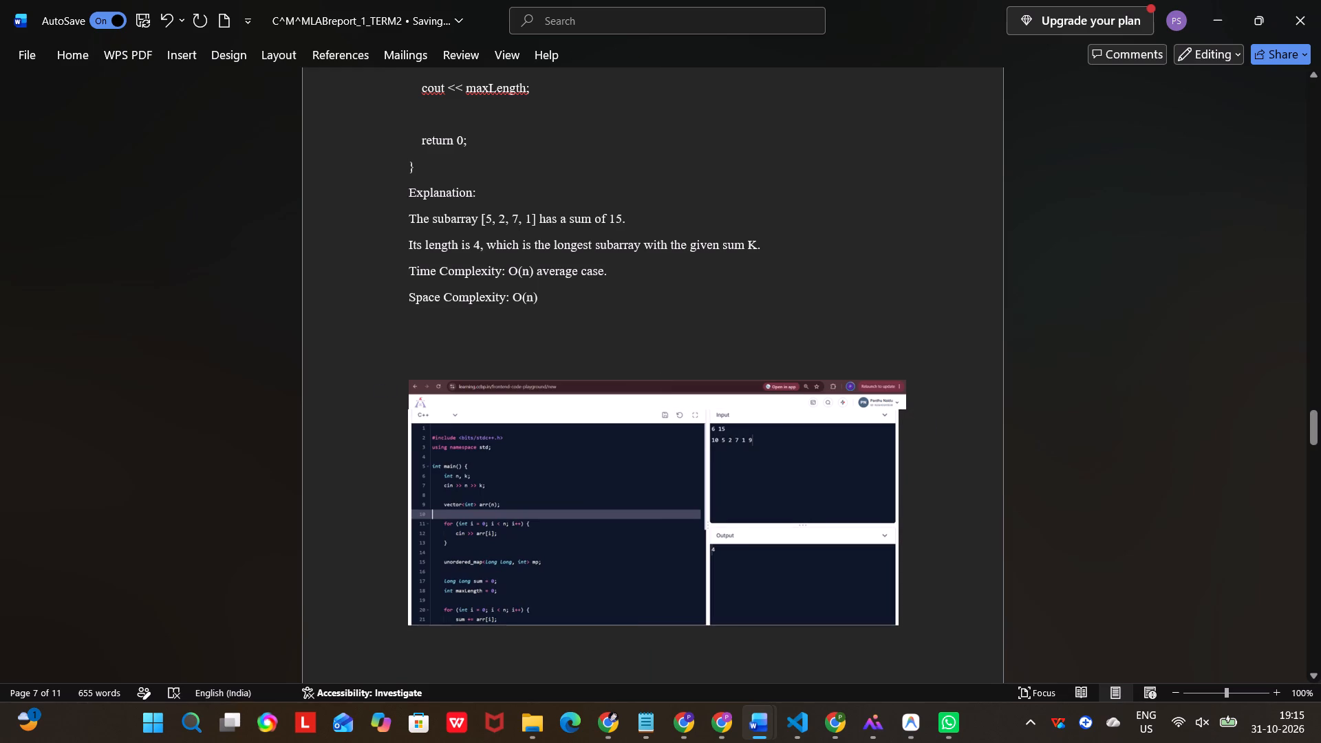
click(742, 465)
click(742, 465)
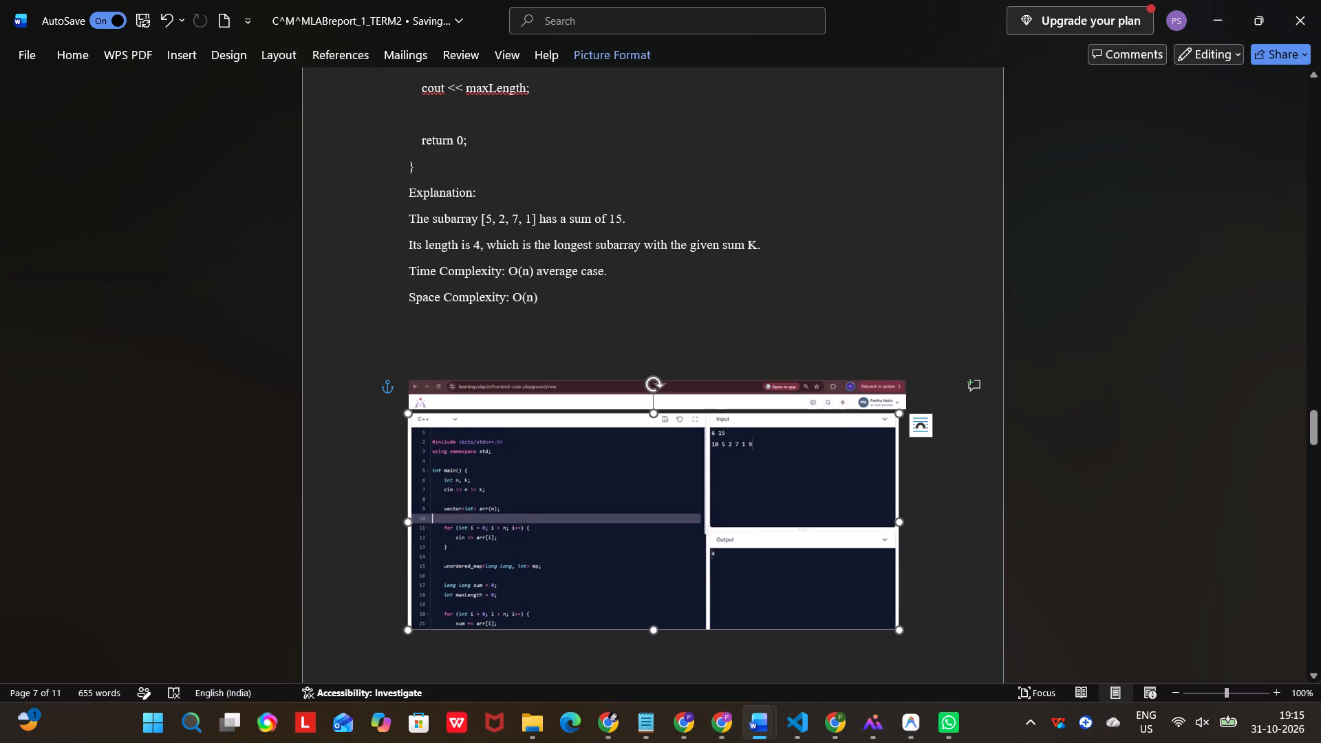
Narrow the header strip from its right edge to match the width of the longest-subarray screenshot below it.
click(597, 389)
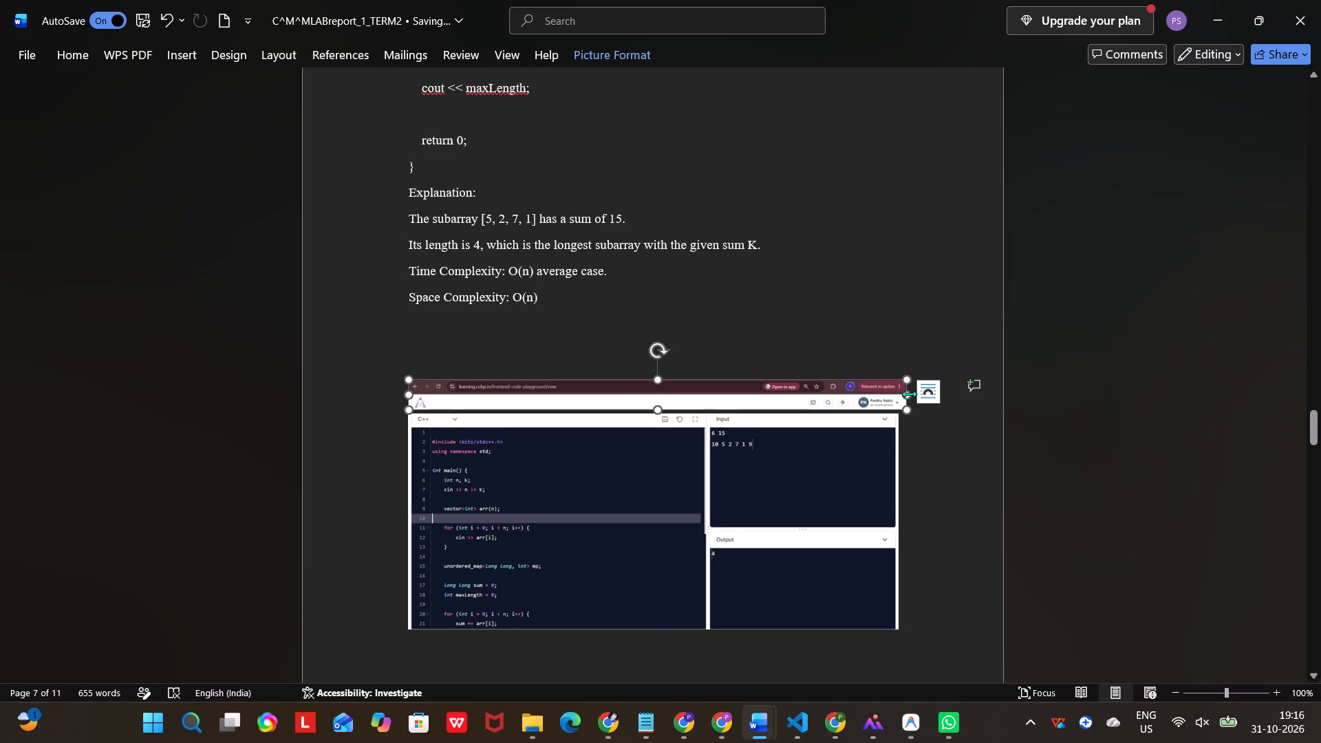
drag(908, 393, 900, 393)
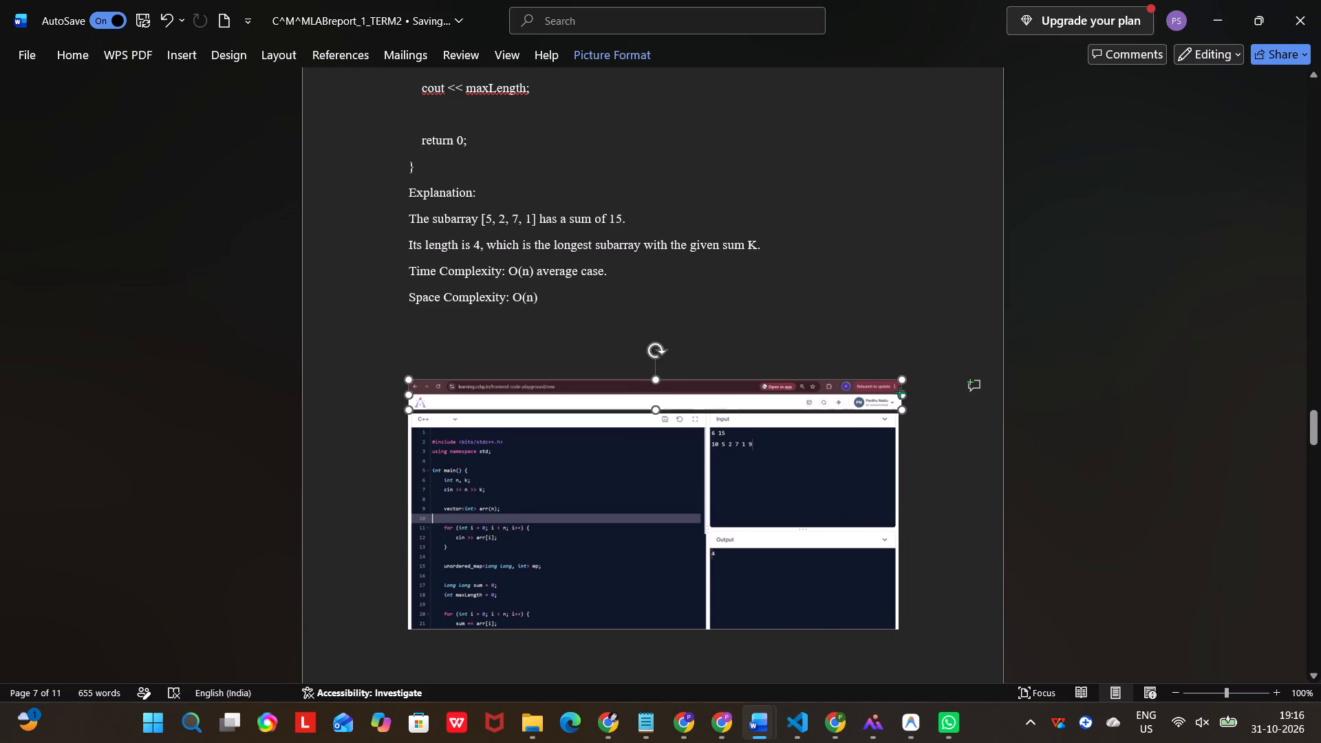
drag(900, 393, 899, 395)
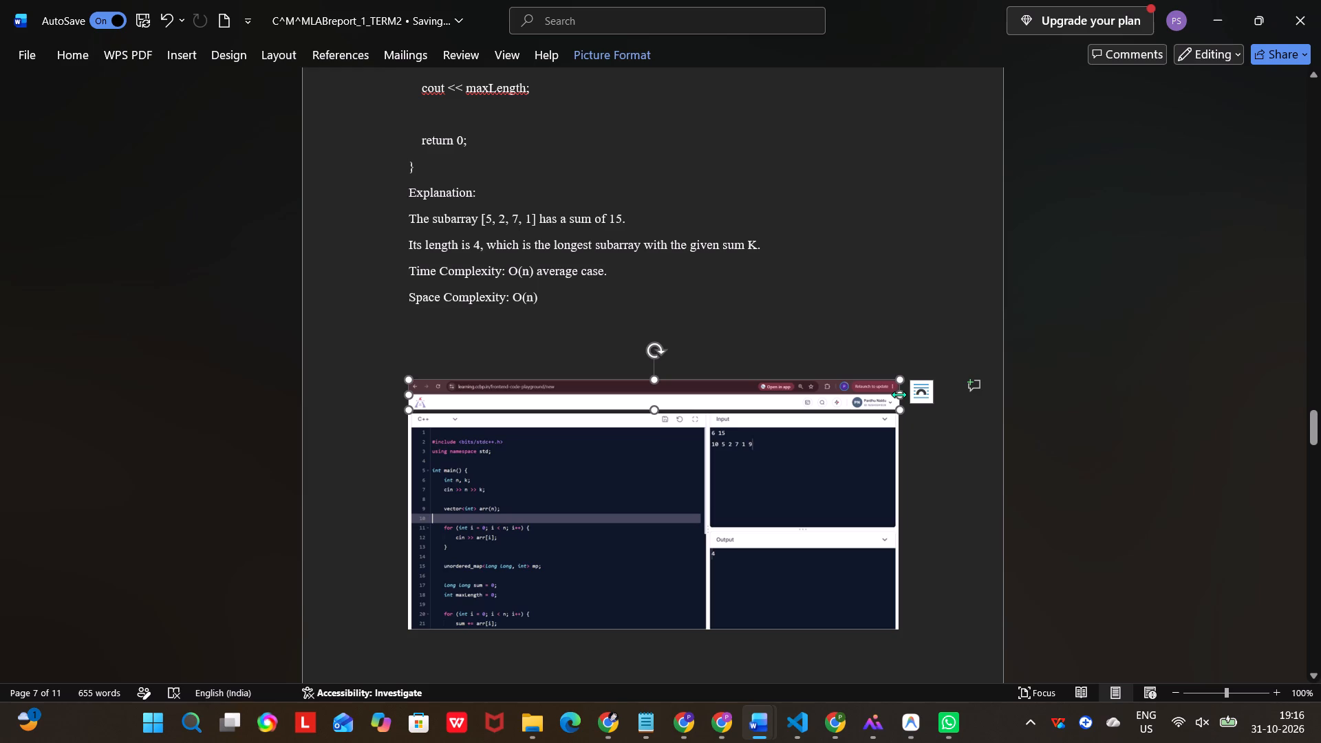
click(938, 483)
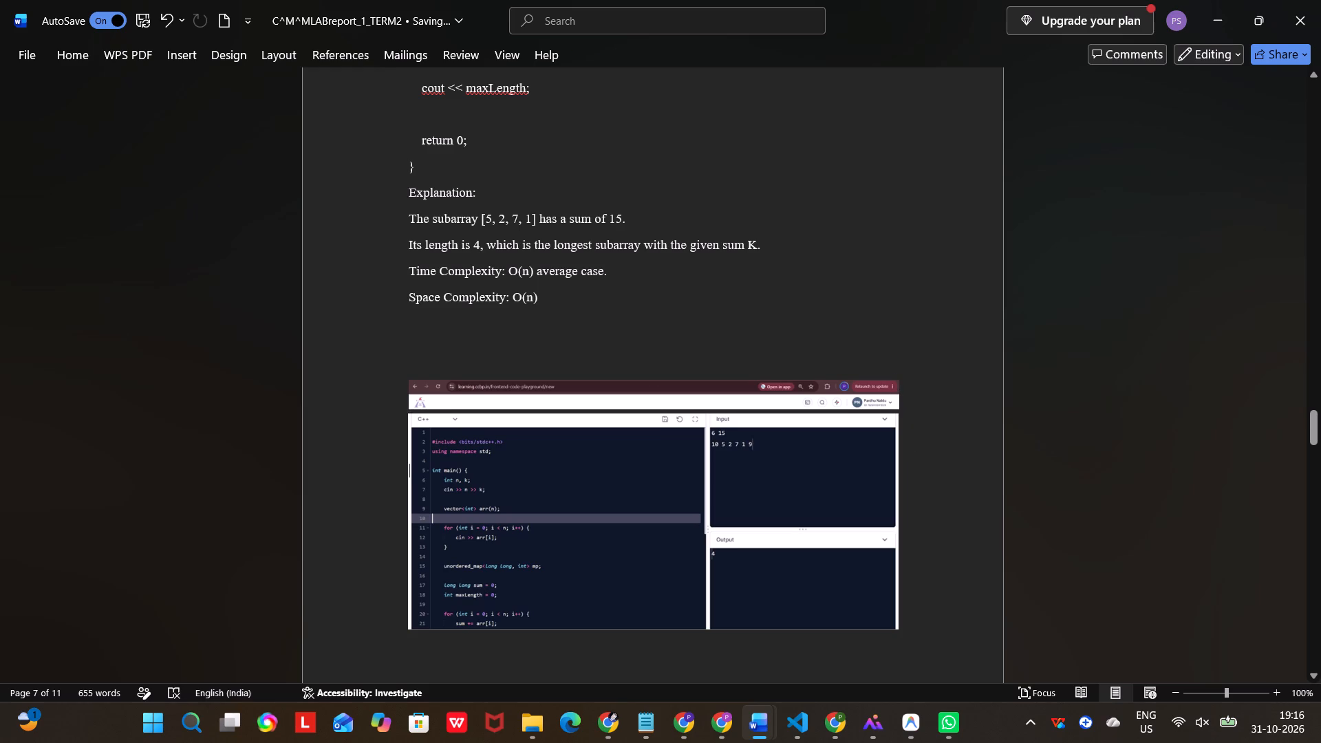
click(874, 404)
click(900, 394)
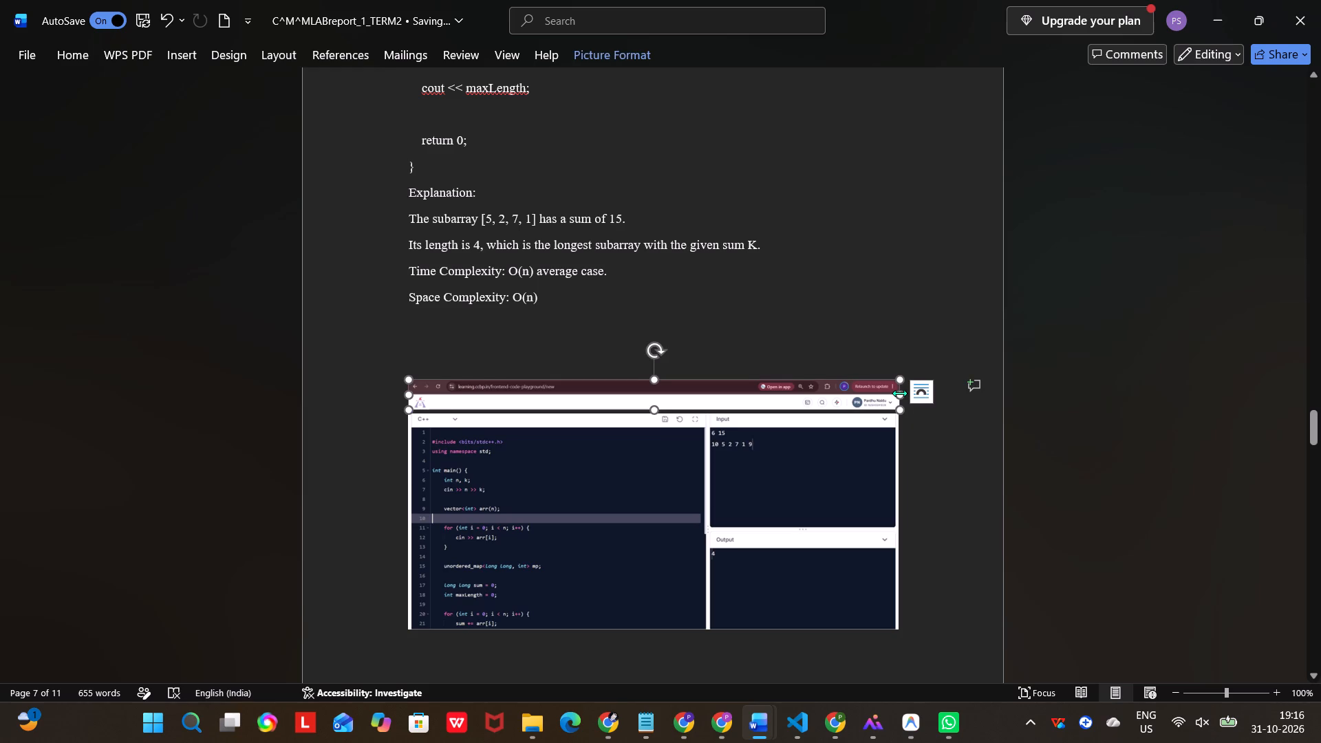
click(925, 455)
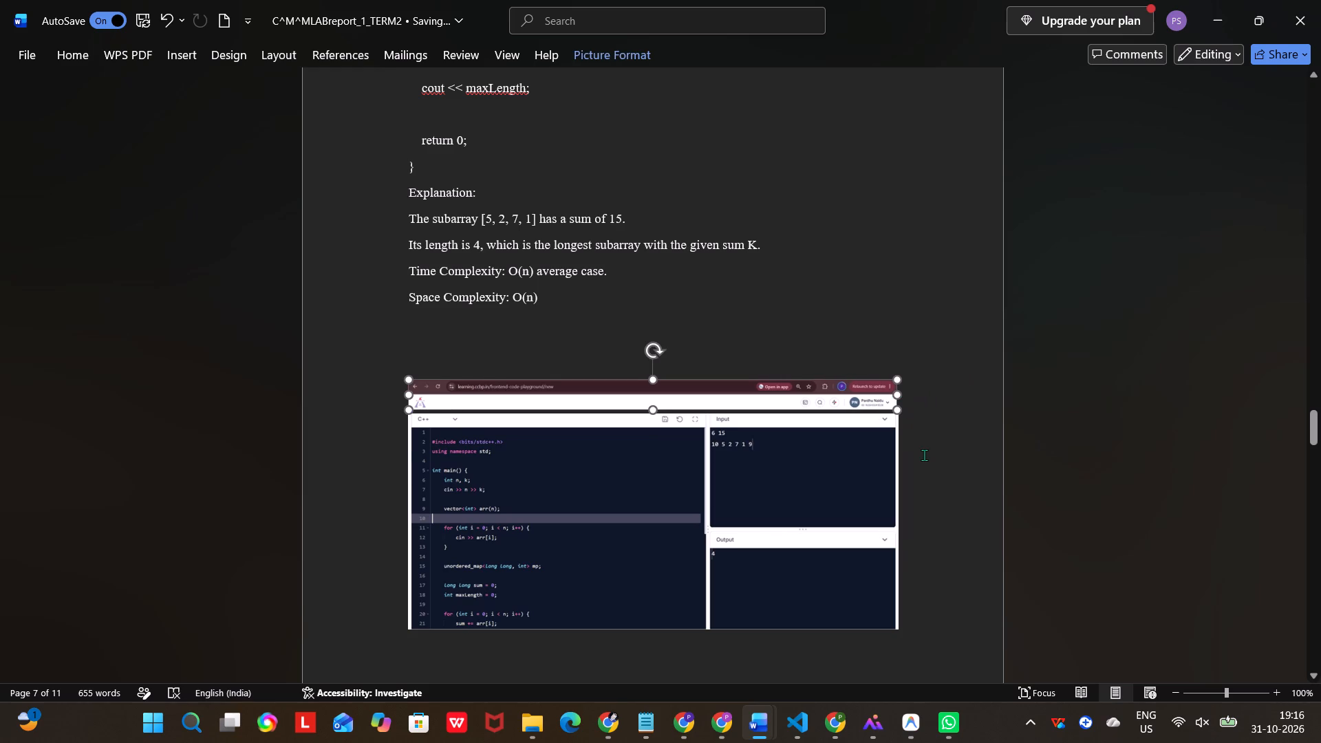
click(426, 398)
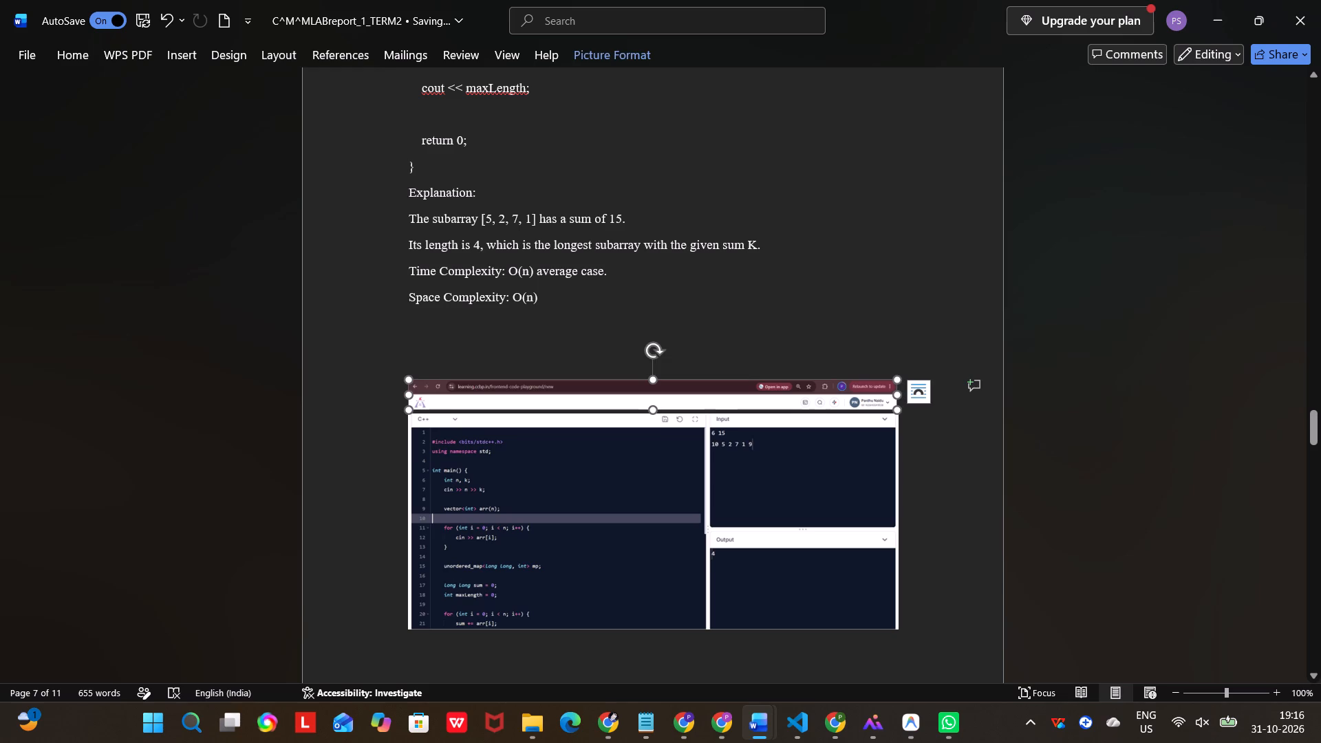
click(429, 497)
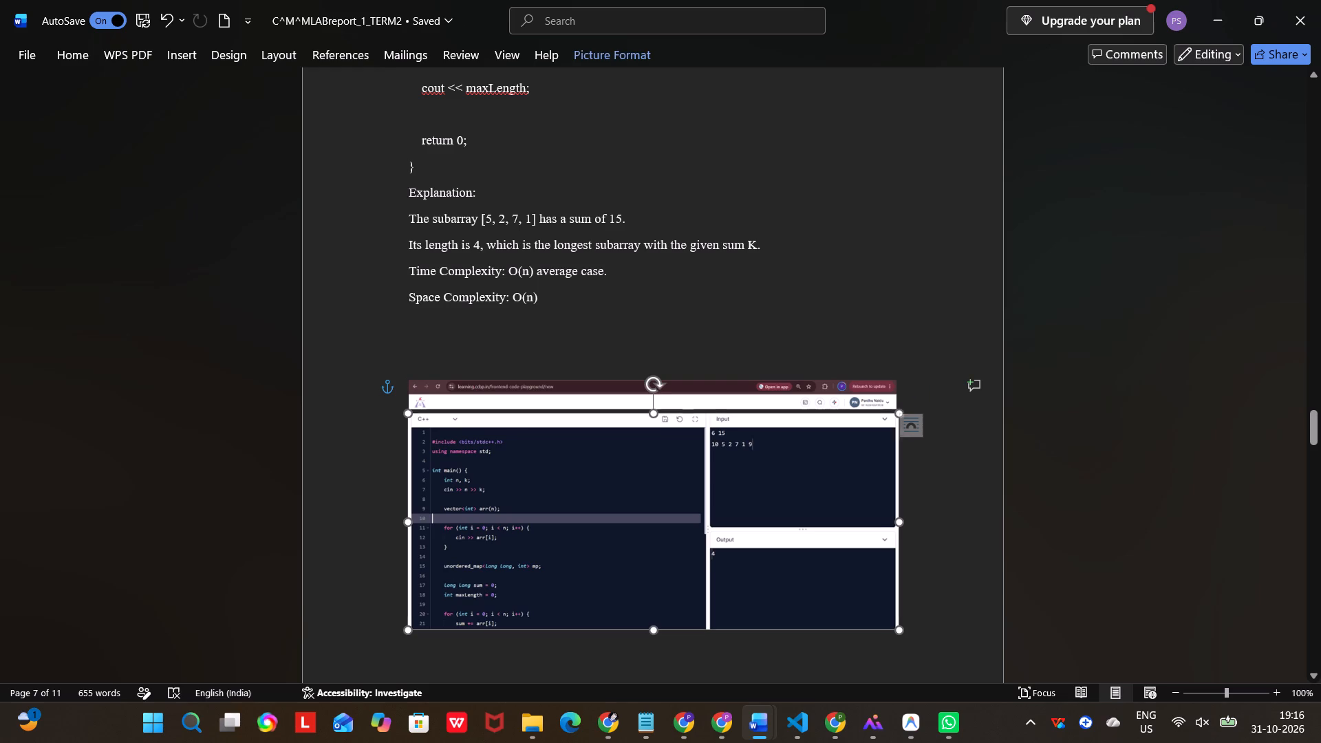
Change the header strip's layout from in line with text to Square text wrapping.
click(506, 396)
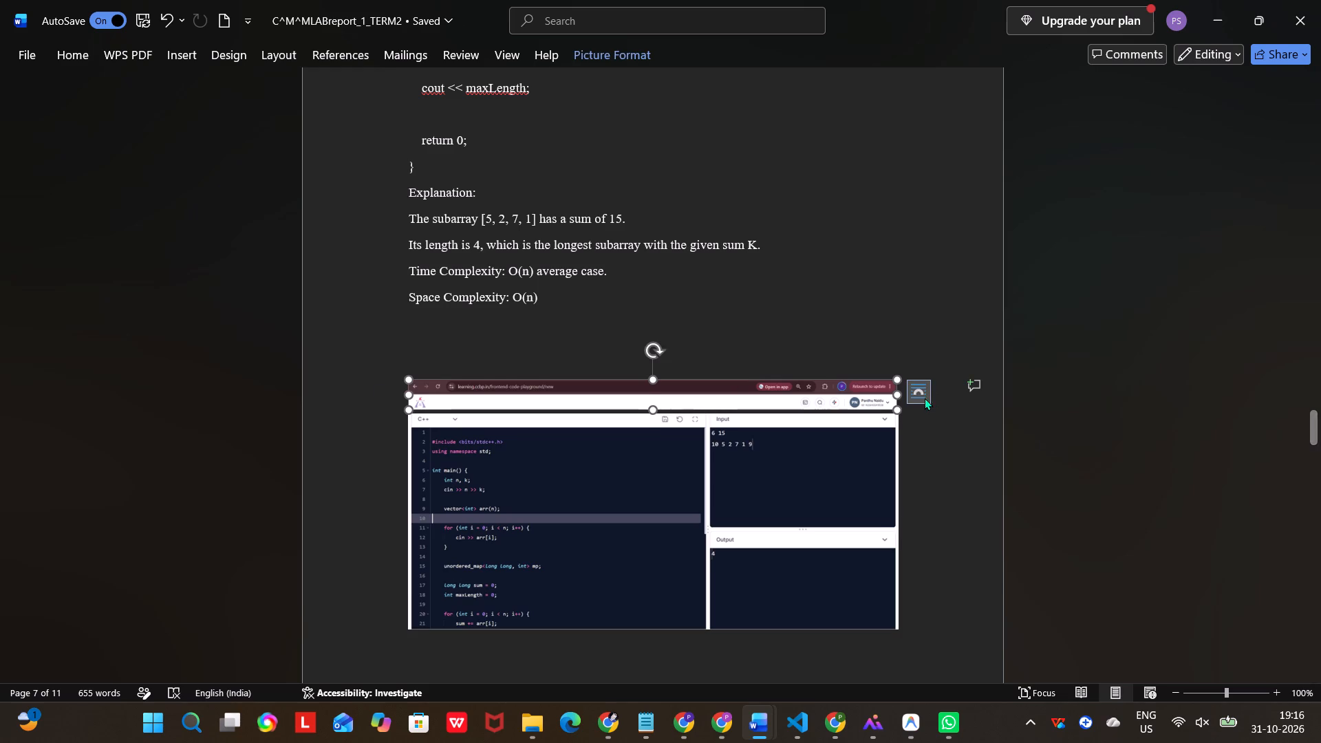
click(920, 396)
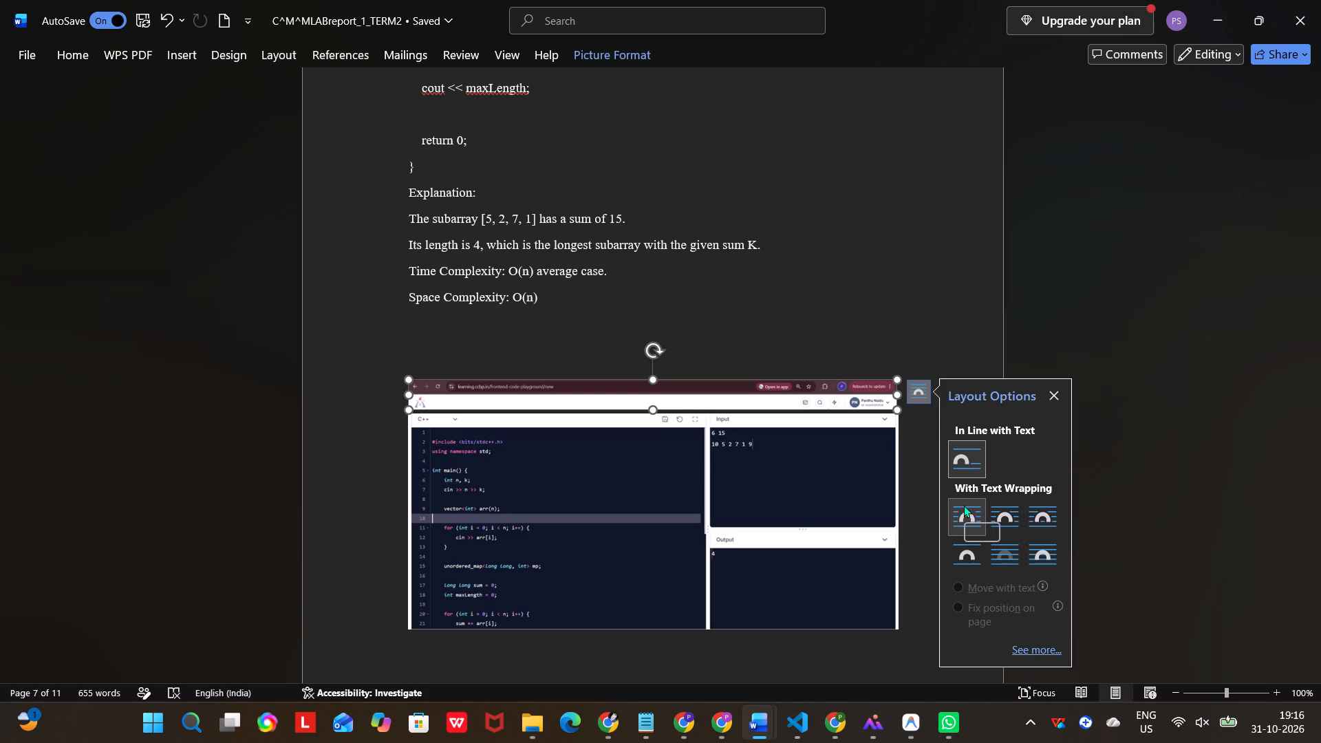
click(964, 505)
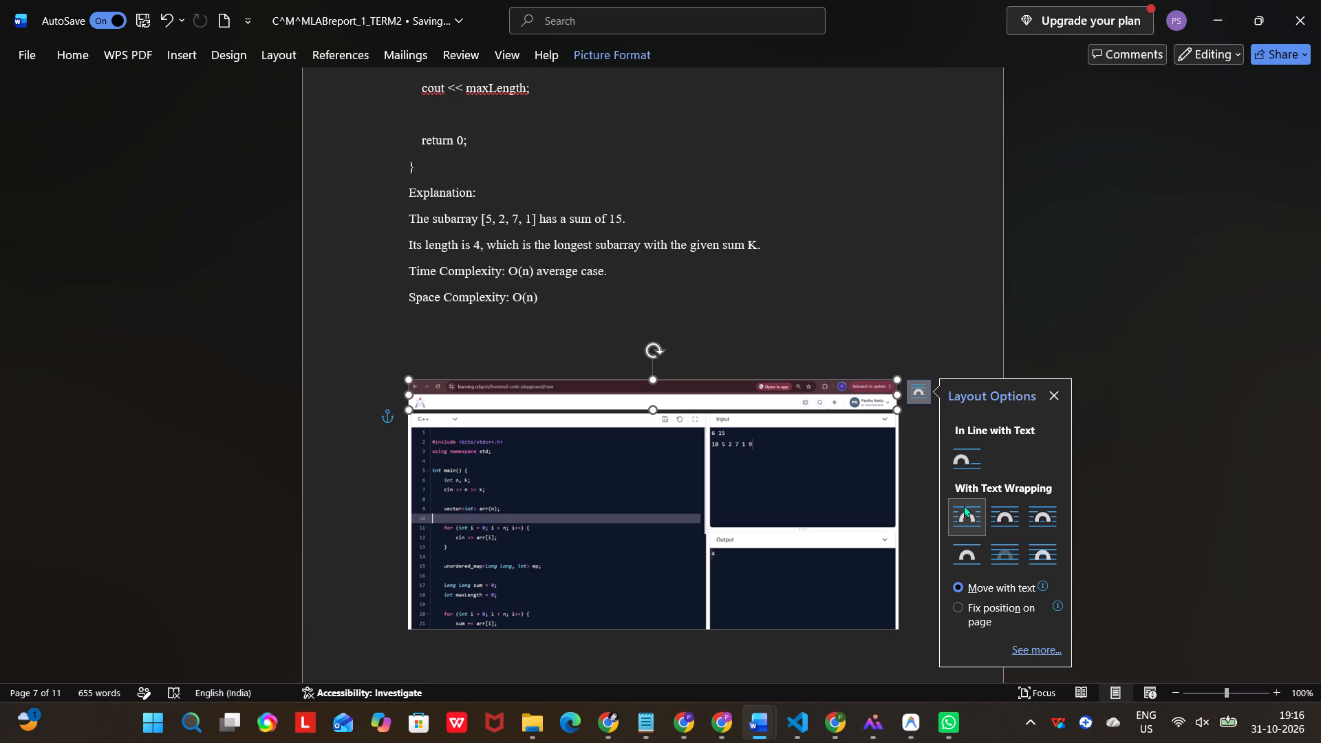
click(948, 332)
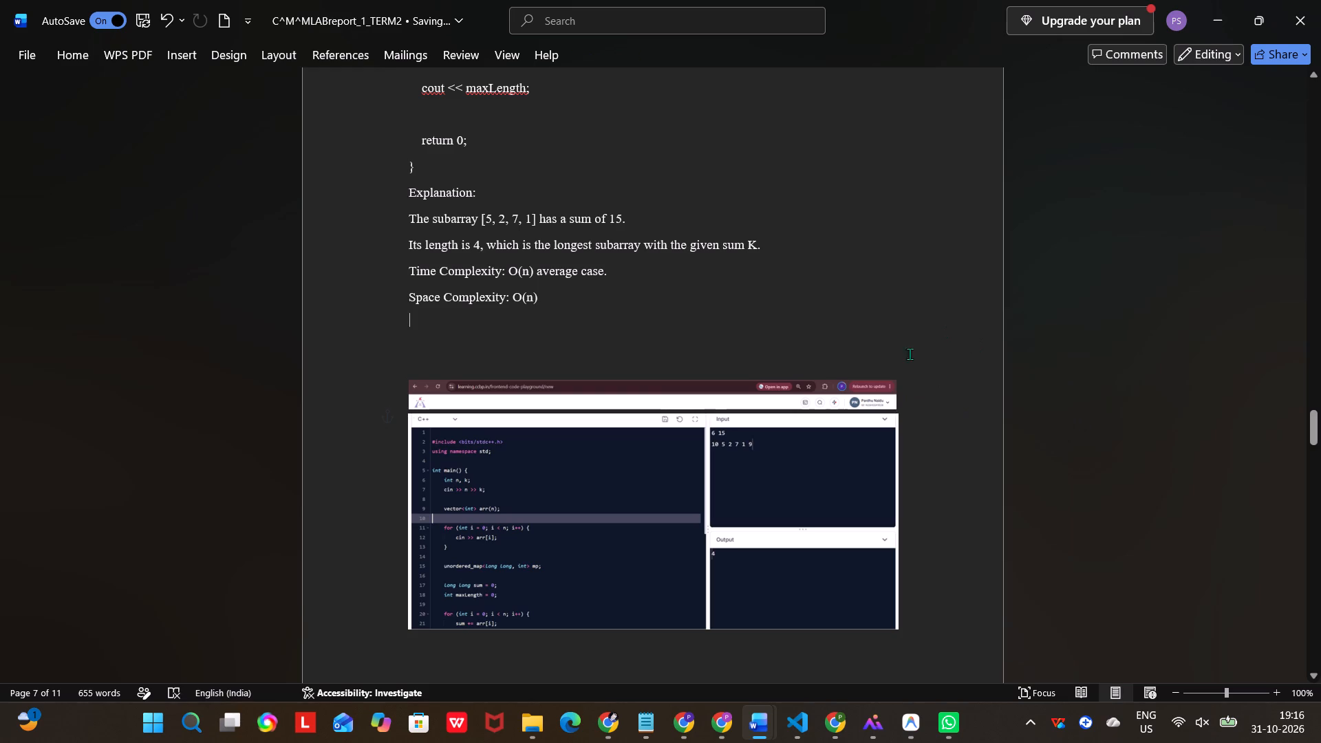
Nudge the header strip down to close the gap above the longest-subarray screenshot, keeping their left edges aligned.
click(777, 396)
click(777, 396)
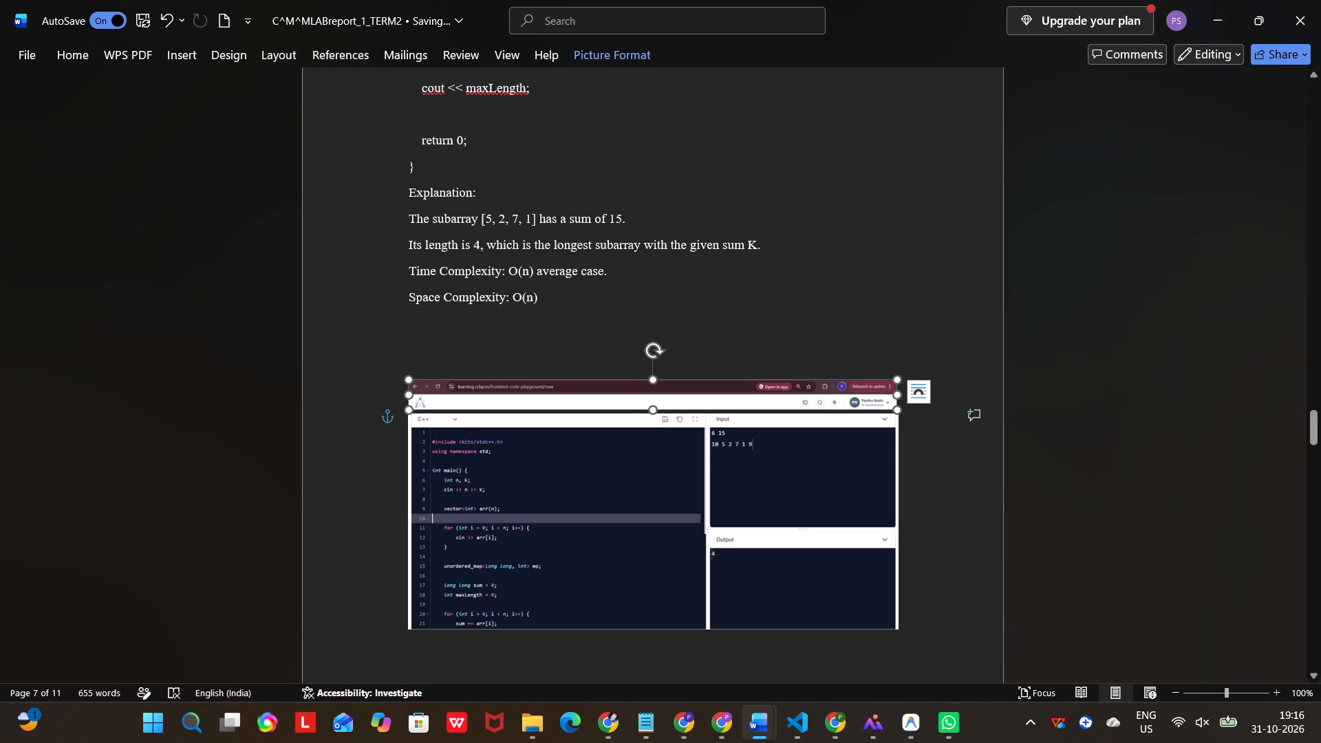
click(774, 396)
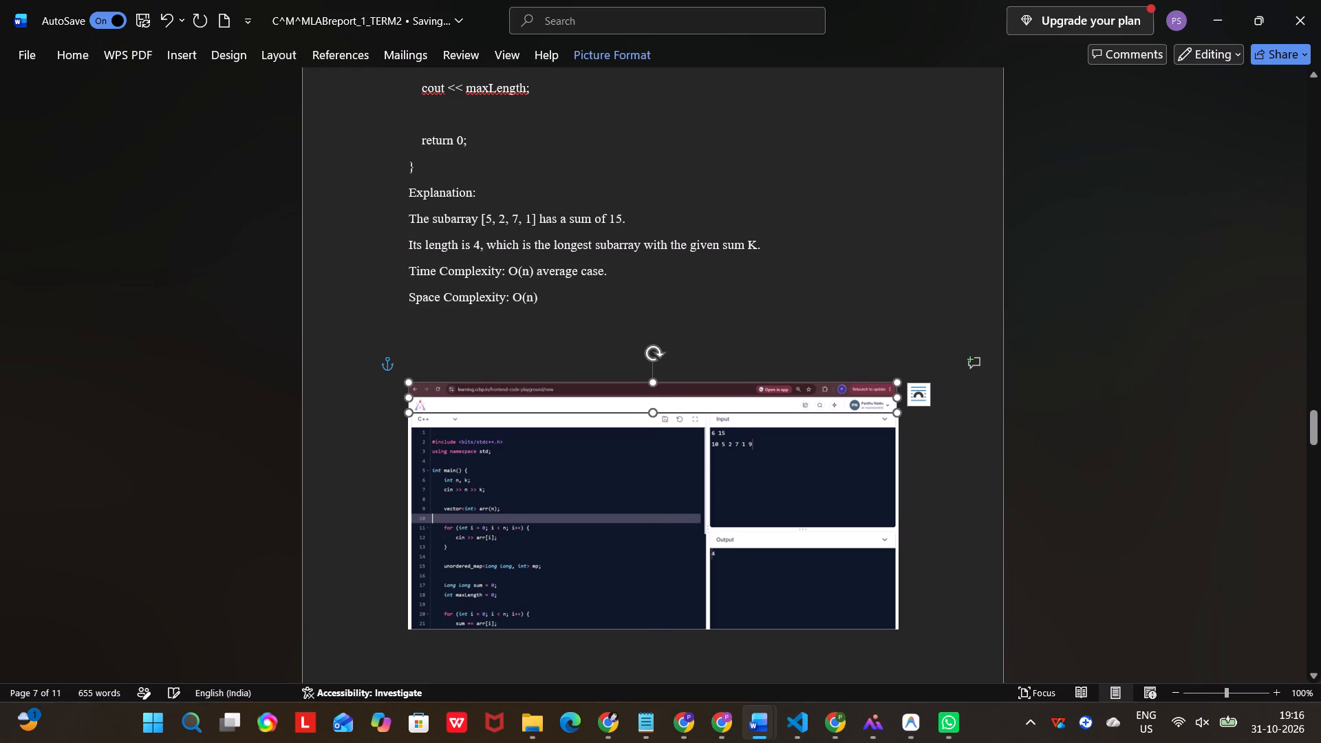
click(828, 341)
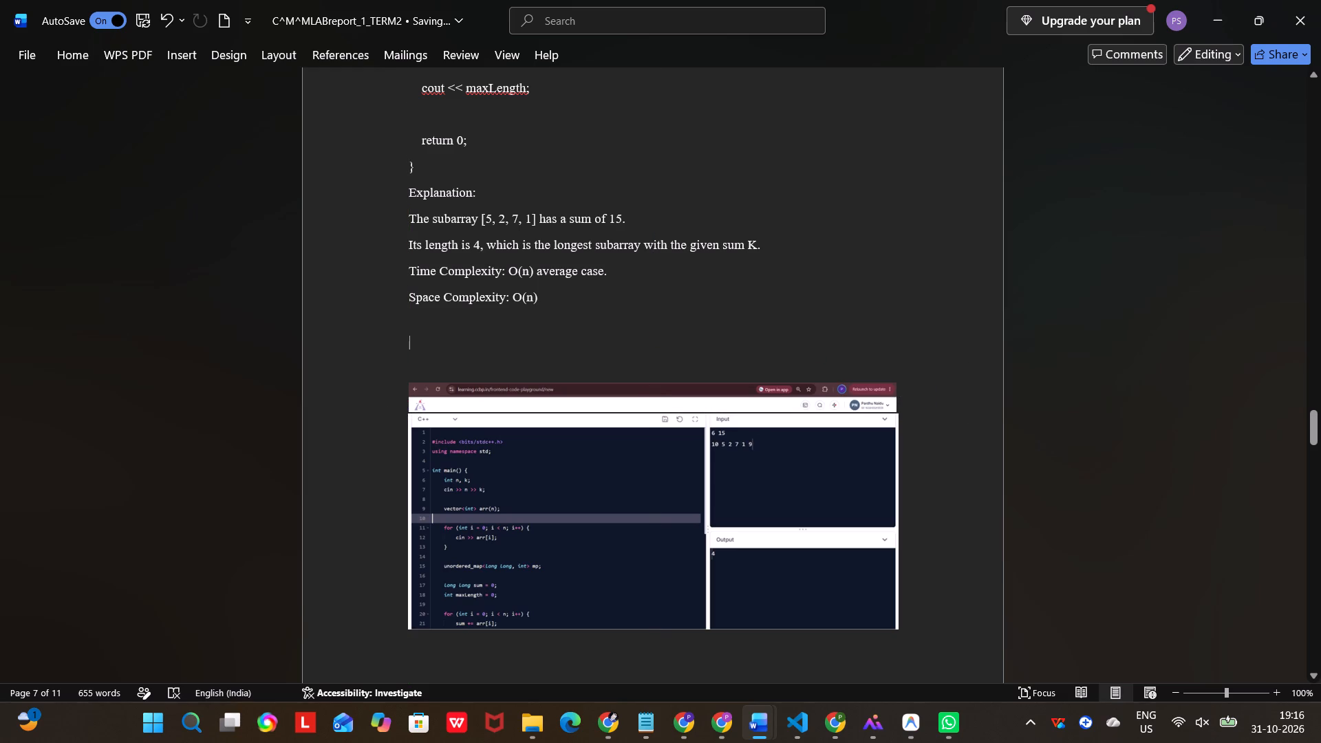
click(813, 399)
click(813, 399)
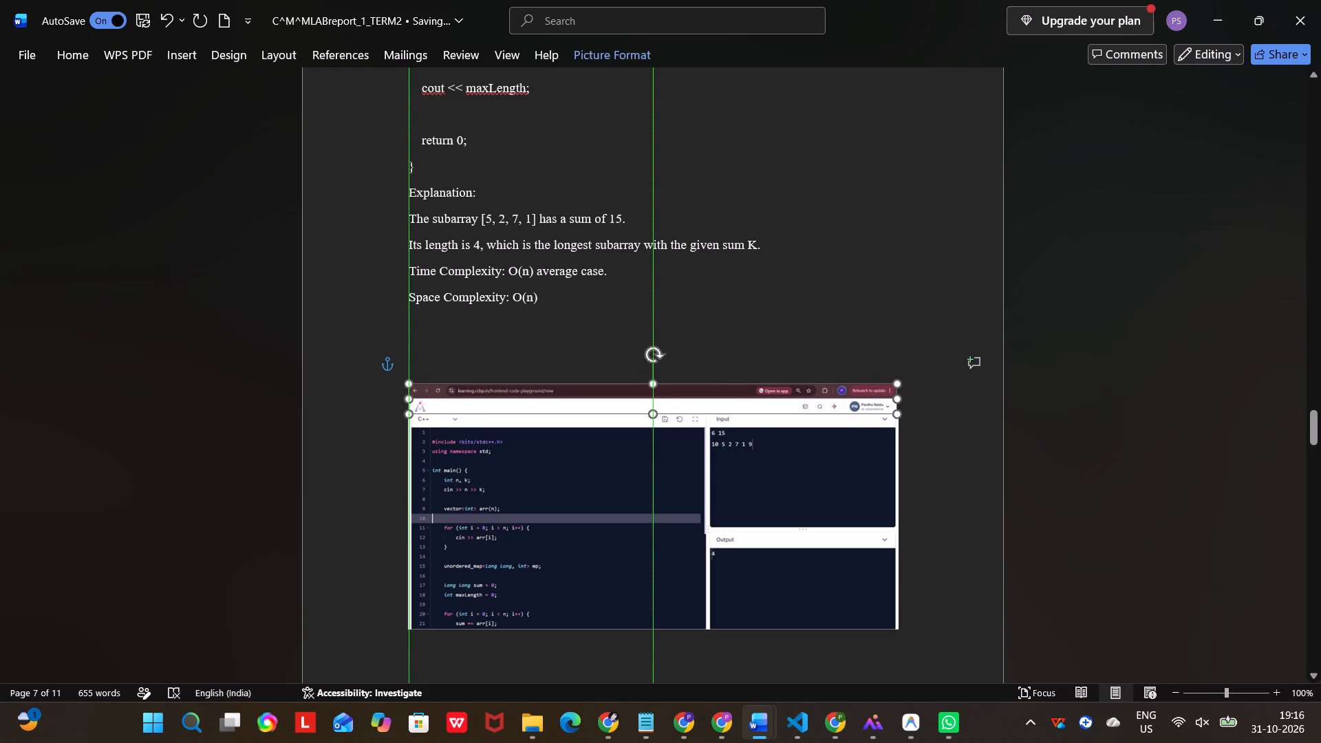
click(856, 316)
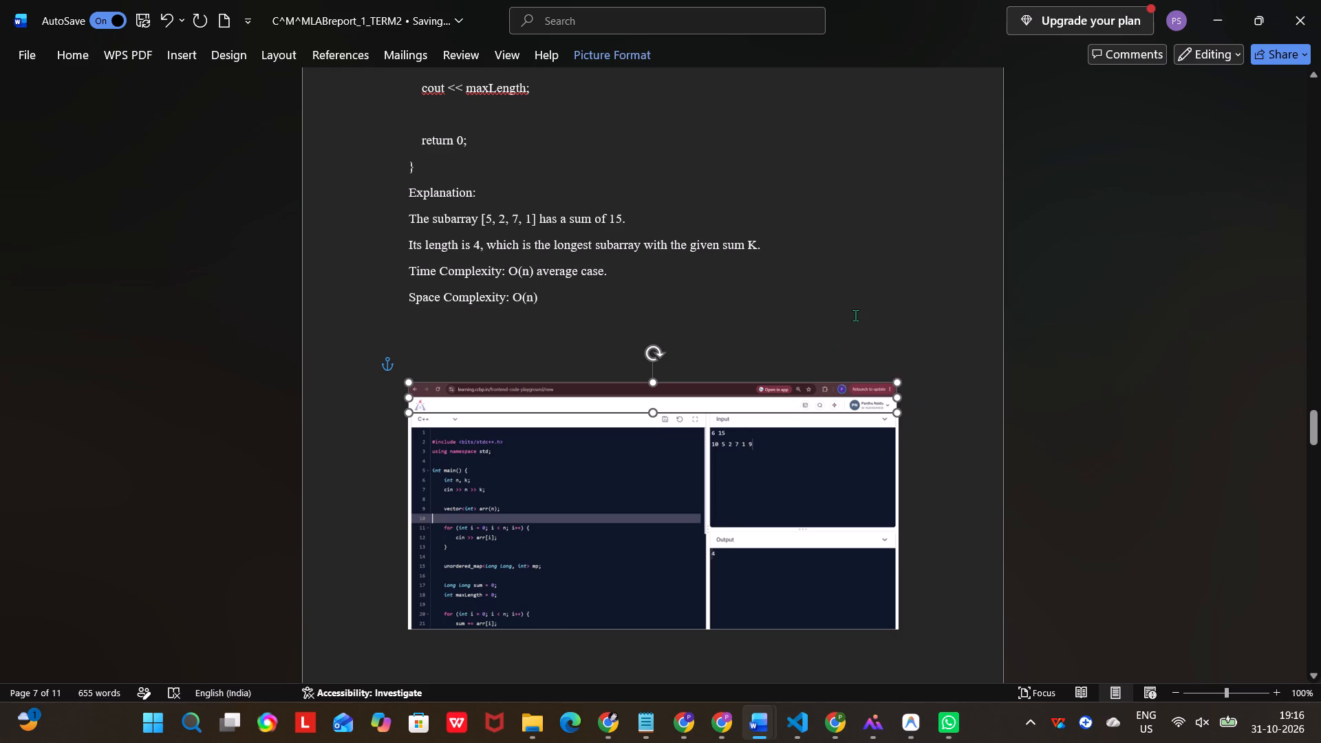
click(833, 397)
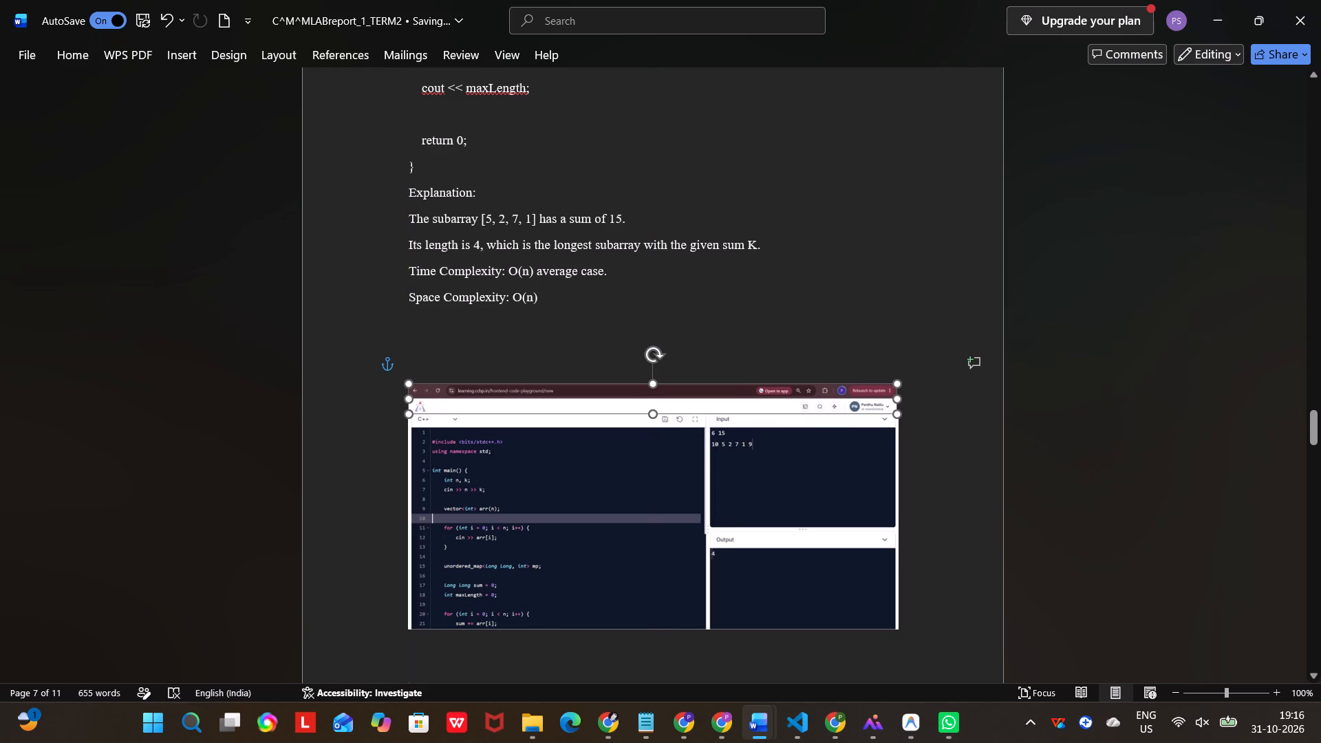
click(855, 365)
click(855, 391)
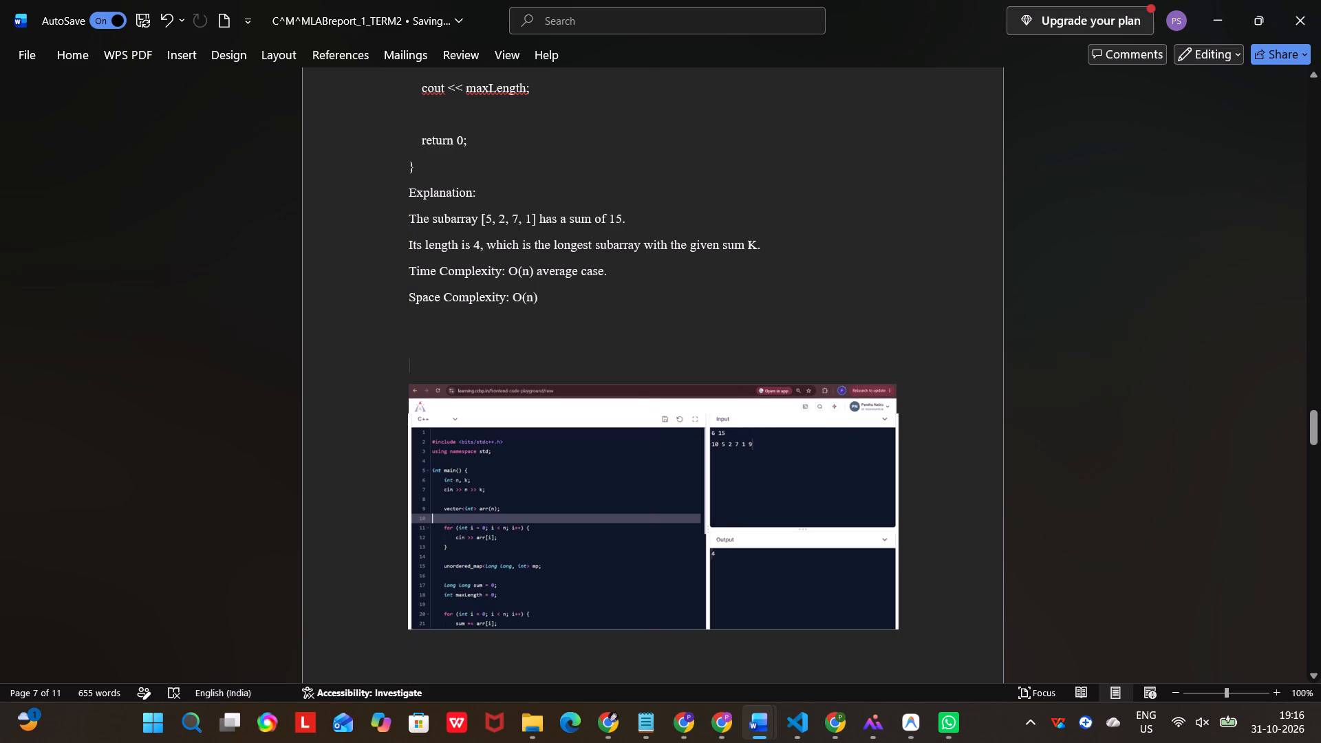
click(896, 402)
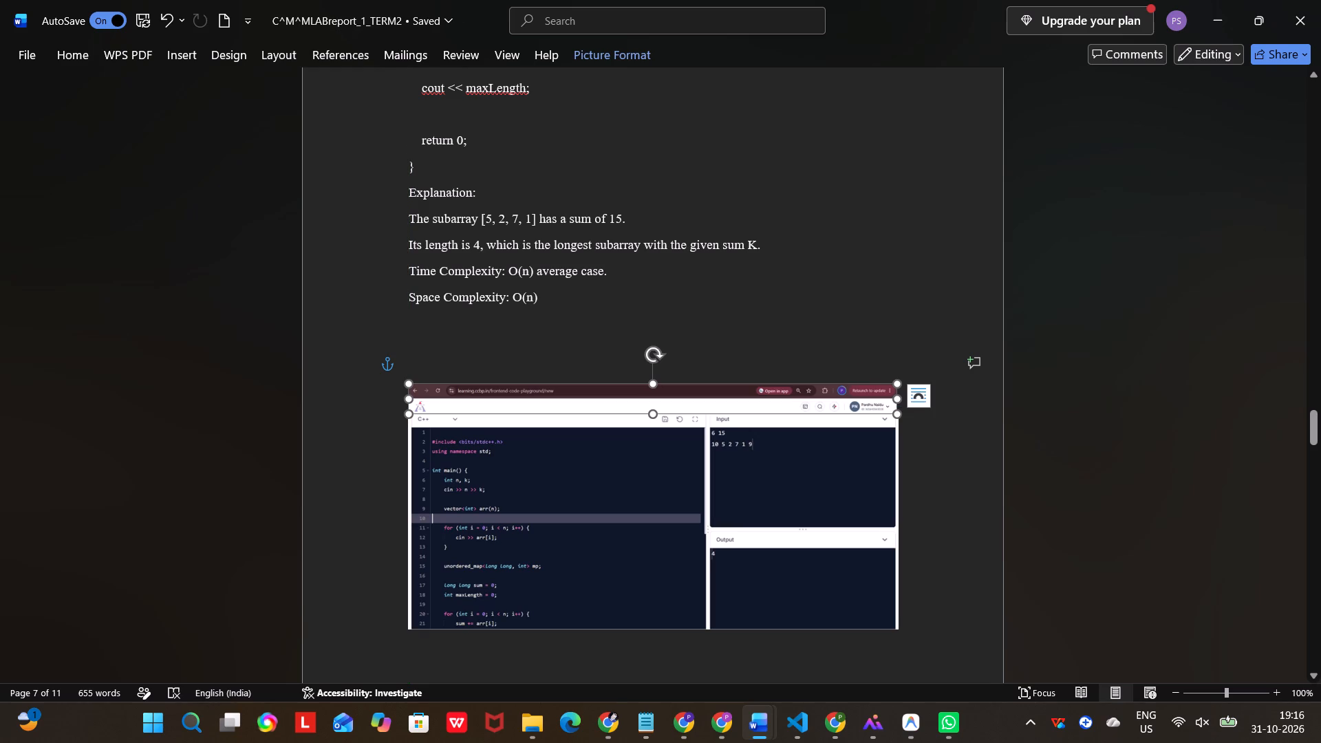
click(853, 317)
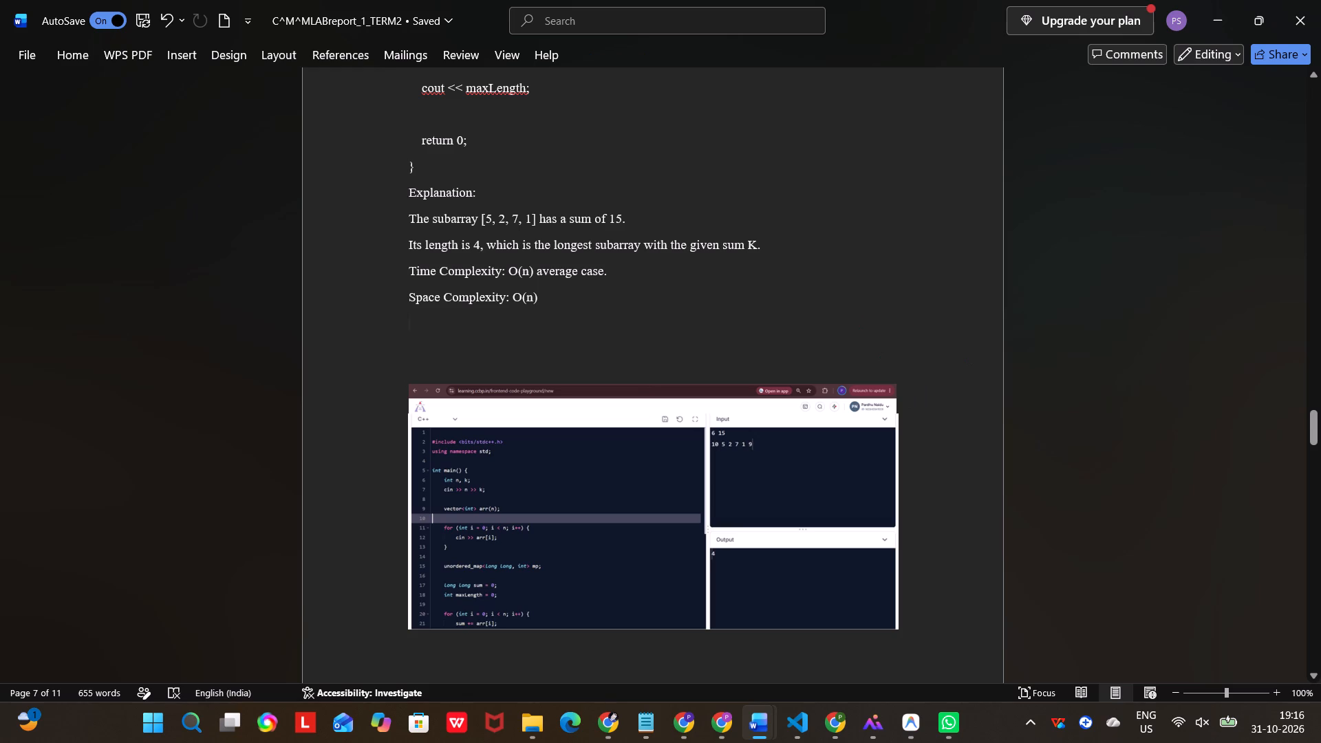
Narrow the longest-subarray screenshot slightly from its right edge so it lines up with the header strip.
click(861, 572)
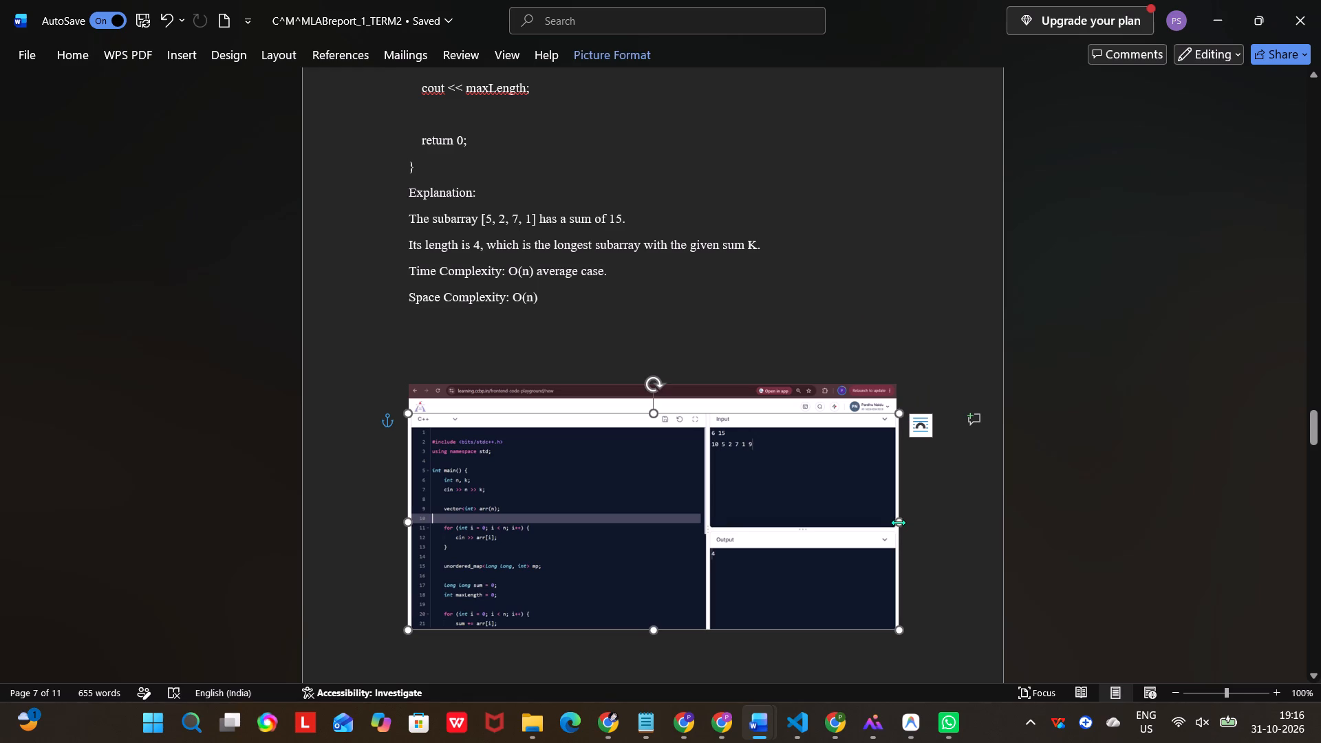
click(899, 522)
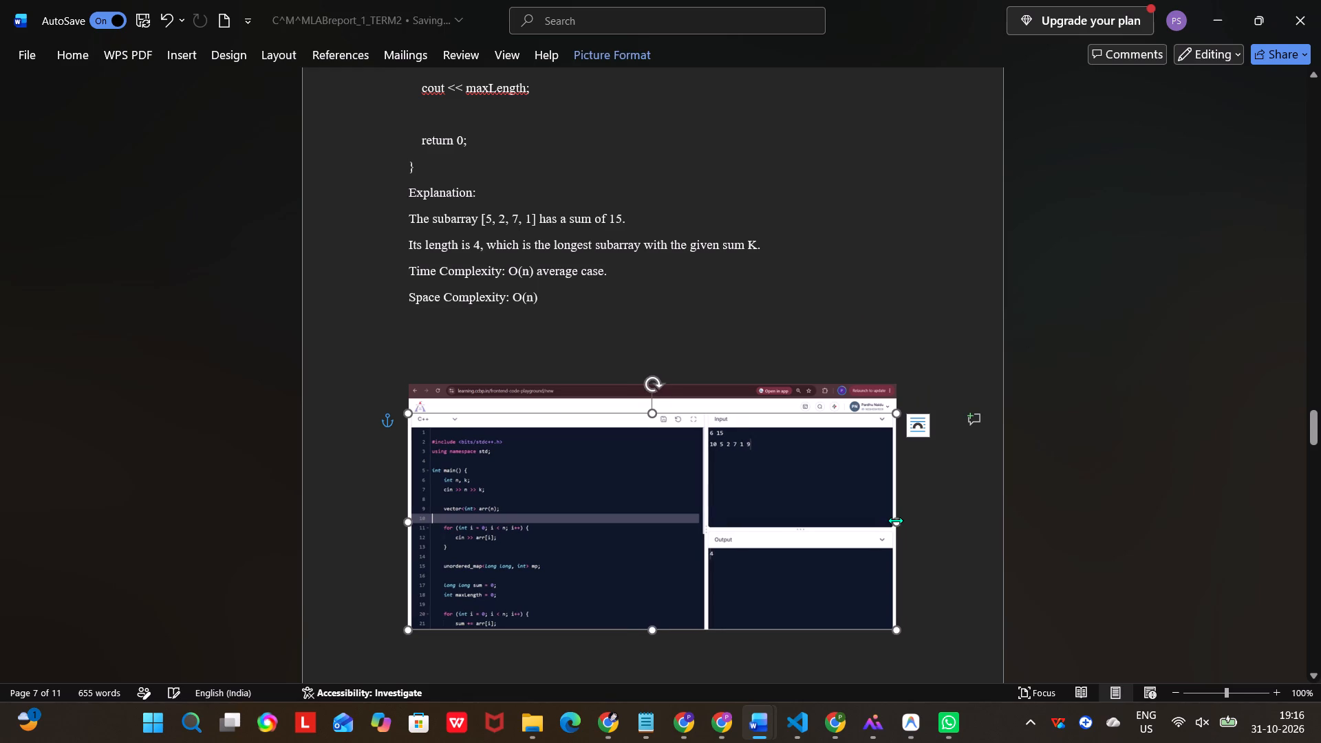
click(289, 466)
click(611, 266)
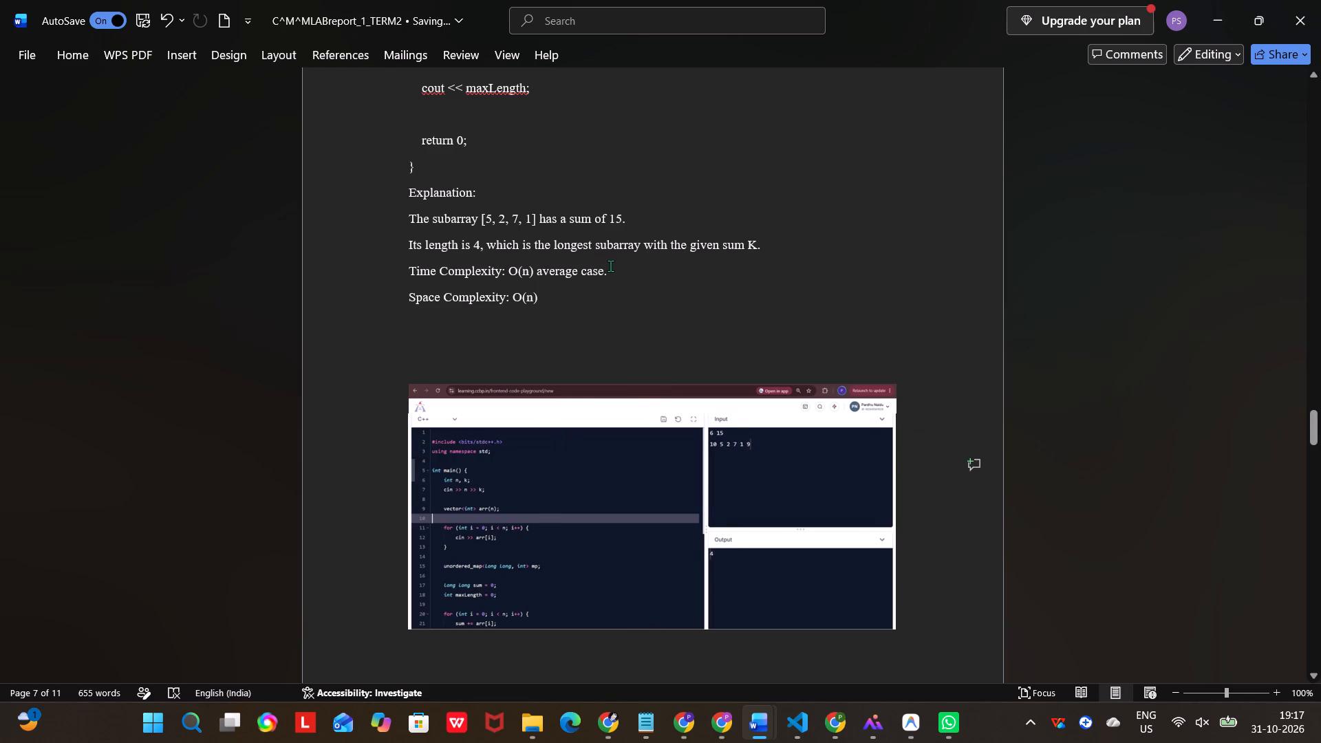
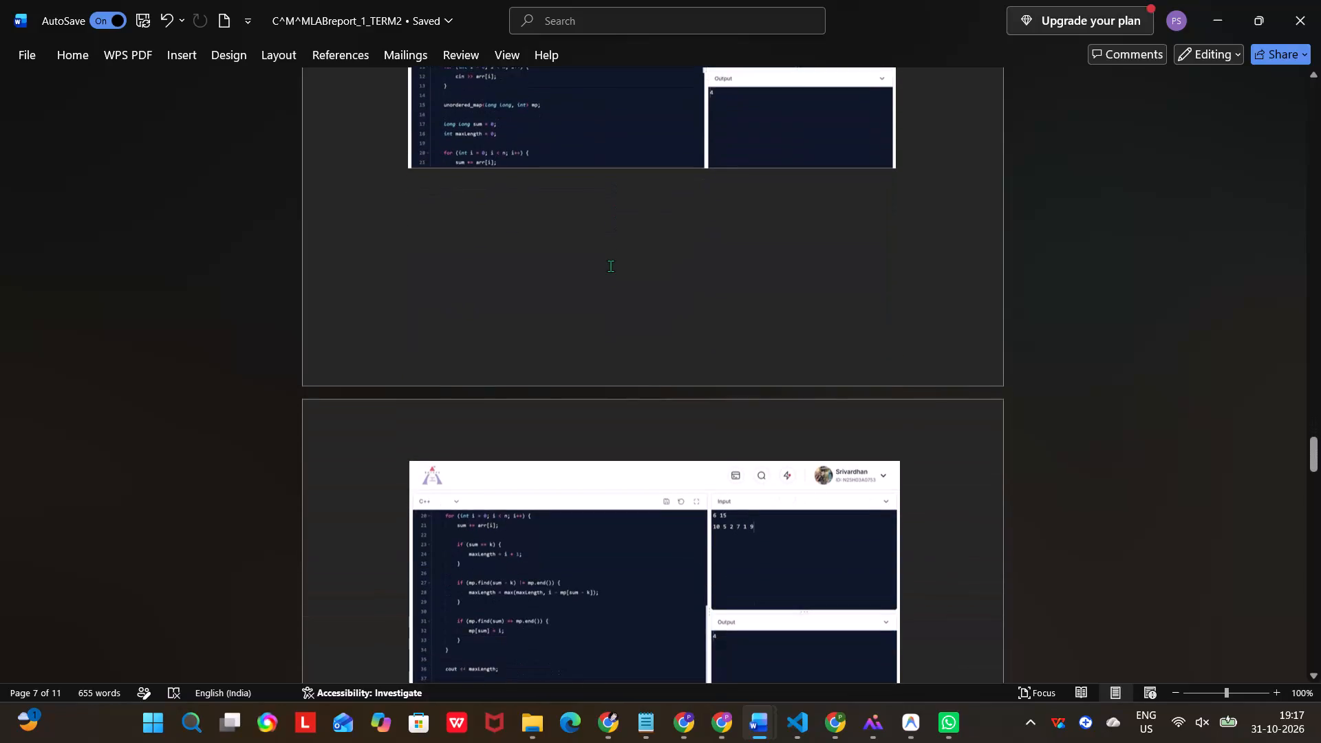
Crop the old account header off the top of the second longest-subarray screenshot on page 8.
scroll(611, 266, down, 1)
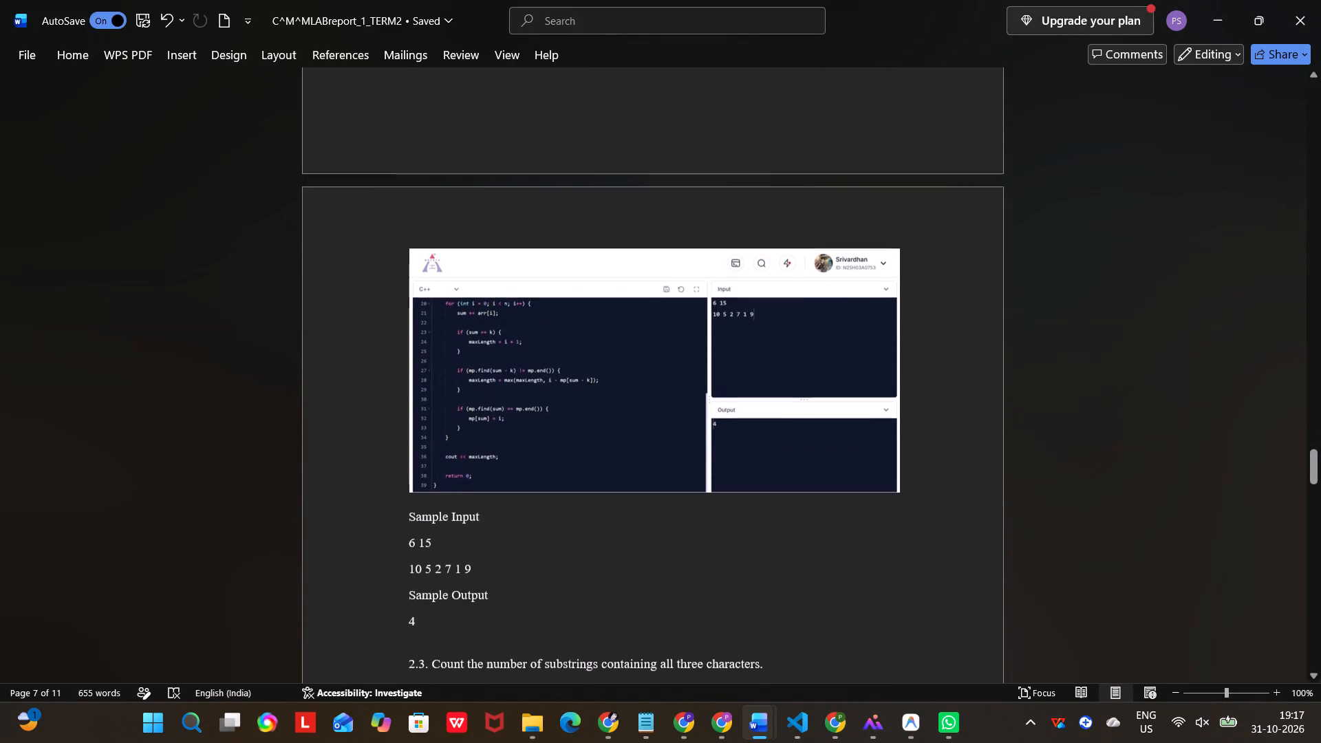
click(652, 339)
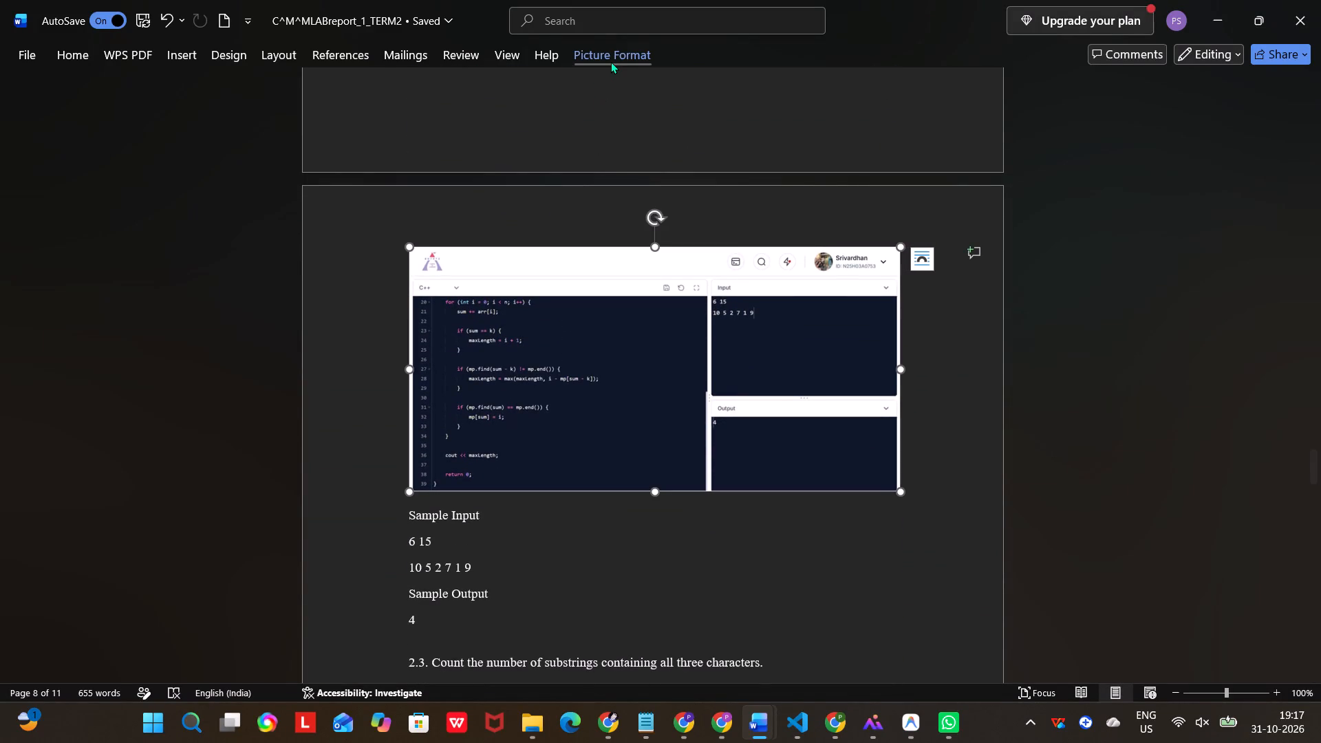
click(611, 59)
click(652, 283)
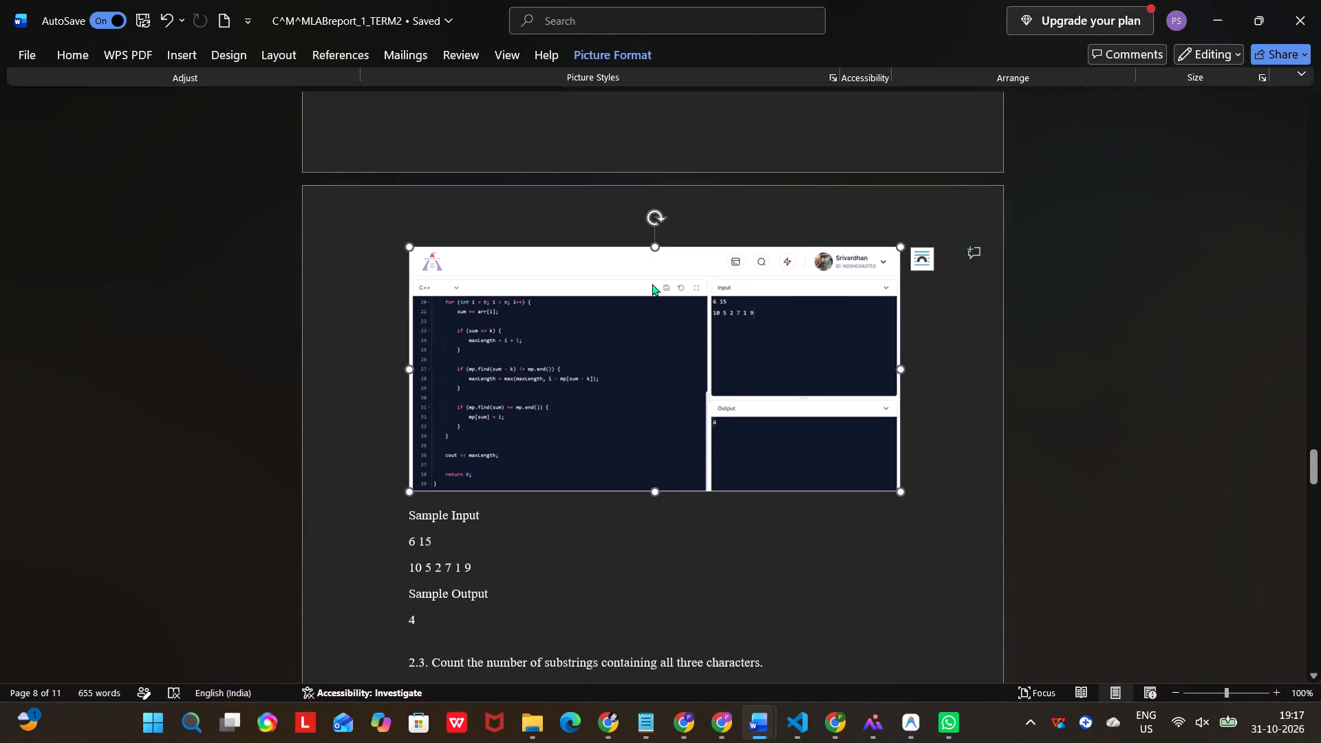
click(668, 309)
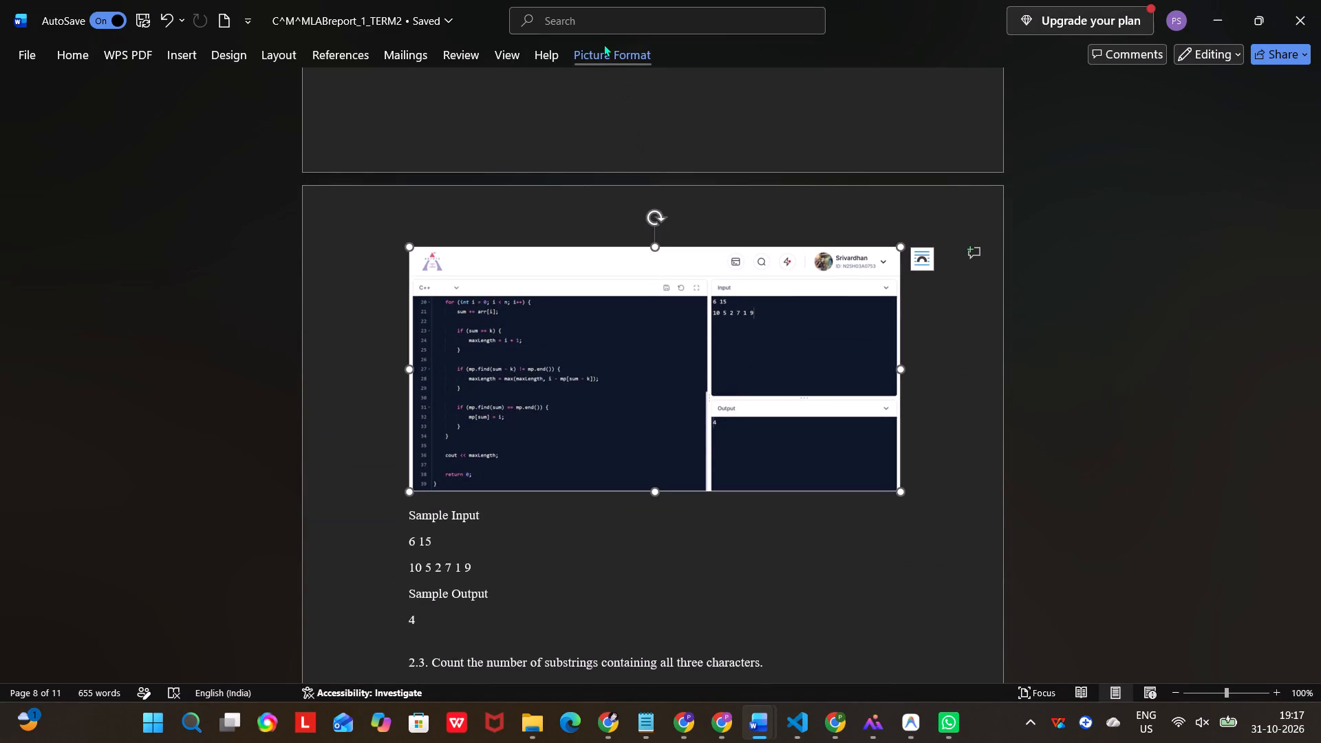
click(606, 62)
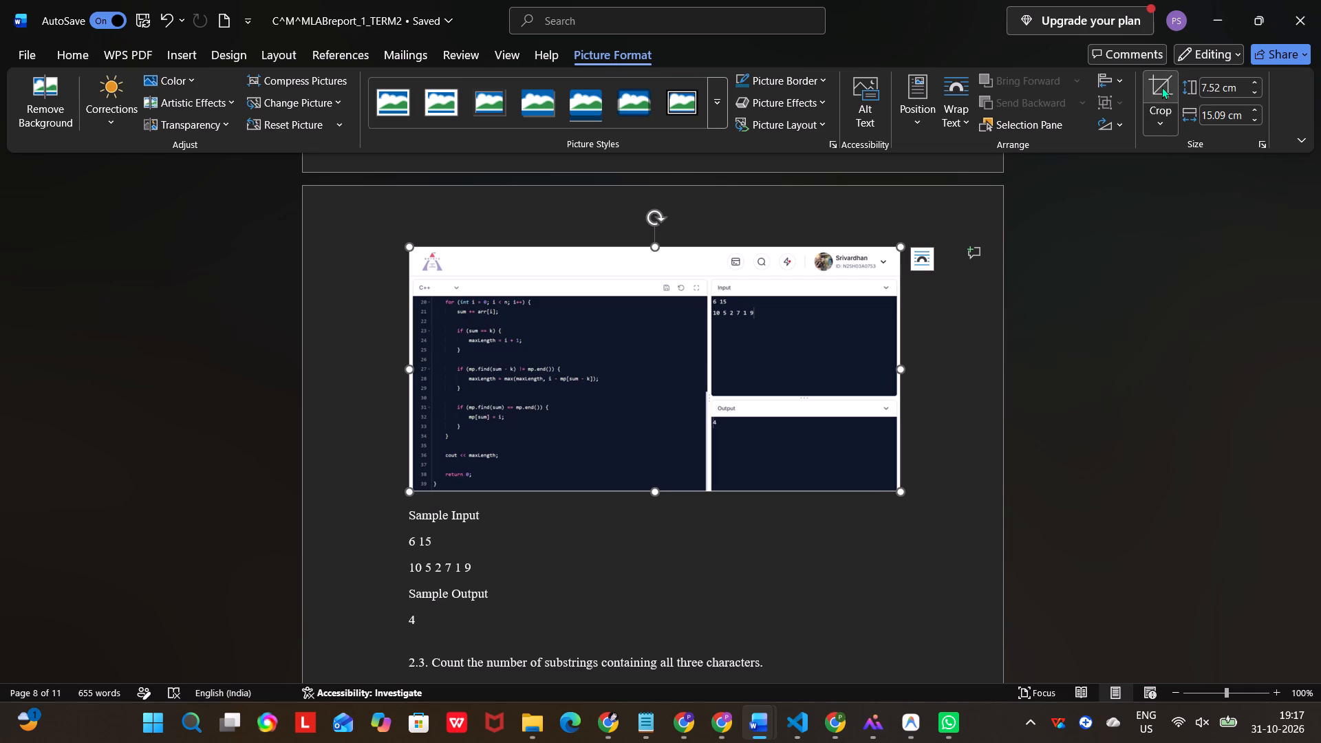
click(1162, 87)
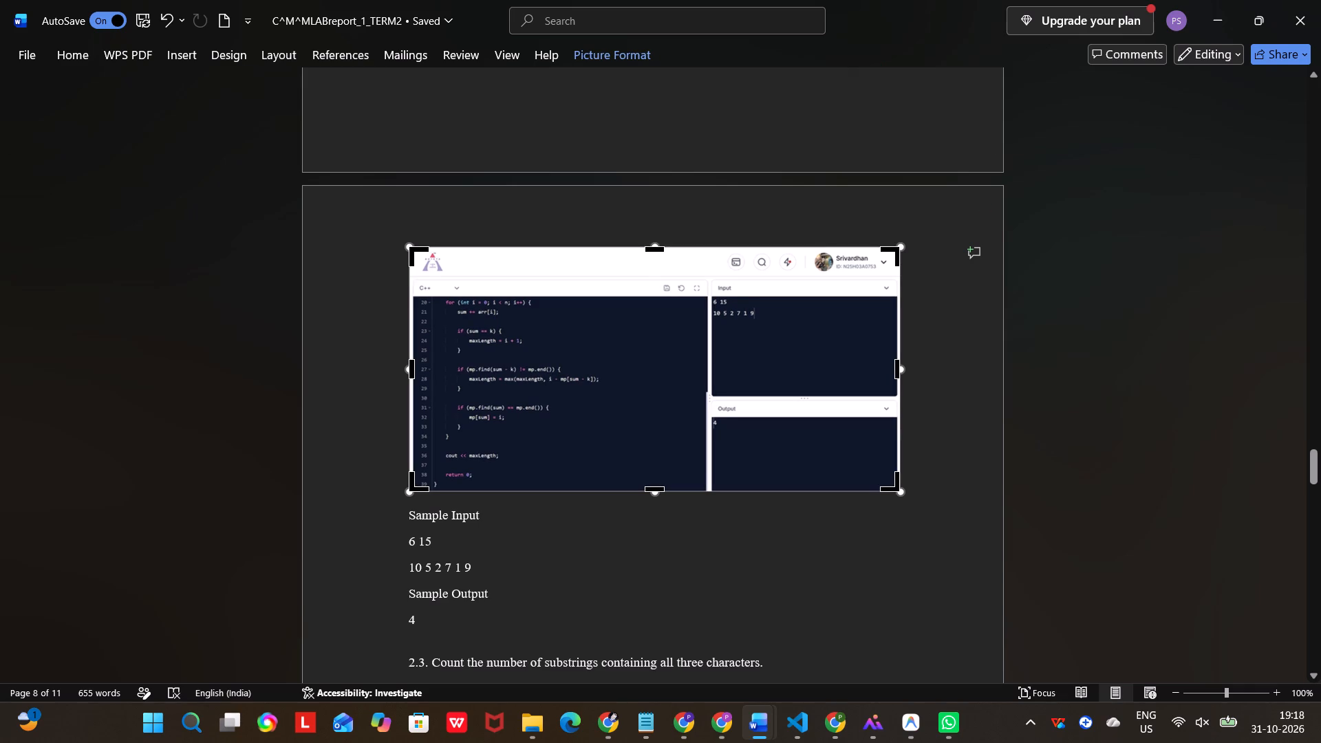
drag(653, 250, 654, 281)
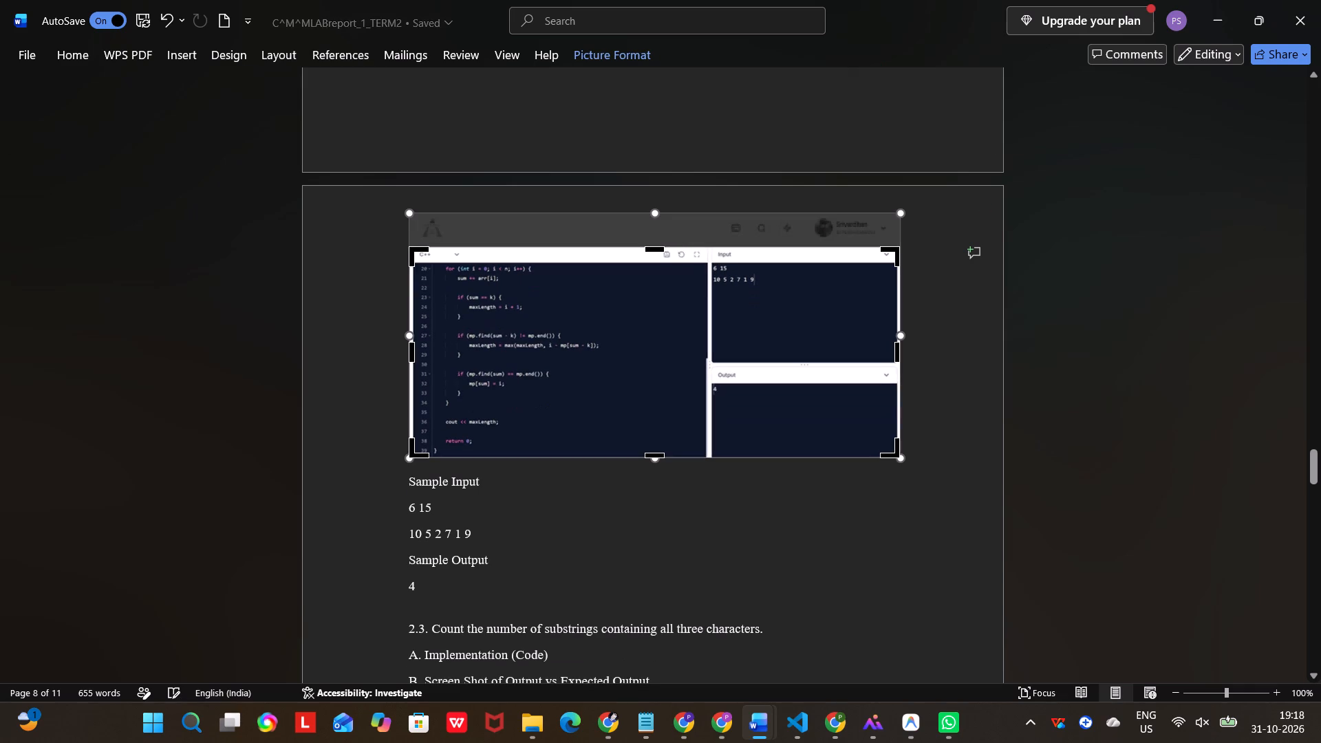
key(Return)
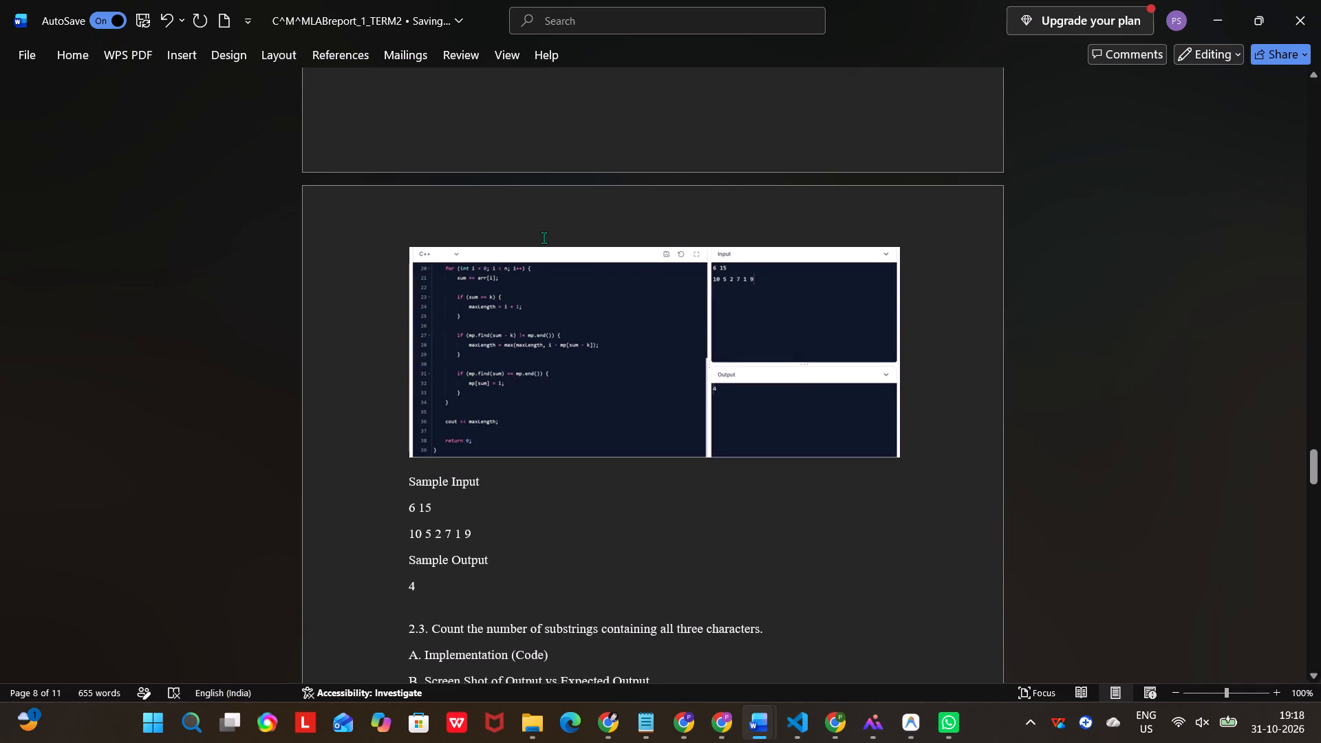
Paste the captured header strip directly above the cropped screenshot on page 8.
click(544, 238)
key(ctrl+v)
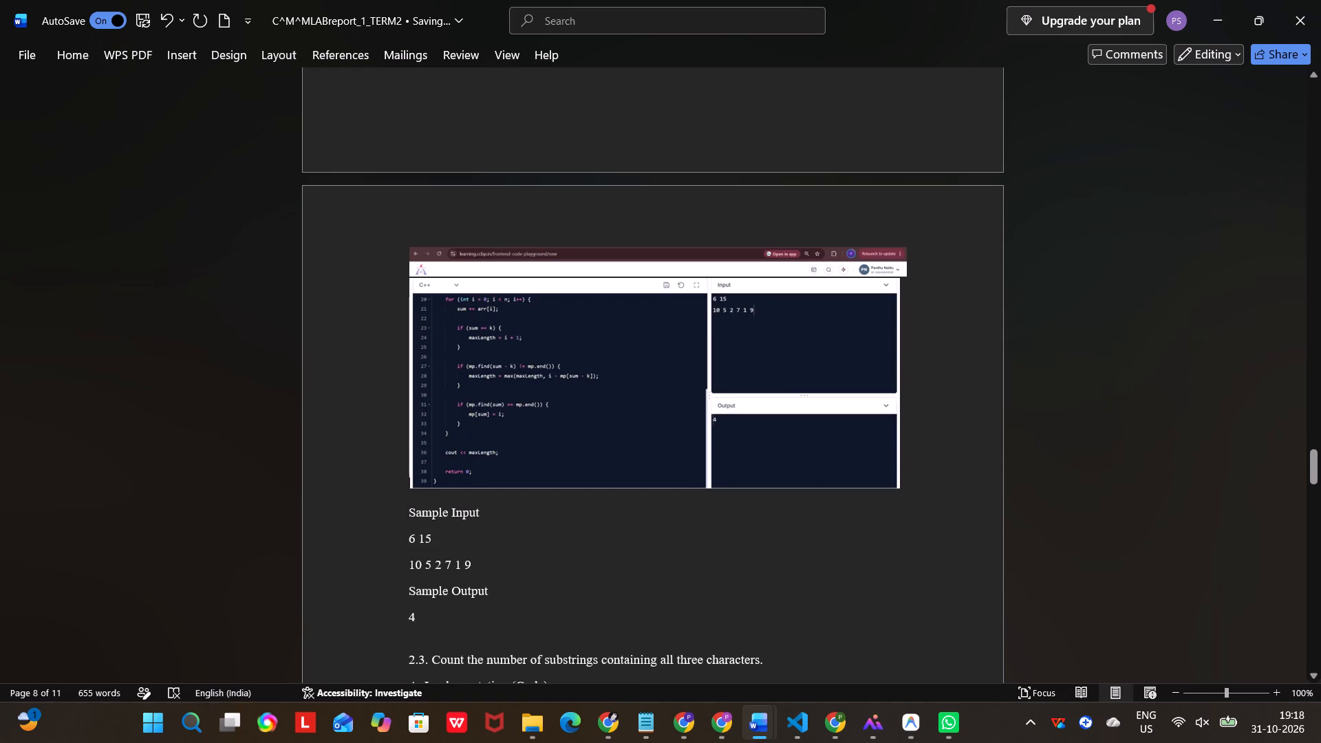
Narrow the pasted header strip from its right edge to match the width of the screenshot below it.
click(768, 259)
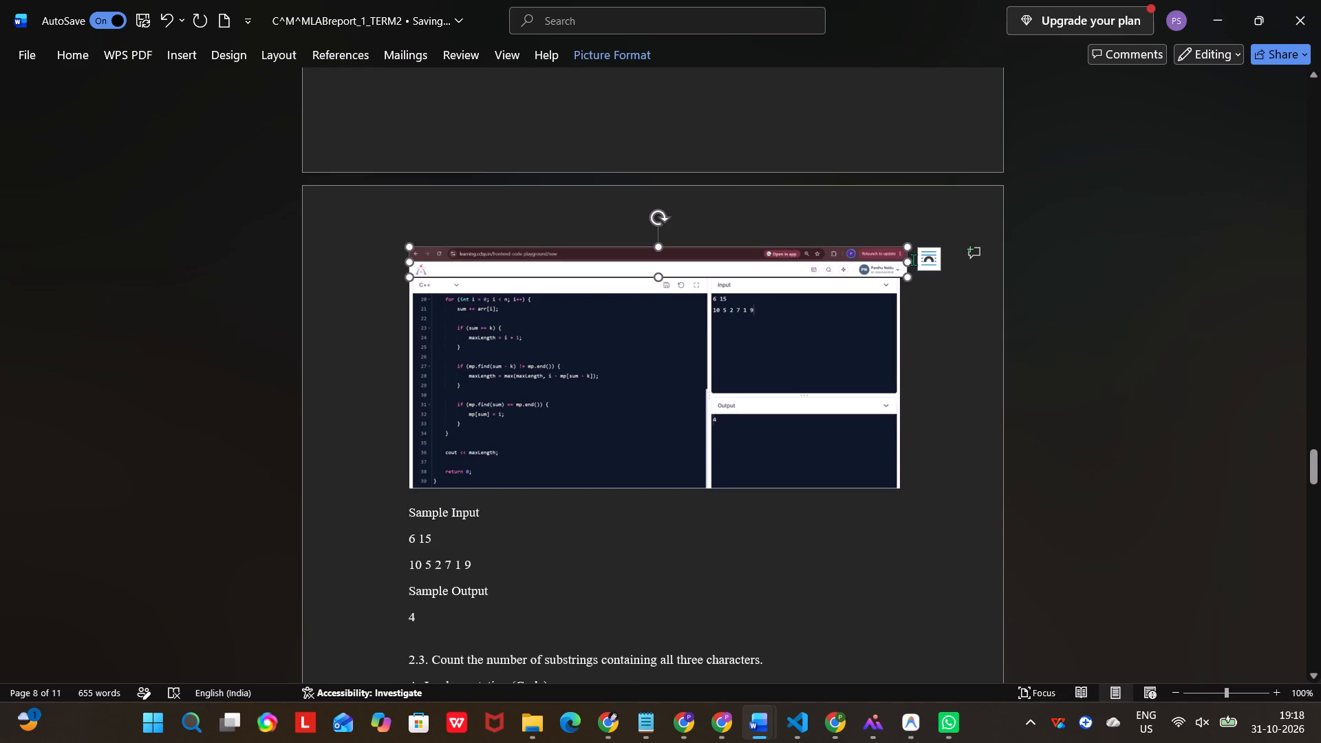
drag(908, 263, 894, 263)
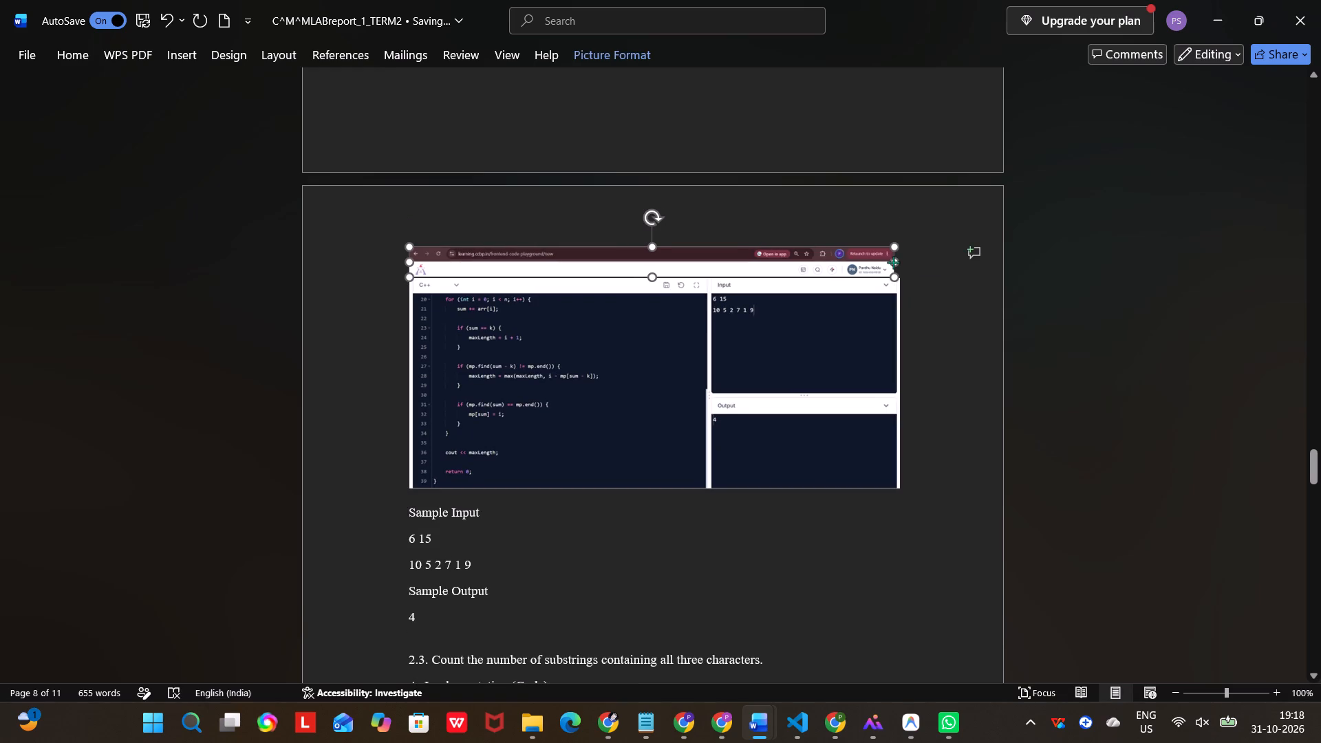
drag(894, 263, 897, 265)
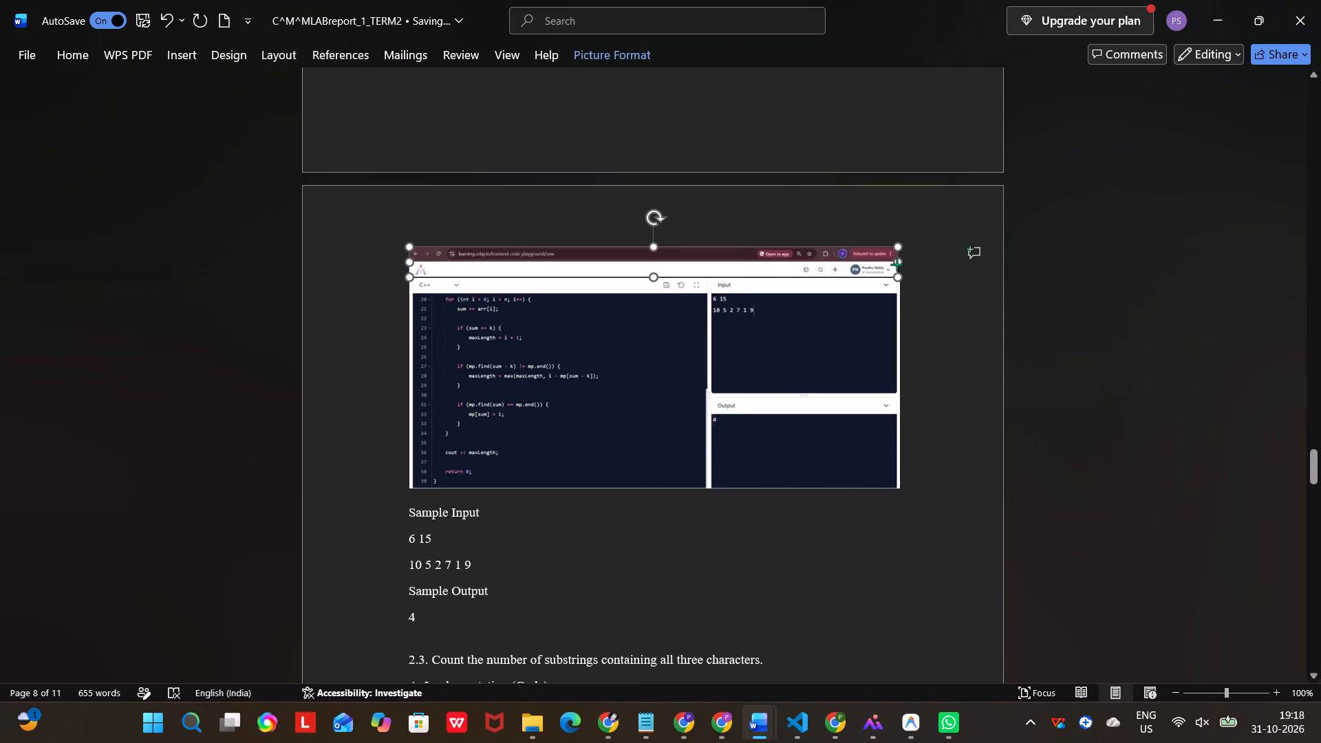
drag(897, 265, 900, 265)
click(932, 351)
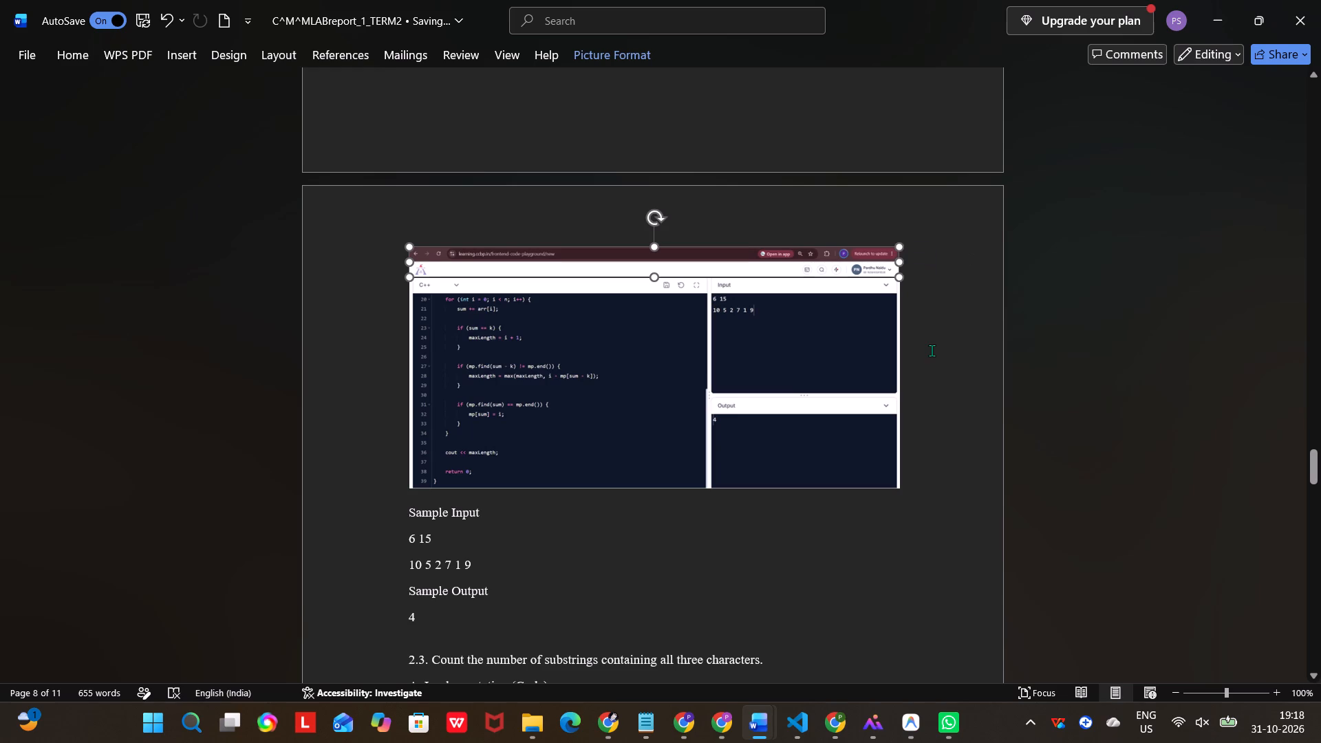
Change the page 8 header strip's layout from in line with text to Square text wrapping.
click(776, 362)
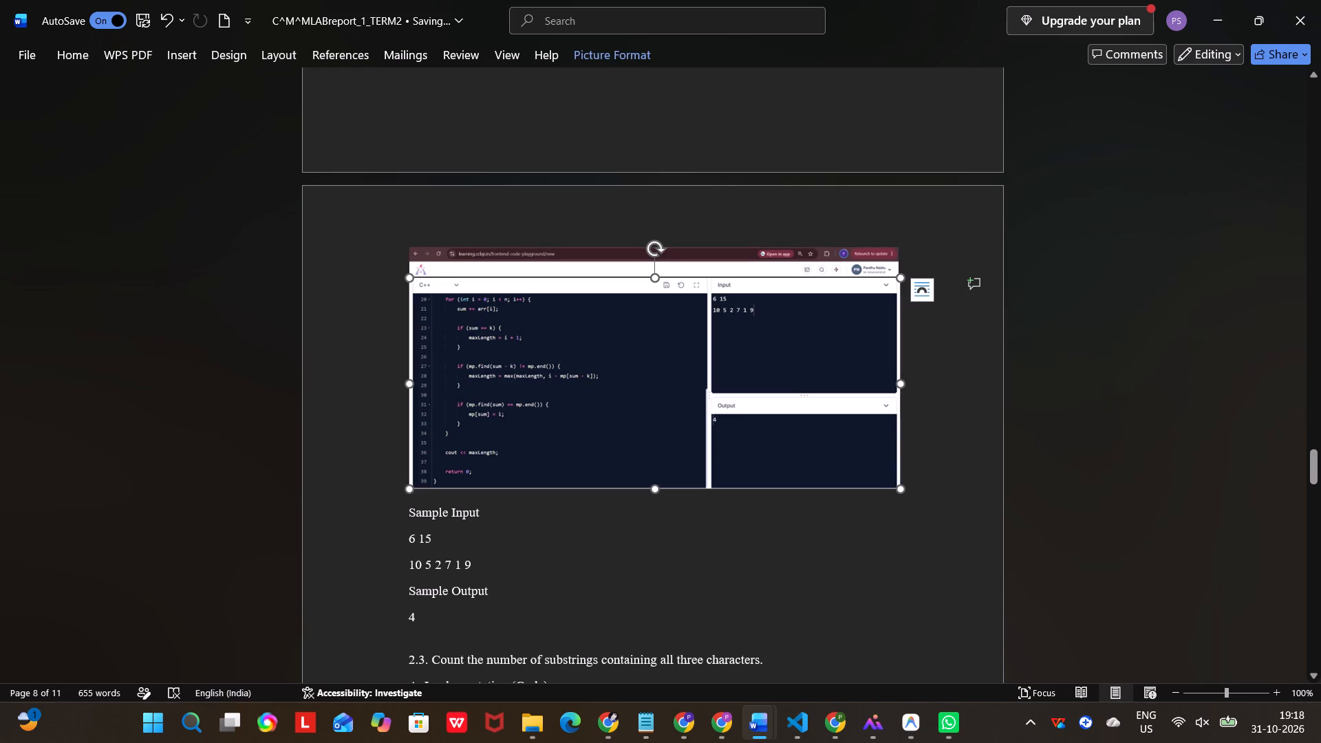
click(762, 270)
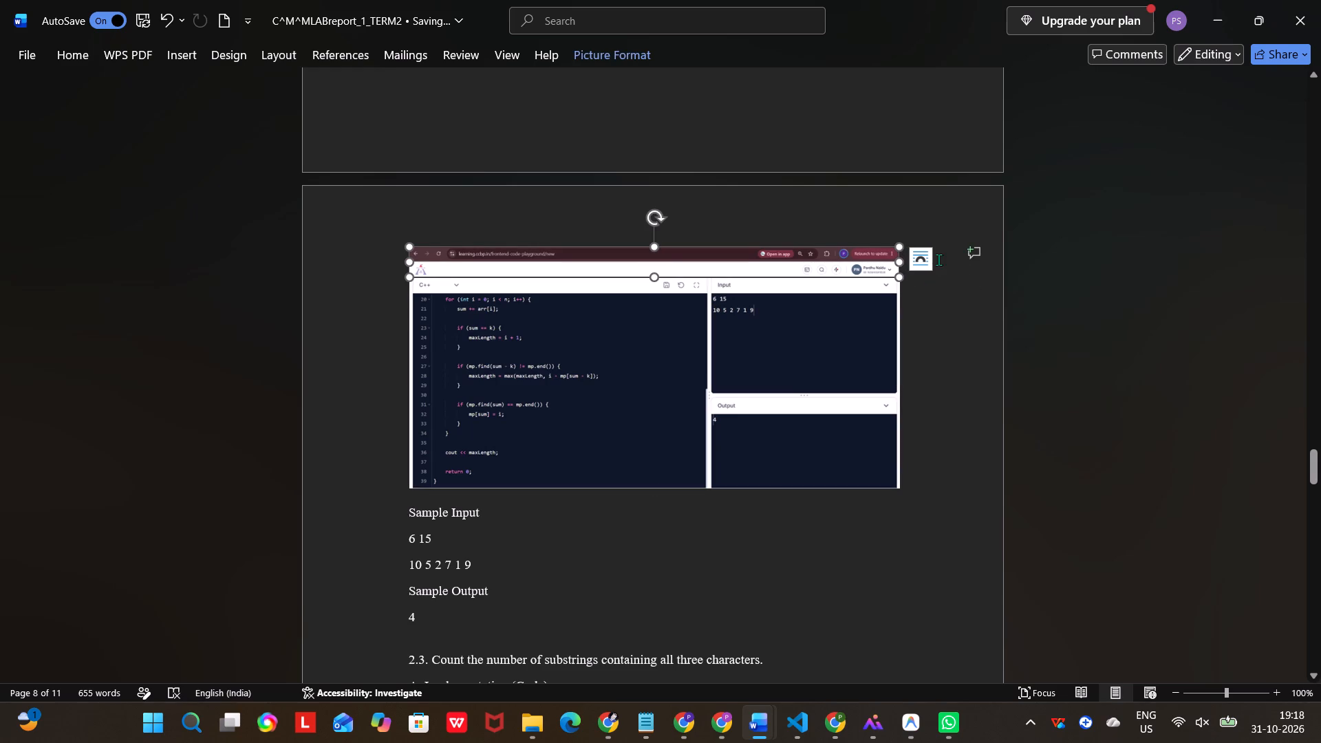
click(921, 261)
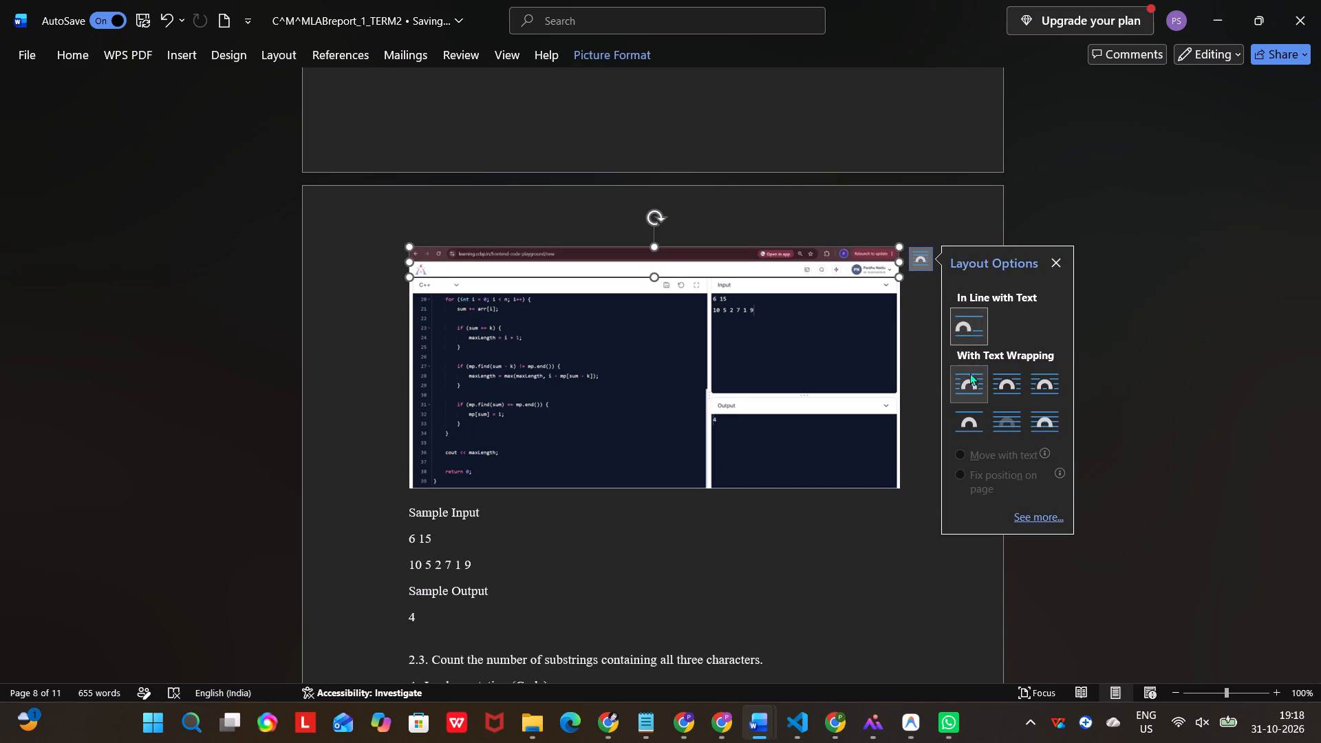
click(969, 380)
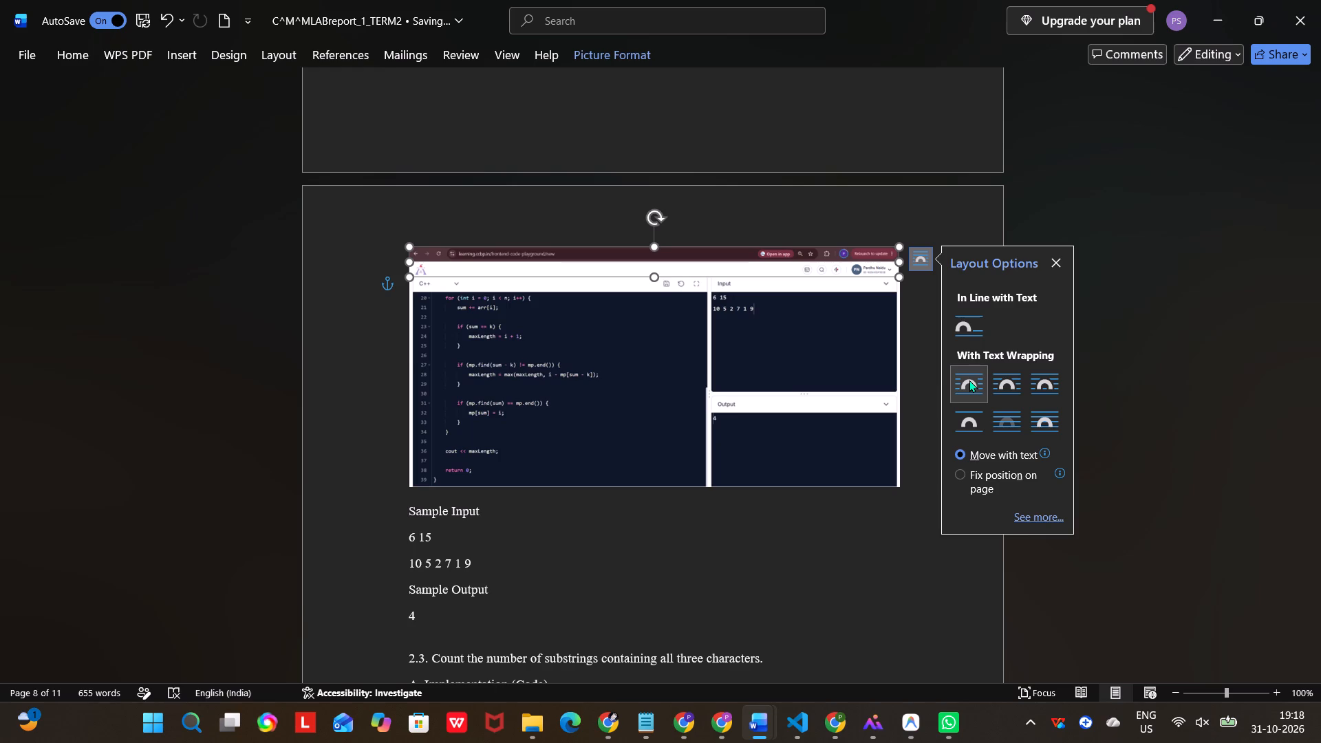
click(883, 600)
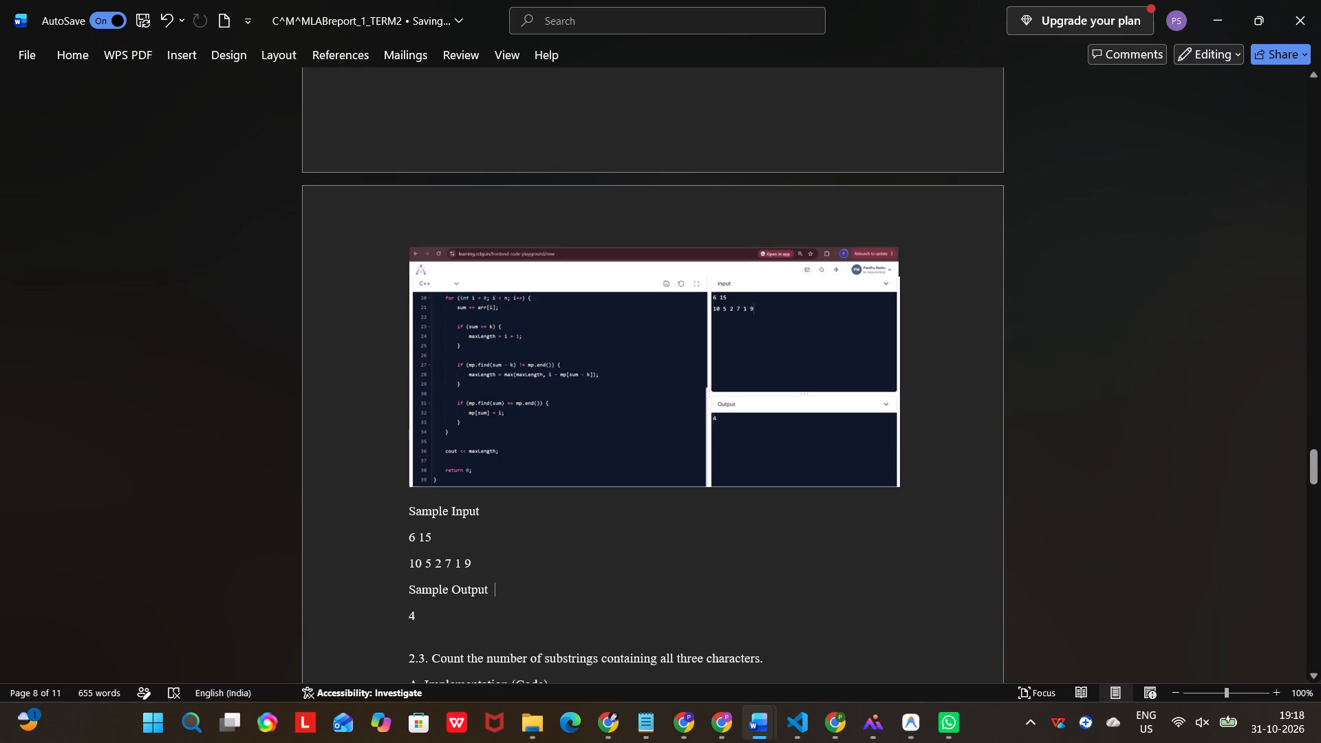
Widen the page 8 header strip slightly at its right edge so it lines up with the screenshot below.
click(833, 263)
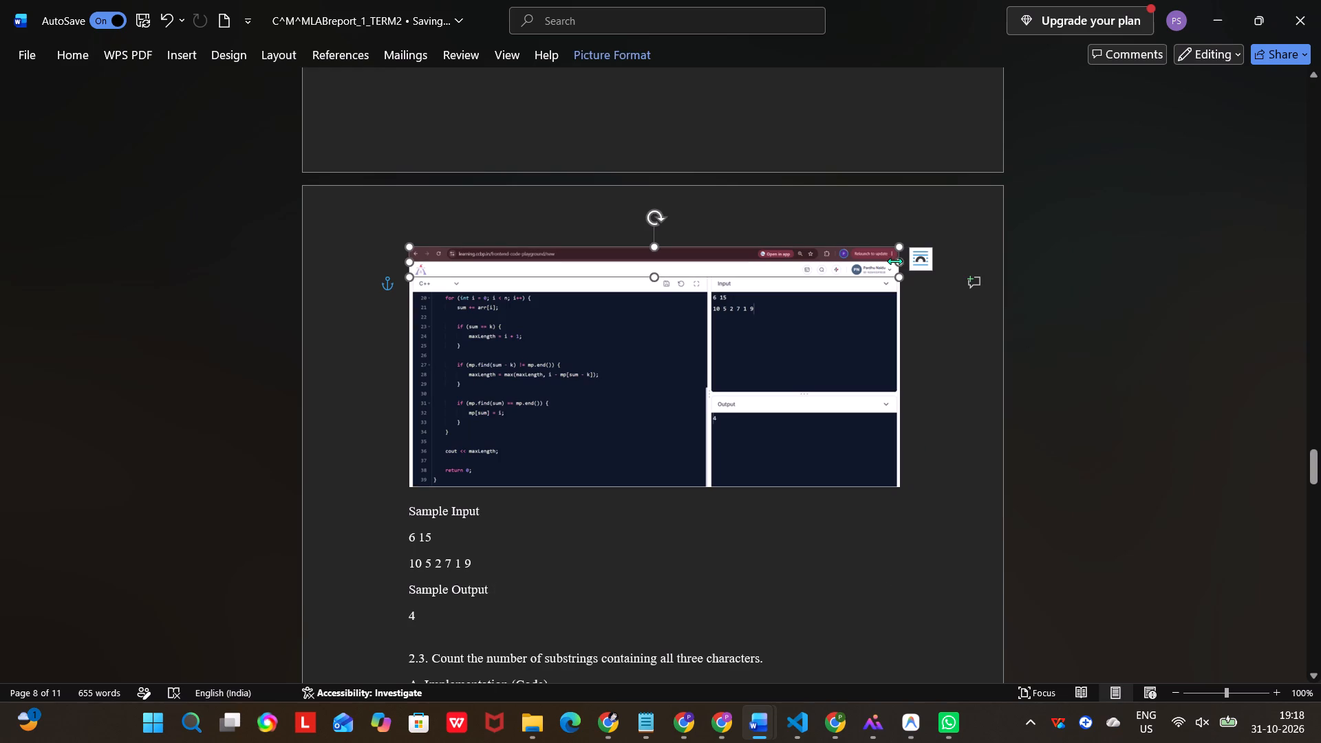
click(898, 261)
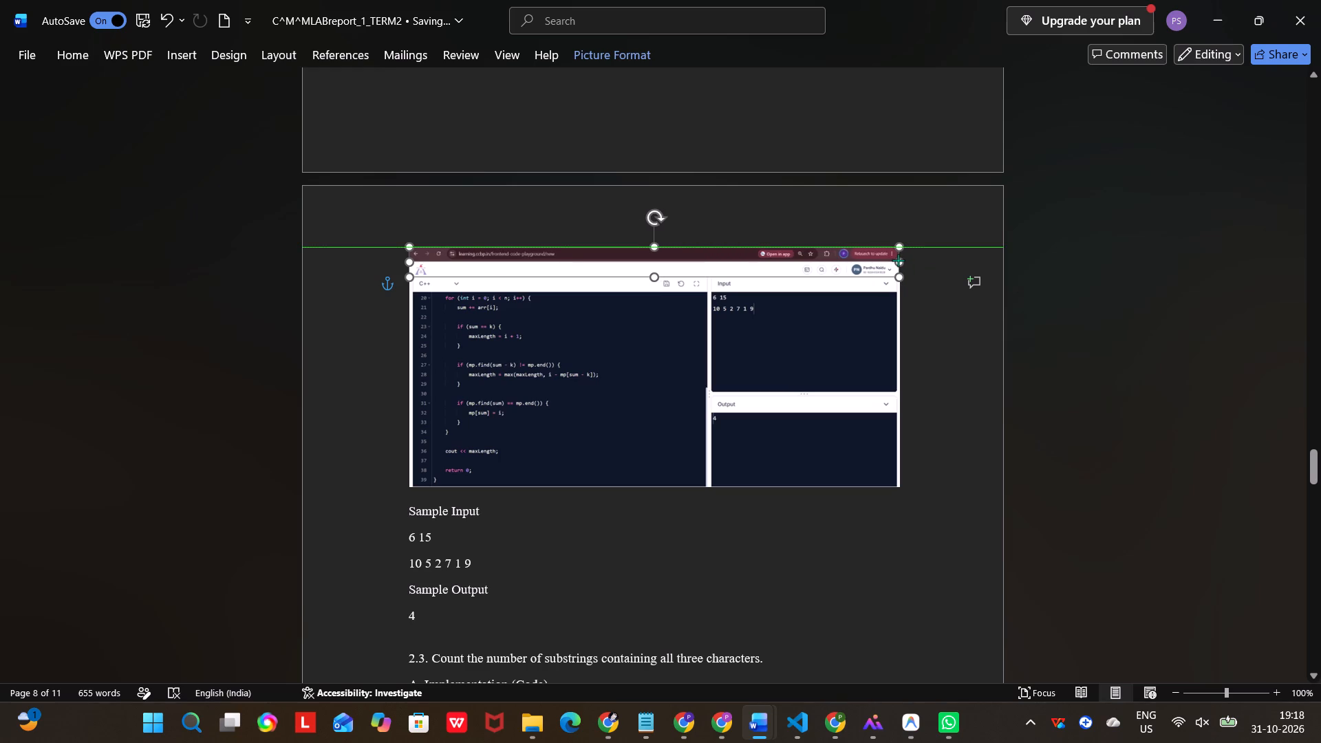
click(941, 386)
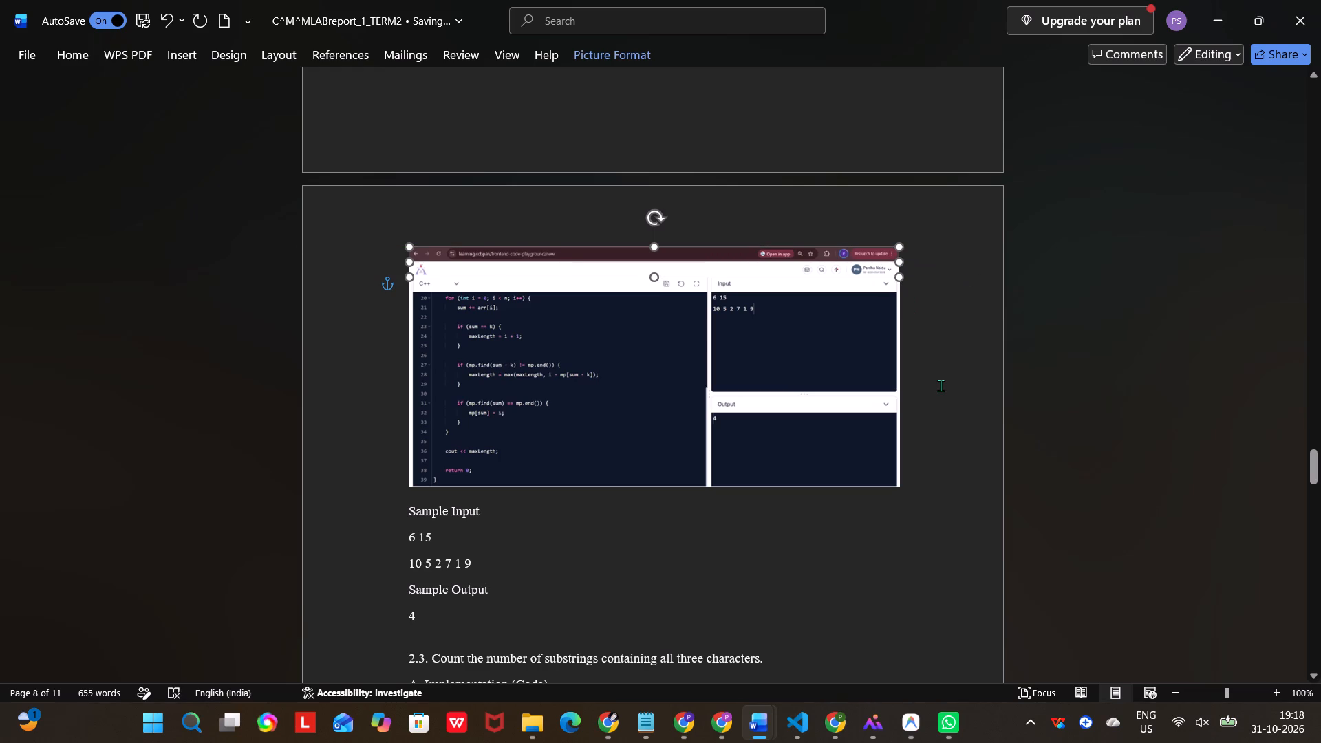
click(895, 269)
click(899, 262)
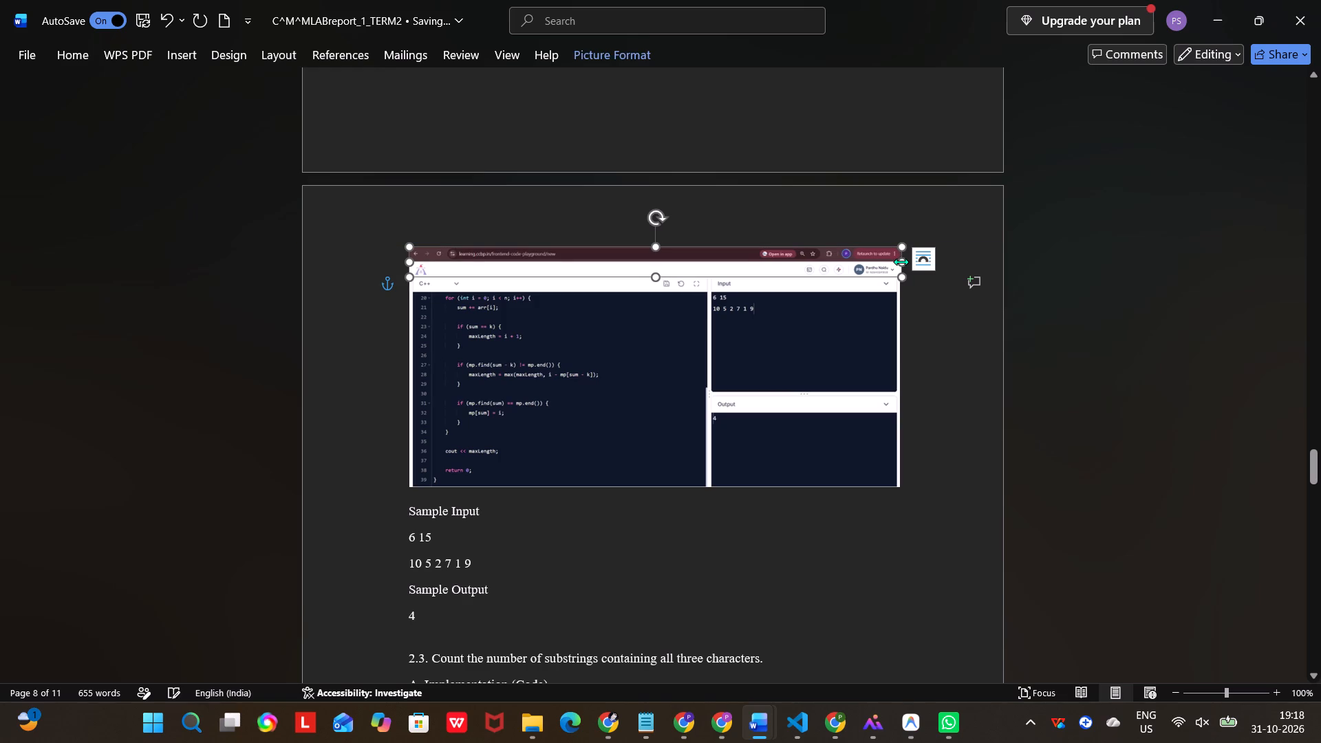
click(945, 368)
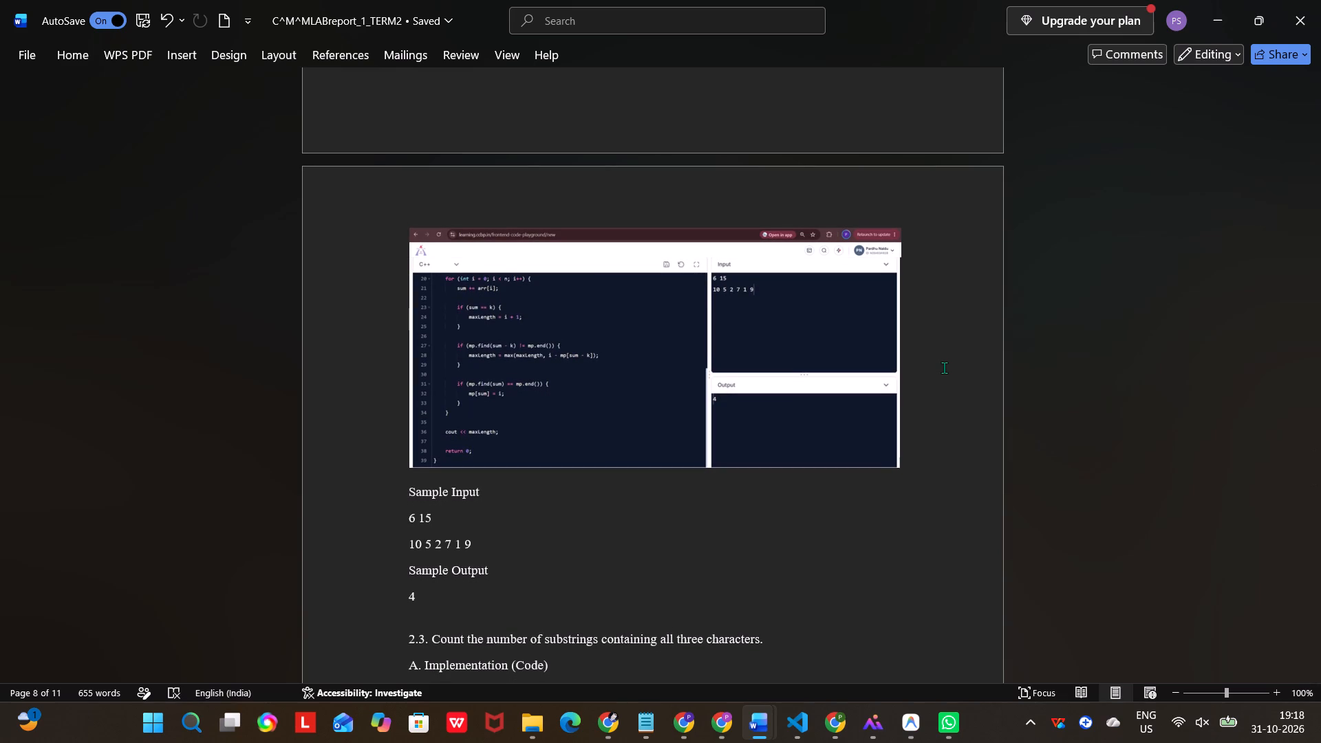
Review the substring-counting section and its code screenshots through to the end of the report.
scroll(945, 368, down, 1)
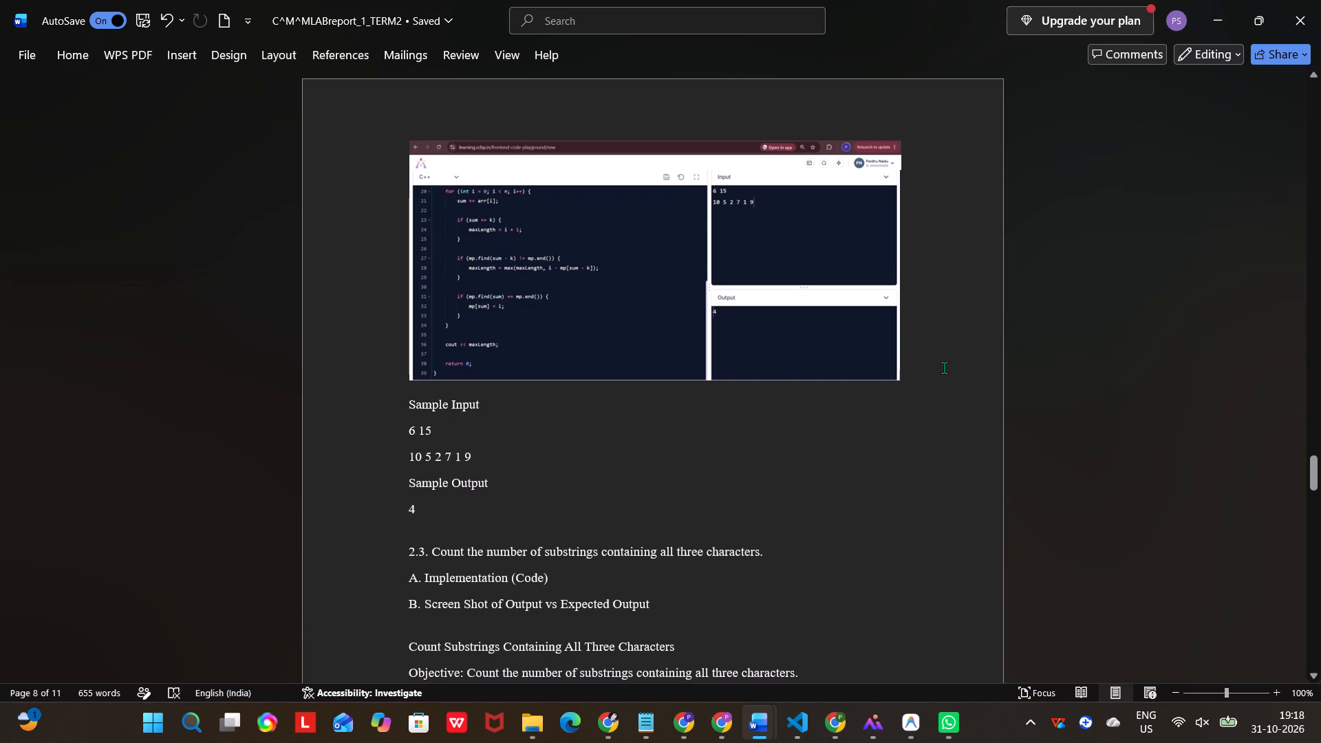
scroll(945, 368, down, 2)
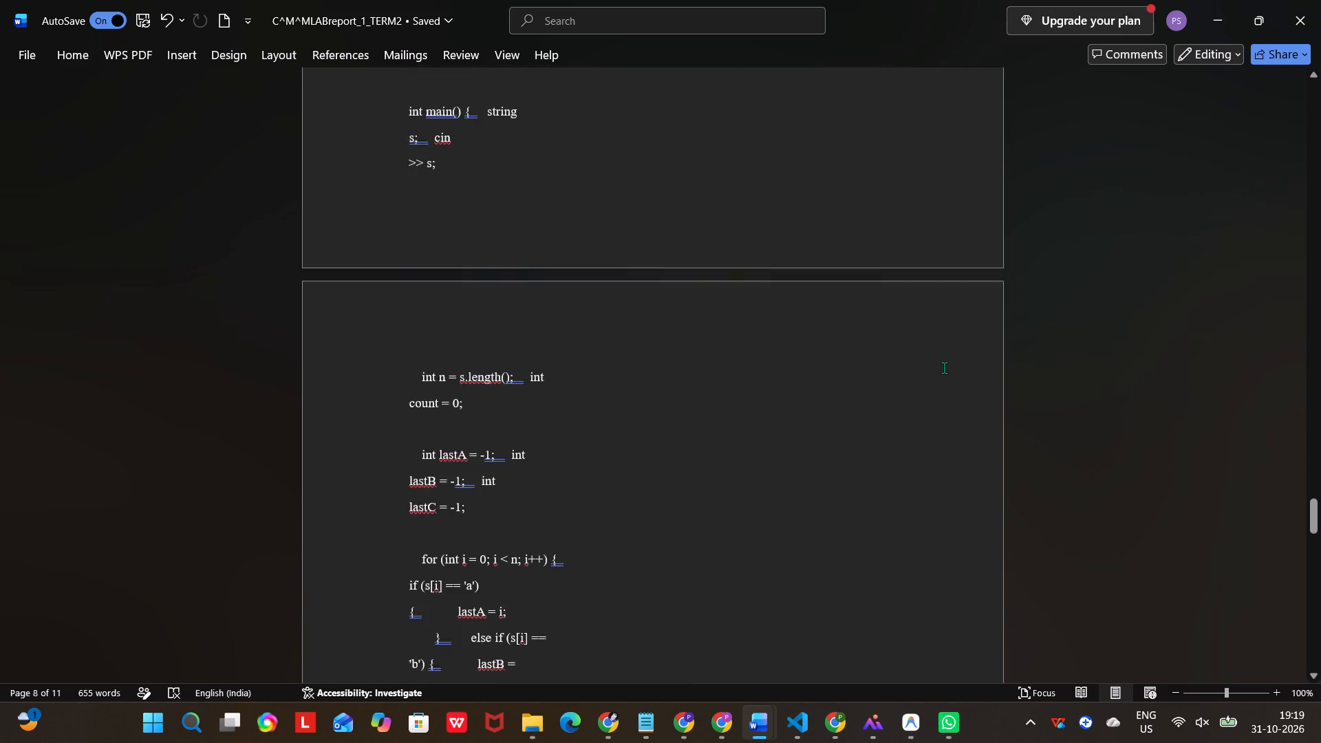
scroll(945, 368, down, 2)
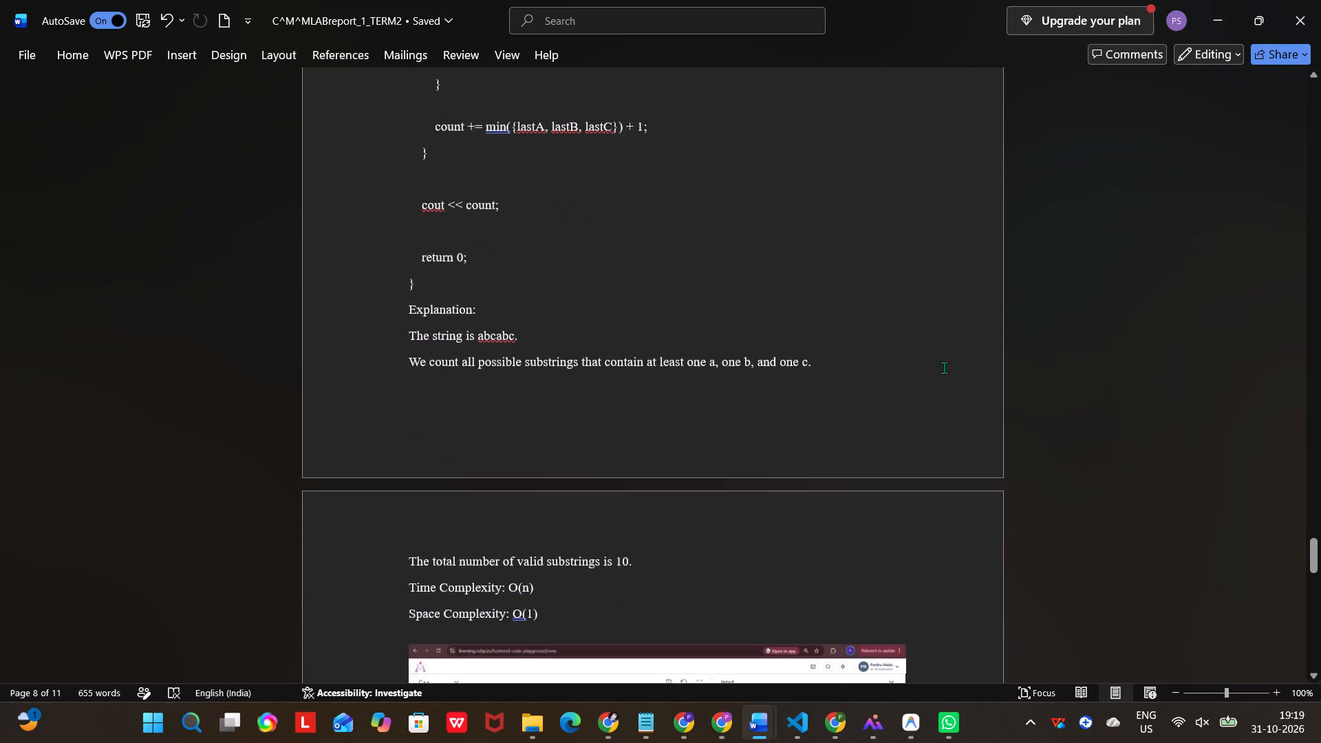
scroll(945, 368, down, 2)
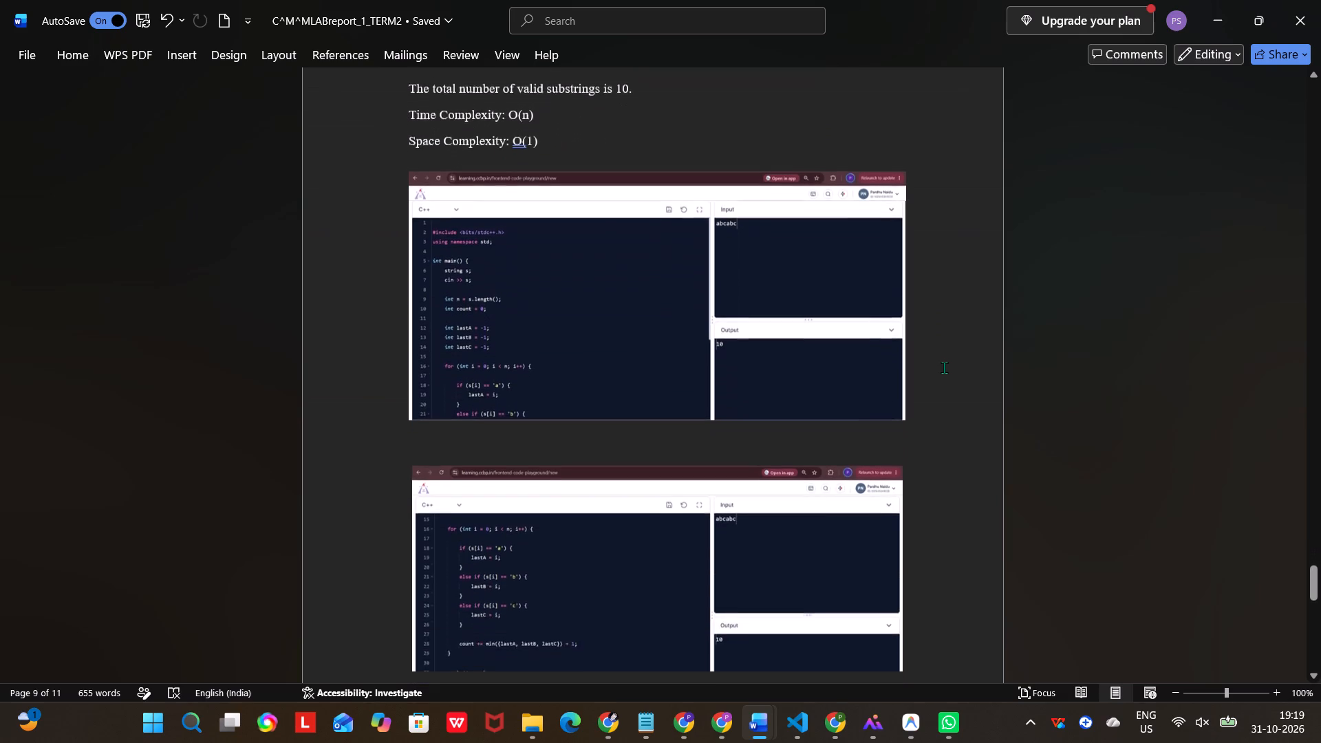
scroll(945, 368, down, 4)
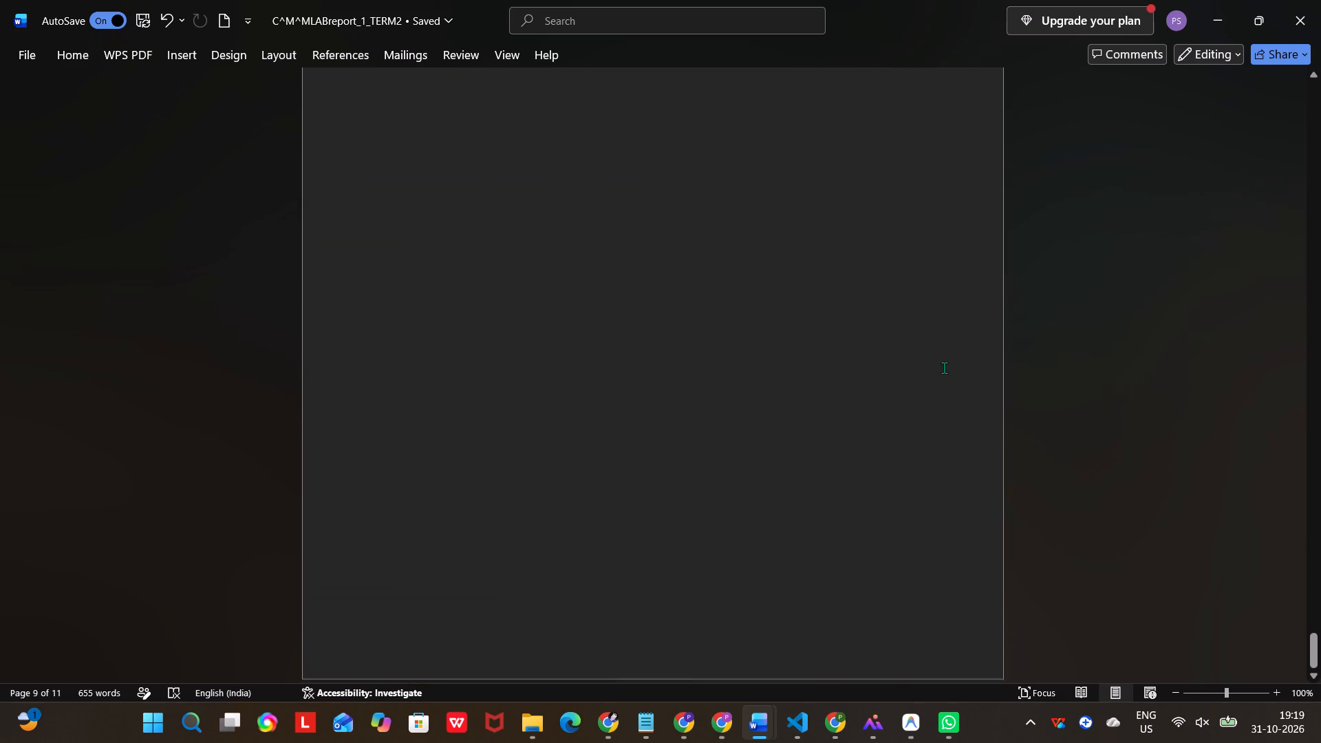
scroll(945, 368, down, 1)
Review the report backwards from the last page to the cover, checking the header strips on all code screenshots and the certificate page.
scroll(945, 368, up, 2)
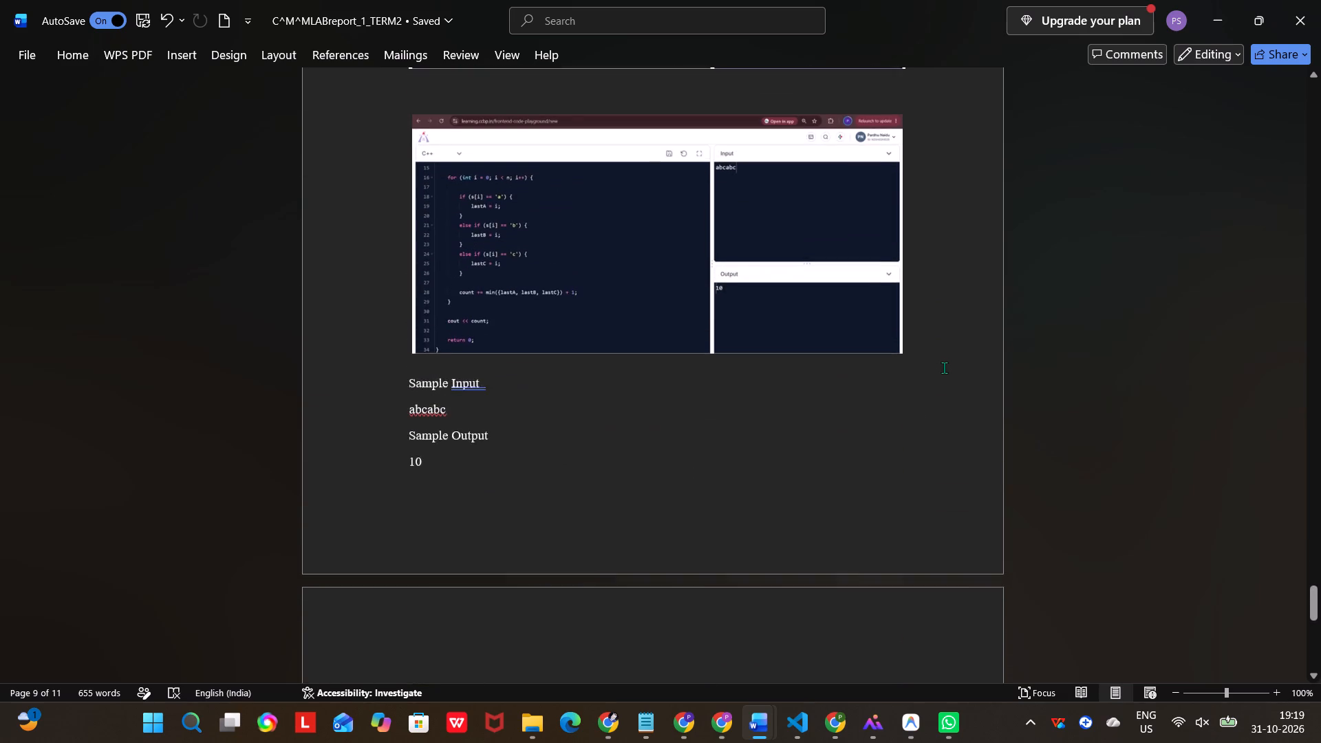
scroll(945, 368, up, 2)
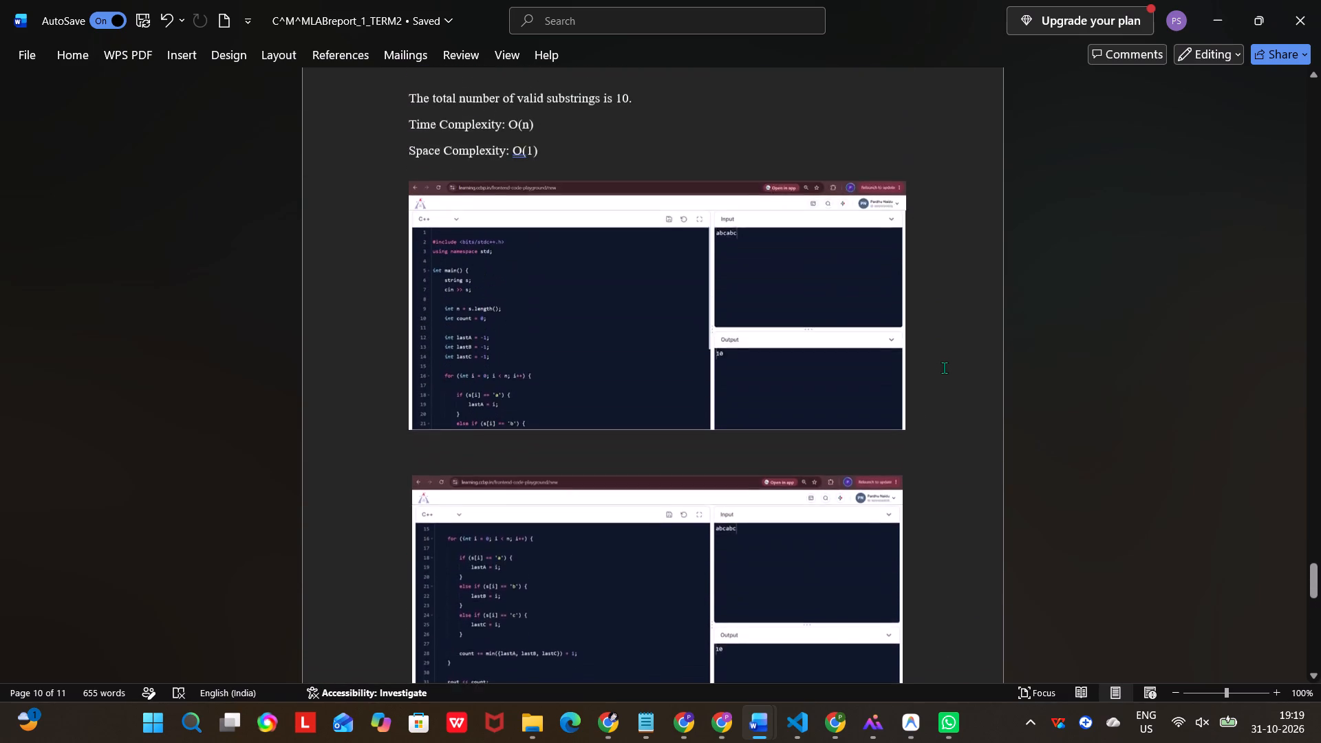
scroll(945, 368, up, 3)
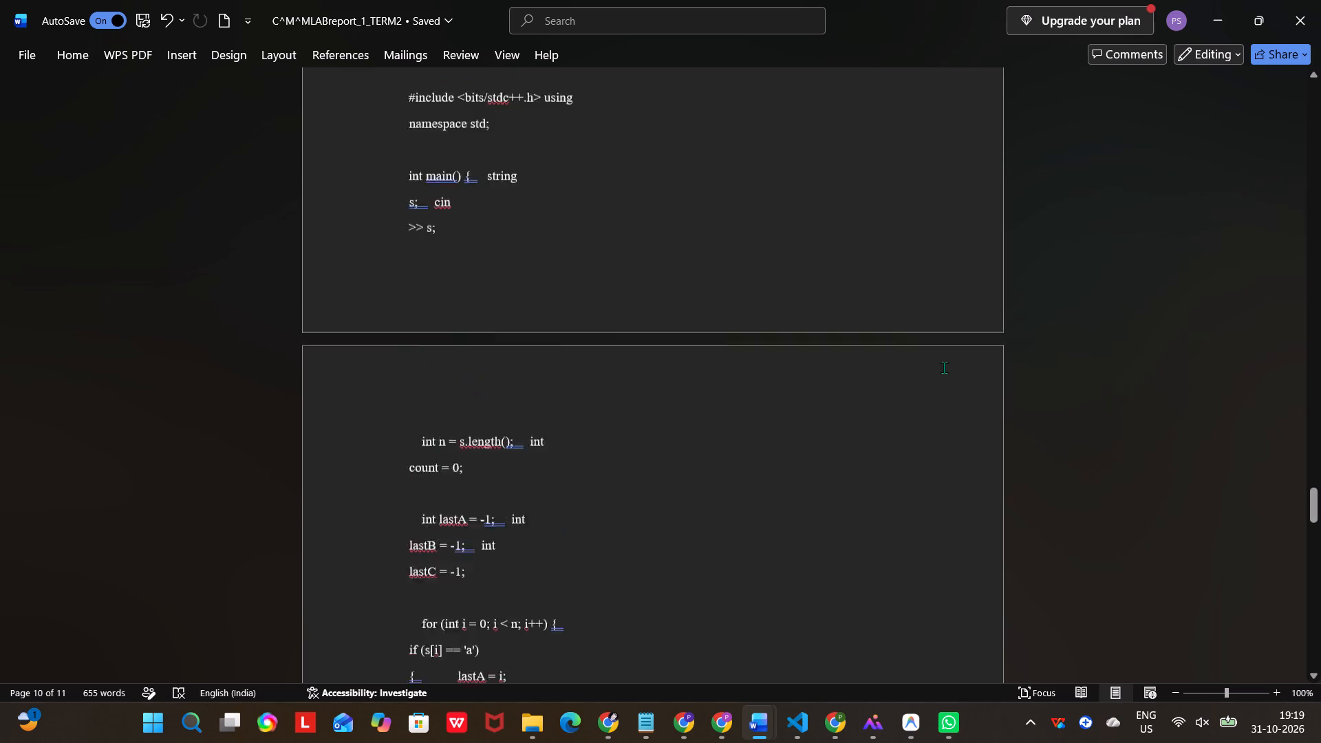
scroll(945, 368, up, 2)
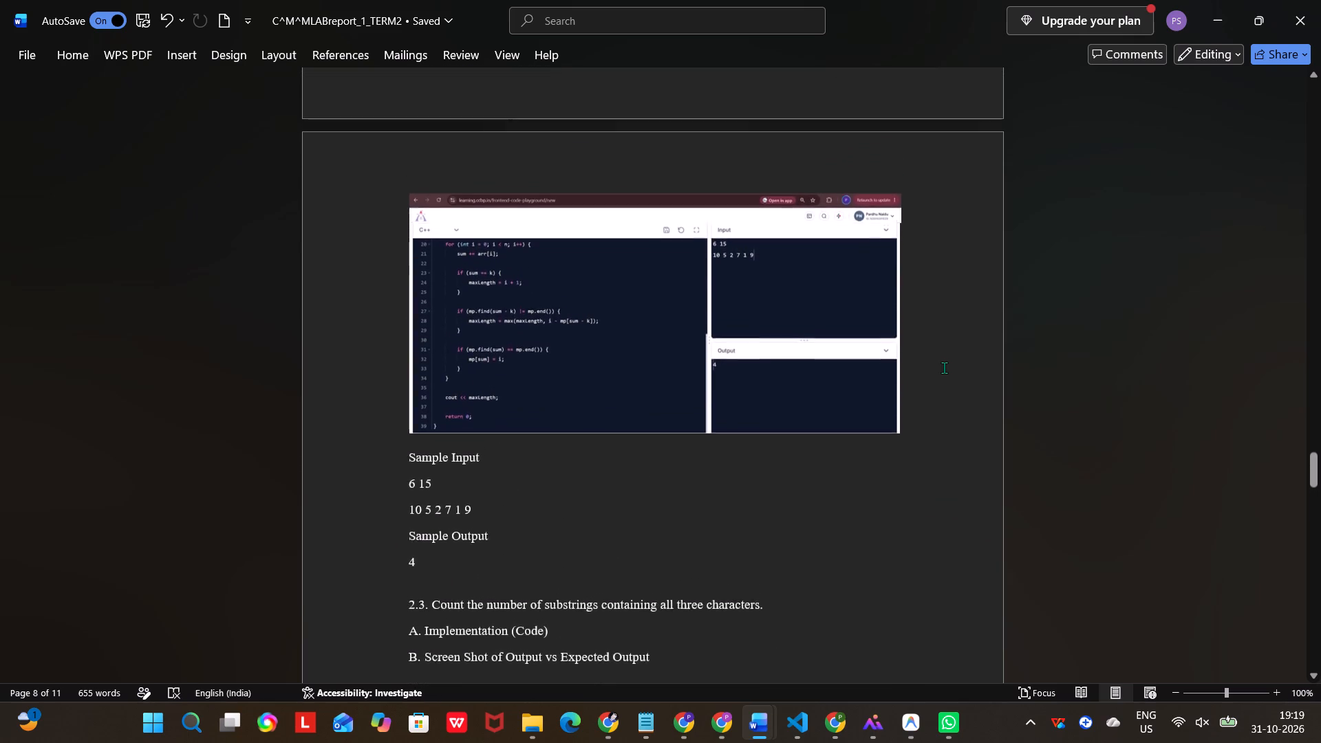
scroll(945, 368, up, 5)
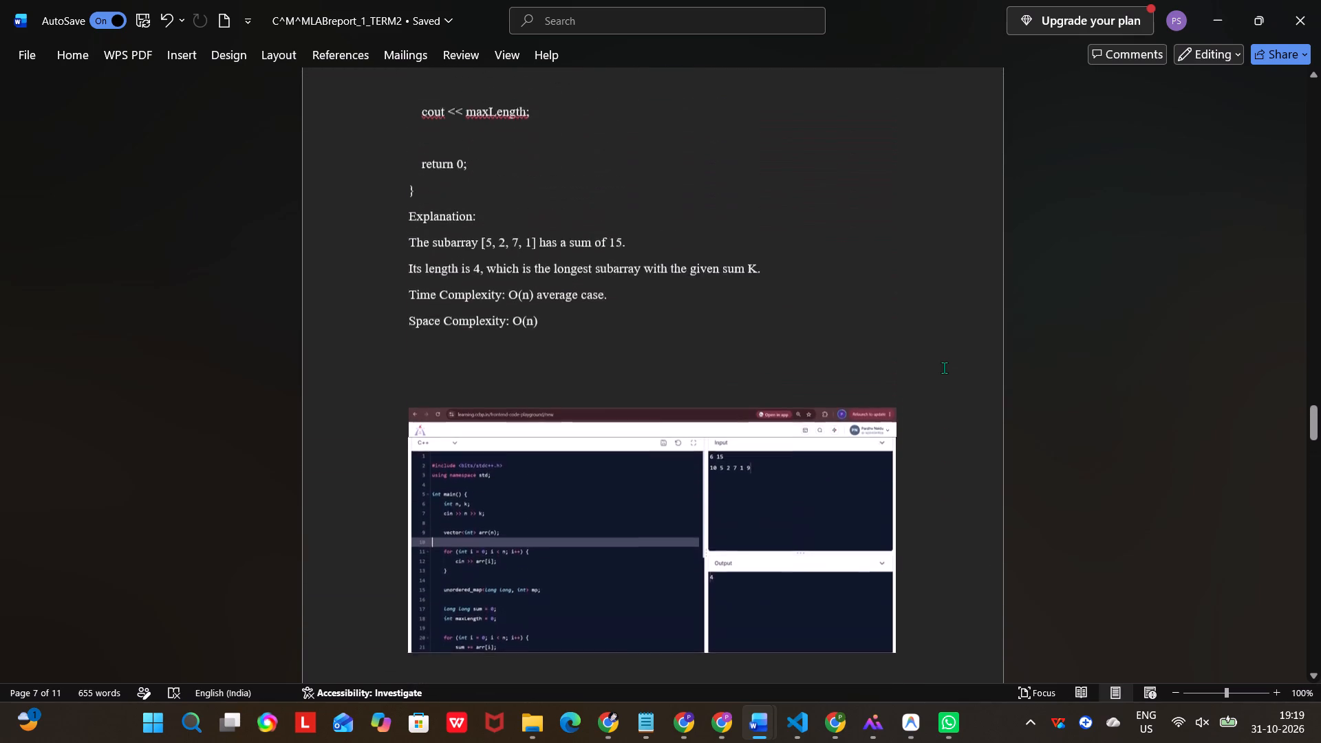
scroll(945, 368, up, 4)
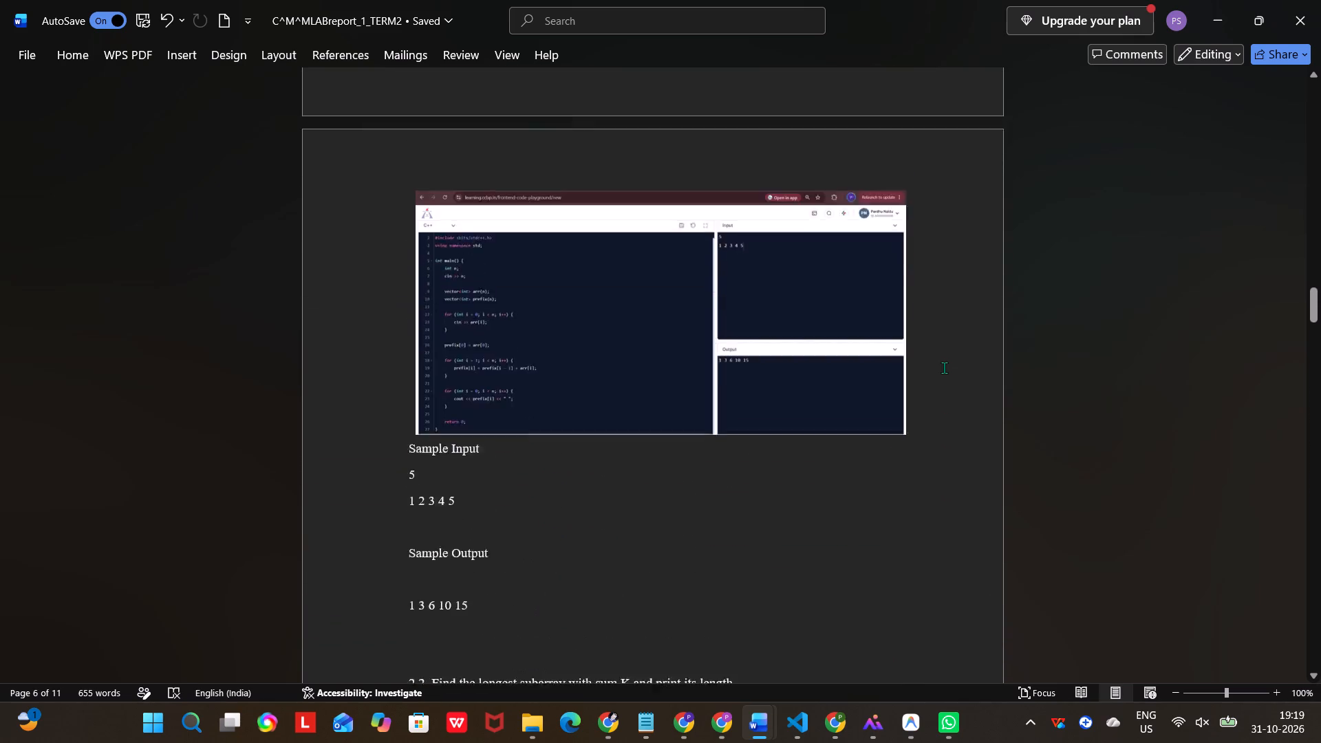
scroll(945, 368, up, 2)
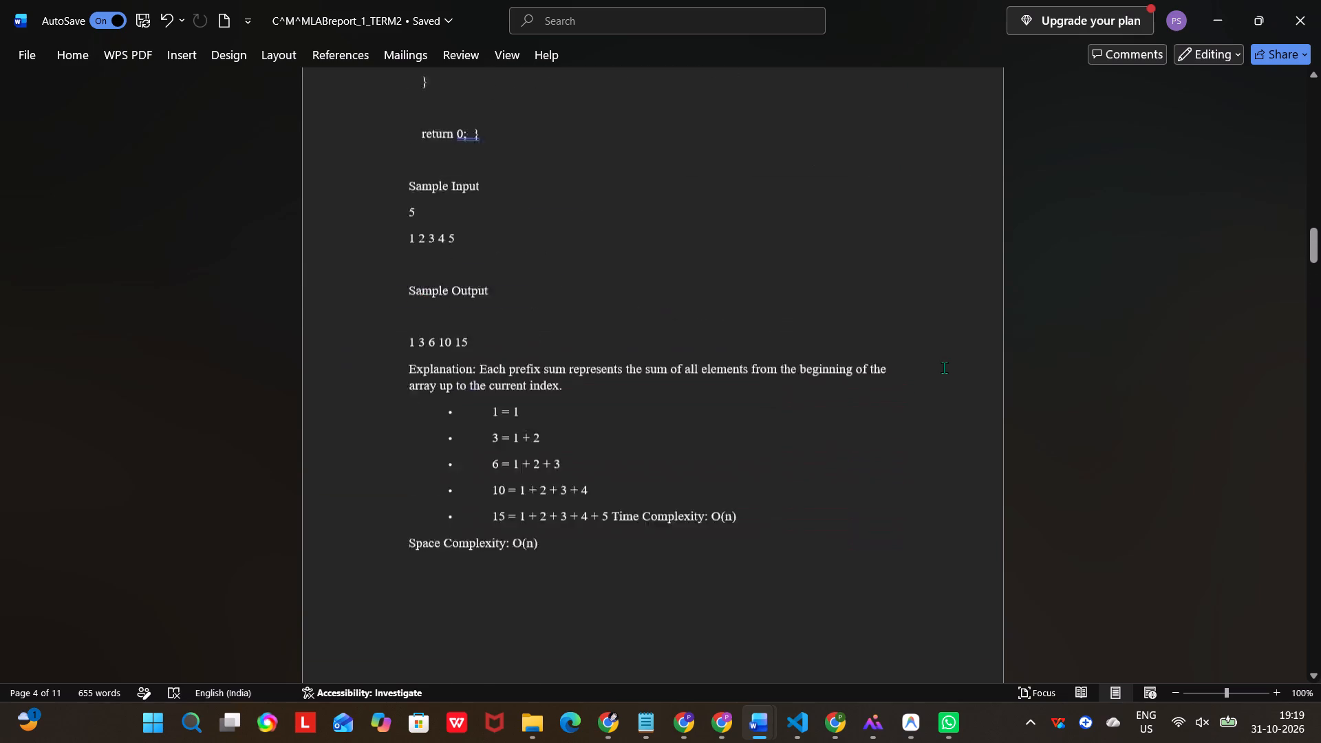
scroll(945, 368, up, 4)
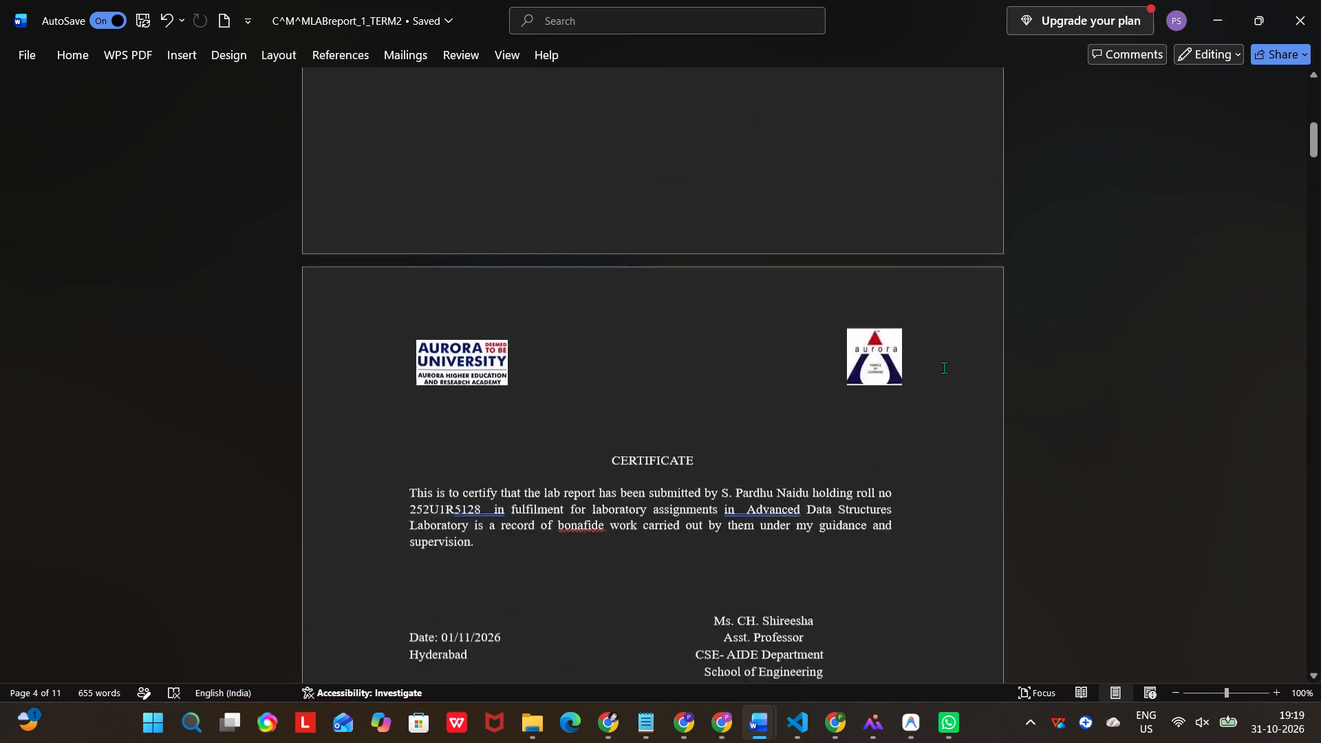
scroll(945, 368, up, 2)
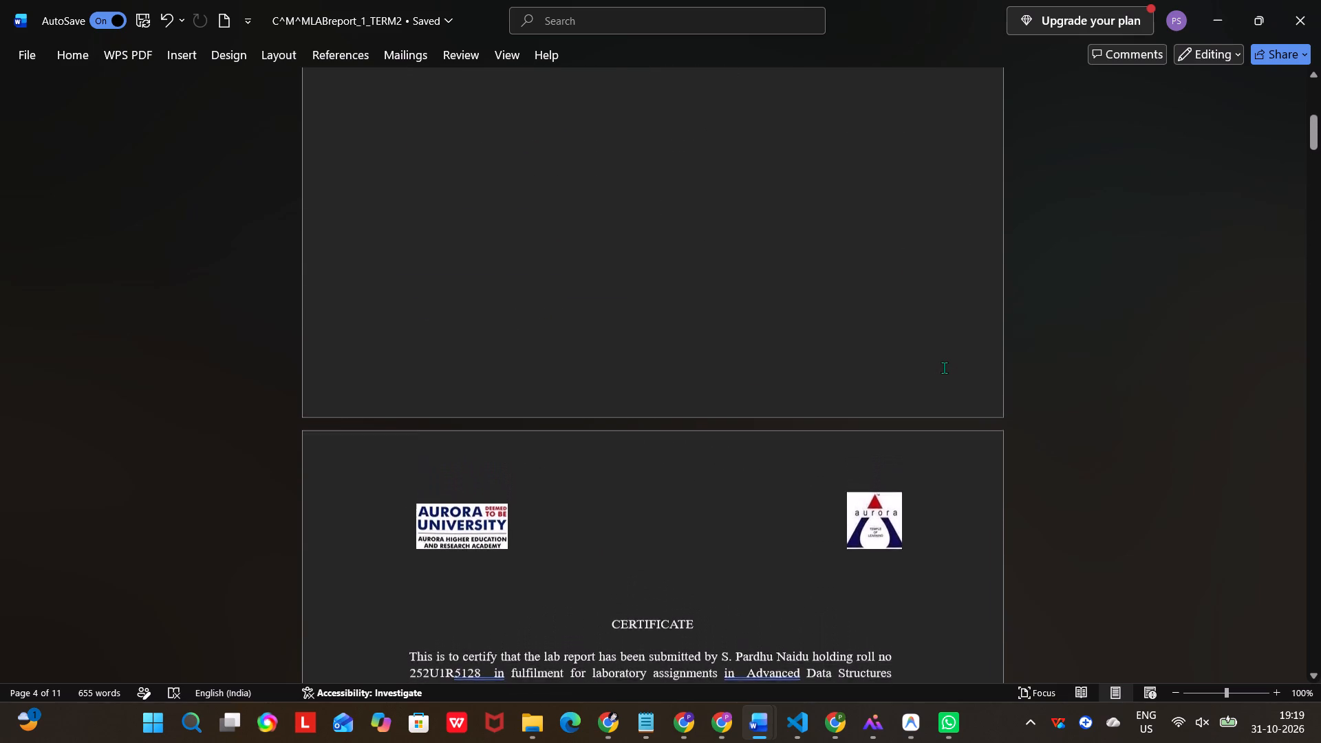
scroll(945, 368, up, 2)
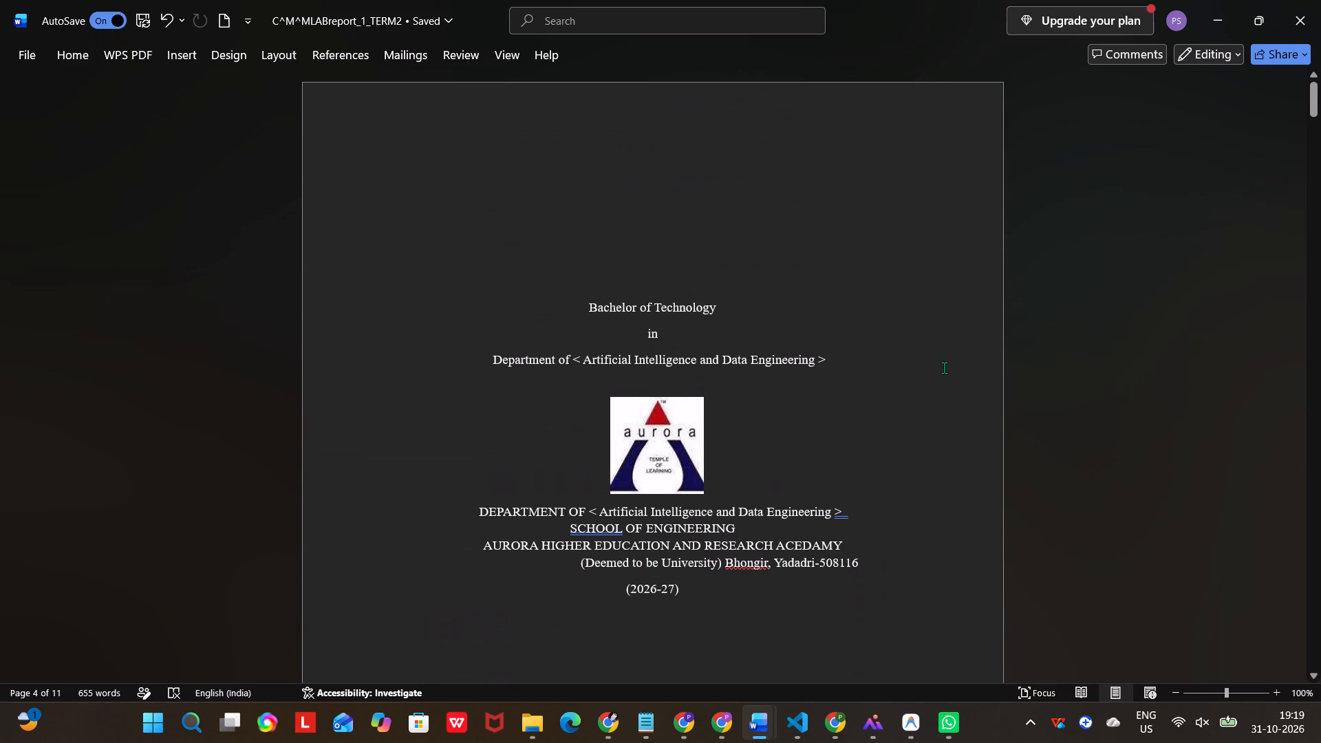
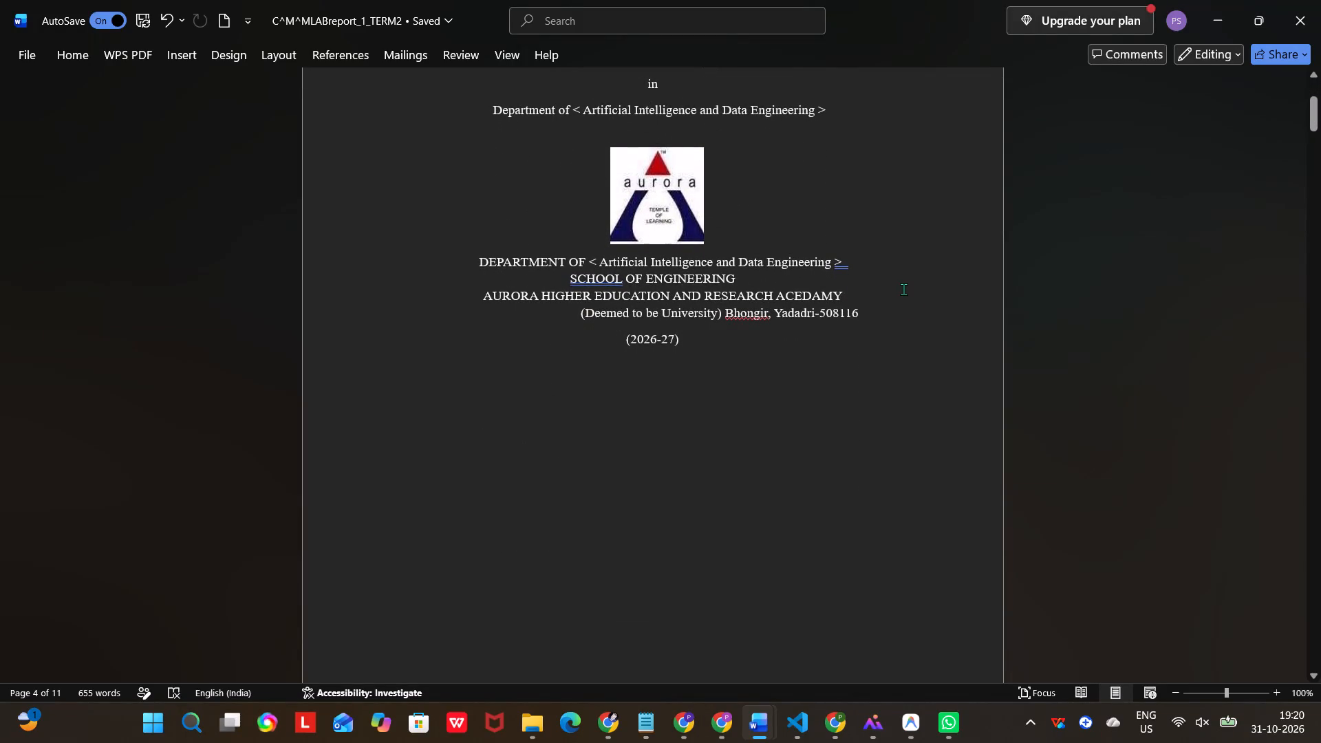
Redo the line break before SCHOOL OF ENGINEERING on the cover page and pad it with leading spaces to centre it below the department line.
click(848, 263)
key(BackSpace)
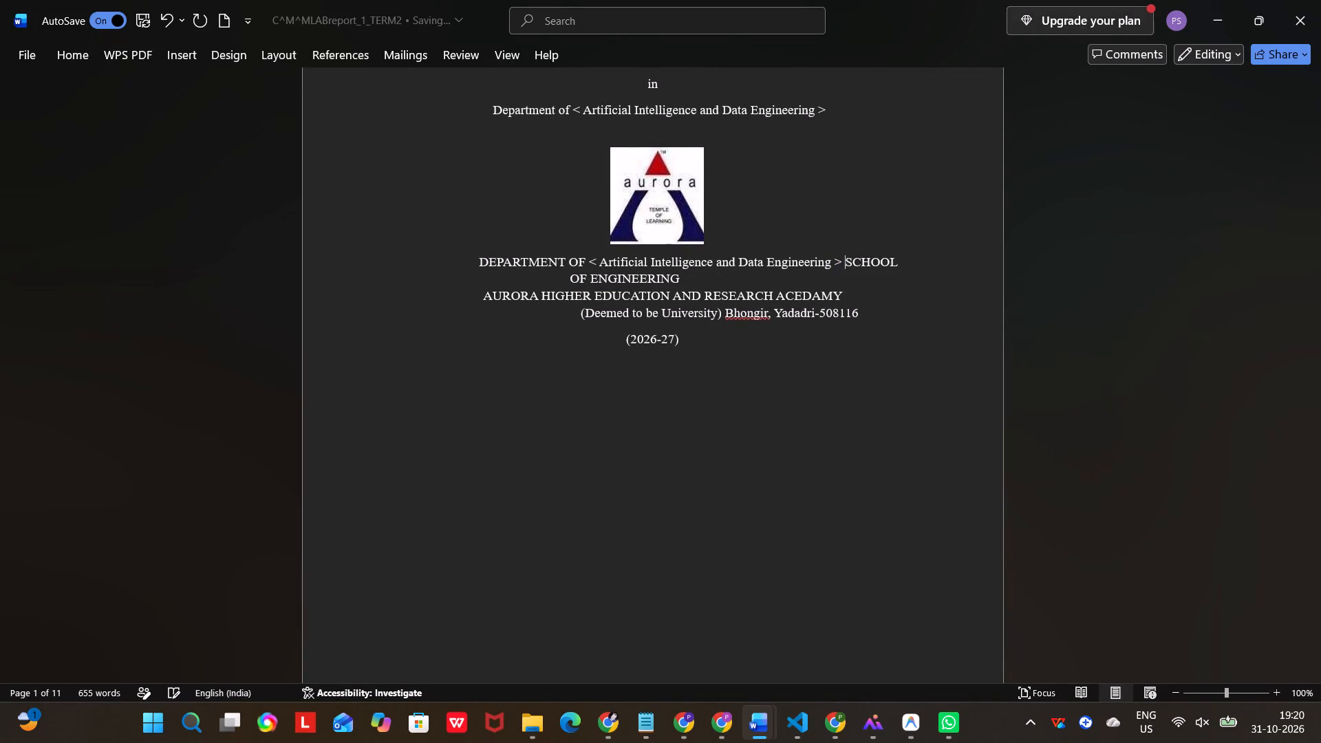
key(Return)
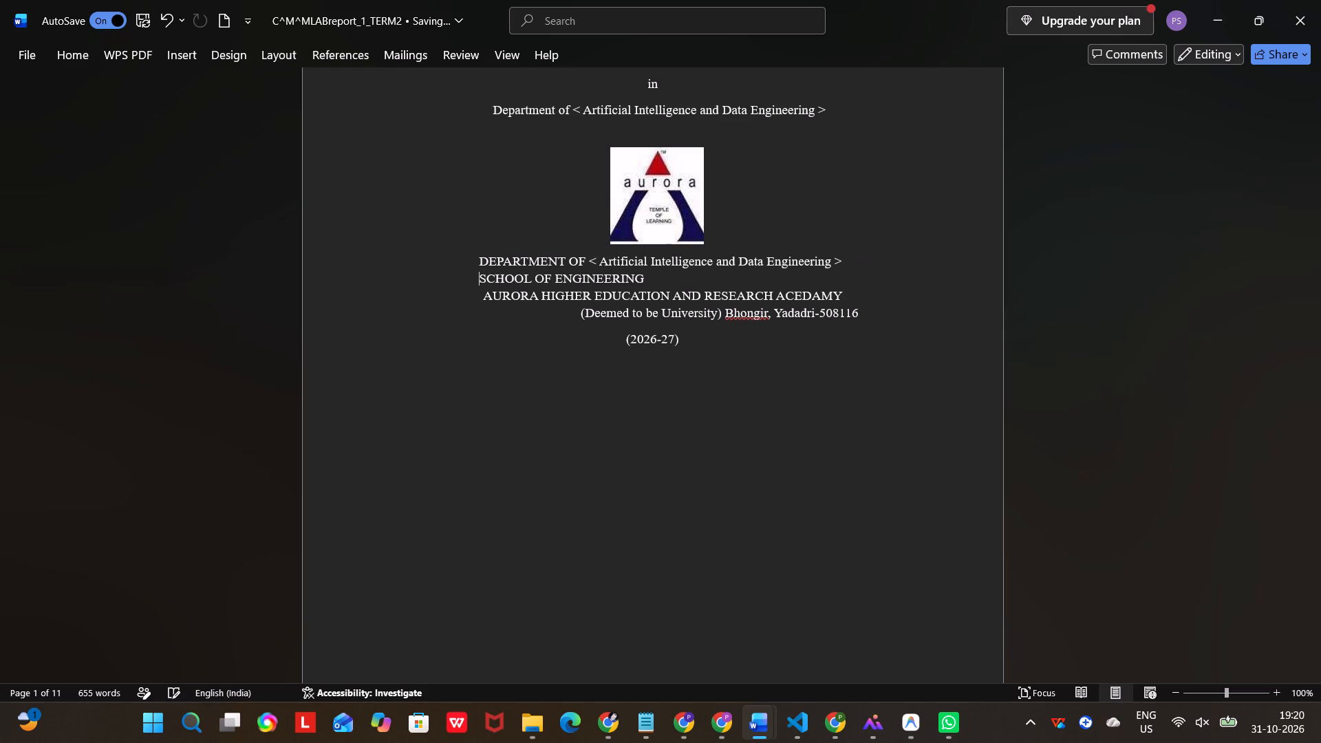
key(space)
key(space)
key(space)
key(space)
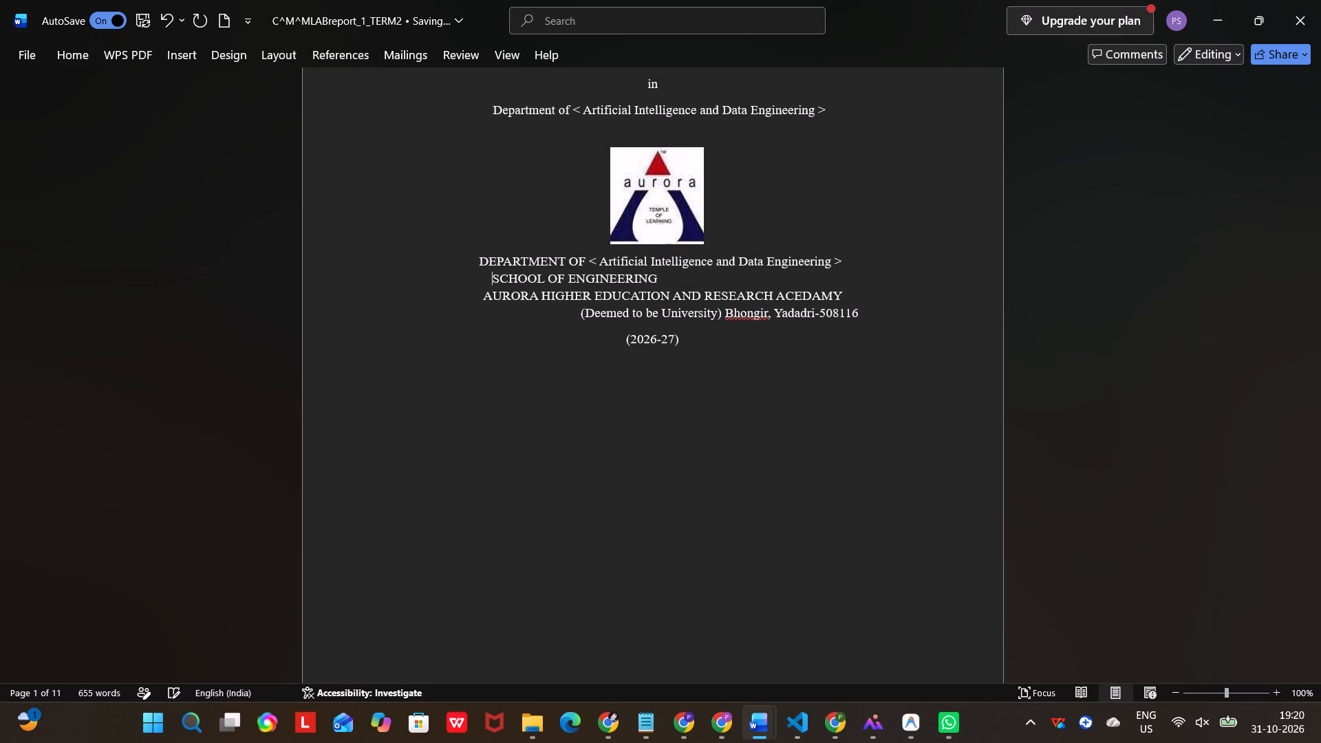
key(space)
key(space)
key(space)
key(space)
key(space)
key(space)
key(space)
key(space)
key(space)
key(space)
key(space)
key(space)
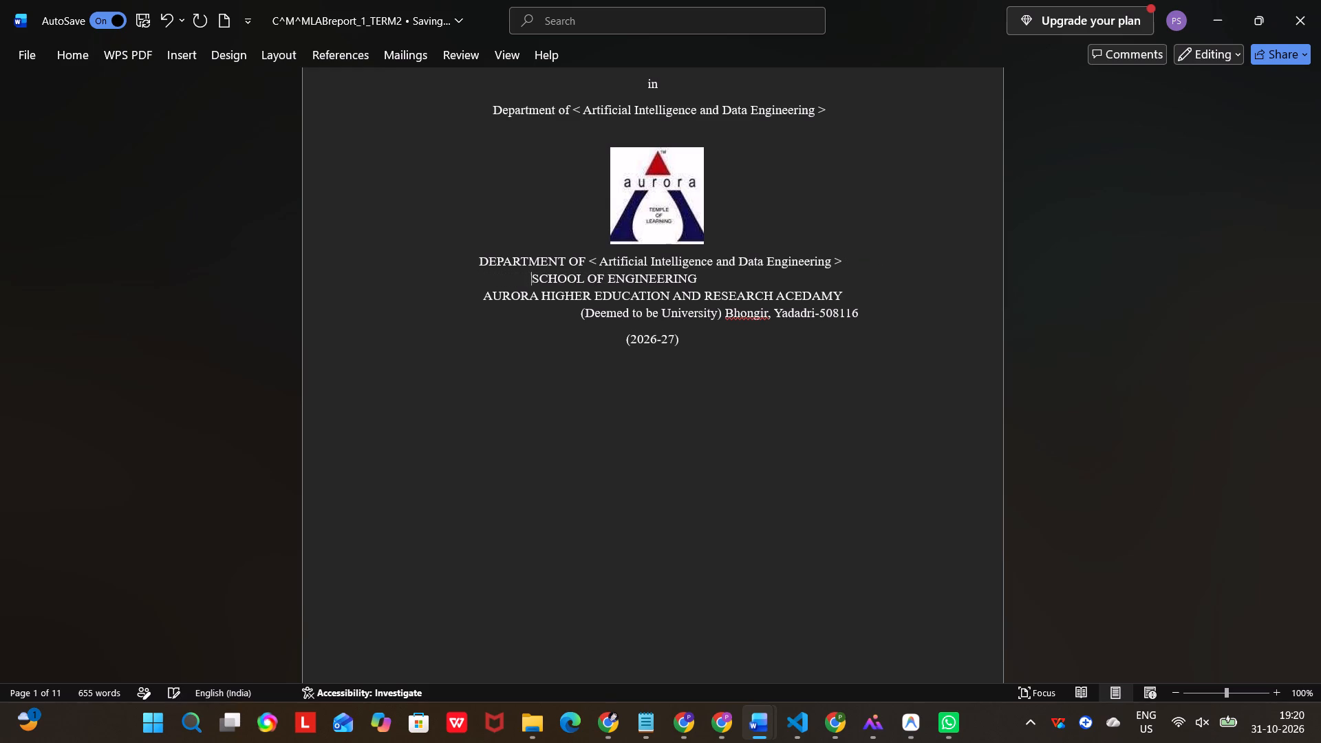
key(space)
key(space)
key(space)
key(space)
key(space)
key(space)
key(space)
key(space)
key(space)
key(space)
key(space)
key(space)
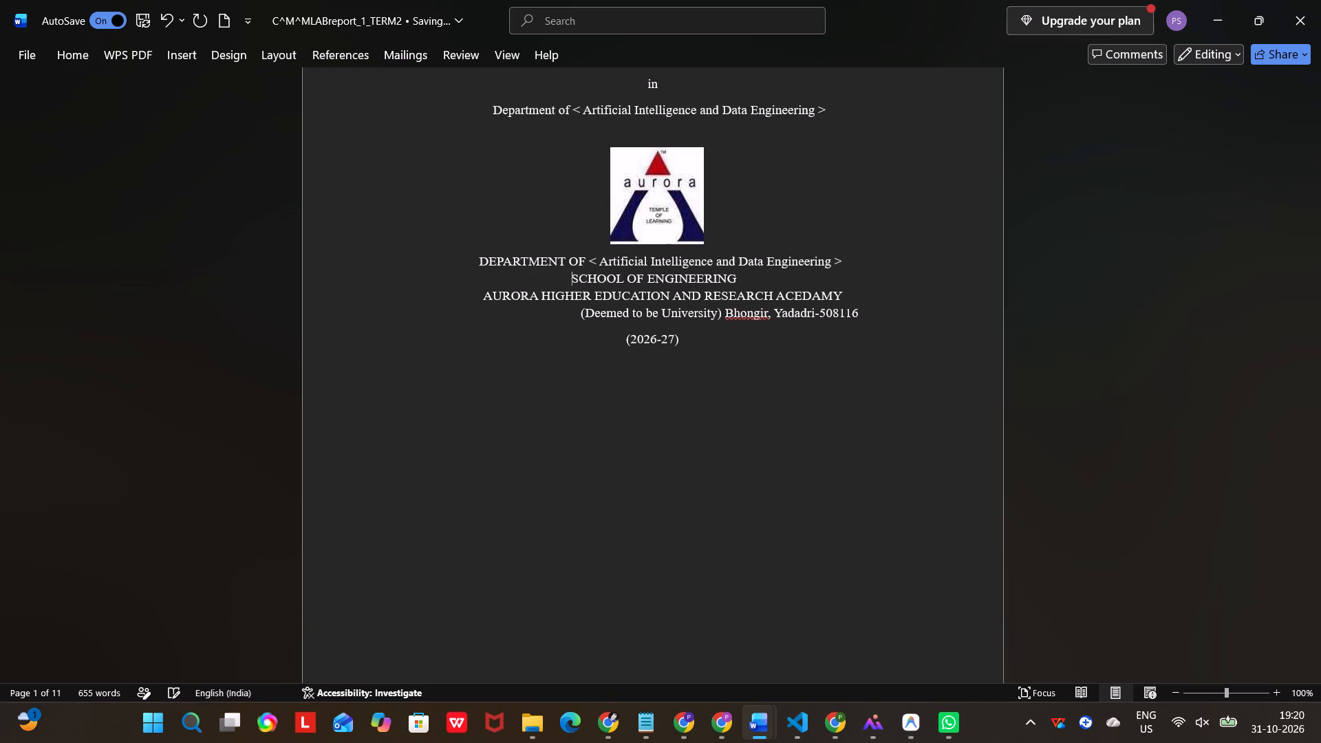
key(space)
key(space)
key(space)
key(space)
key(space)
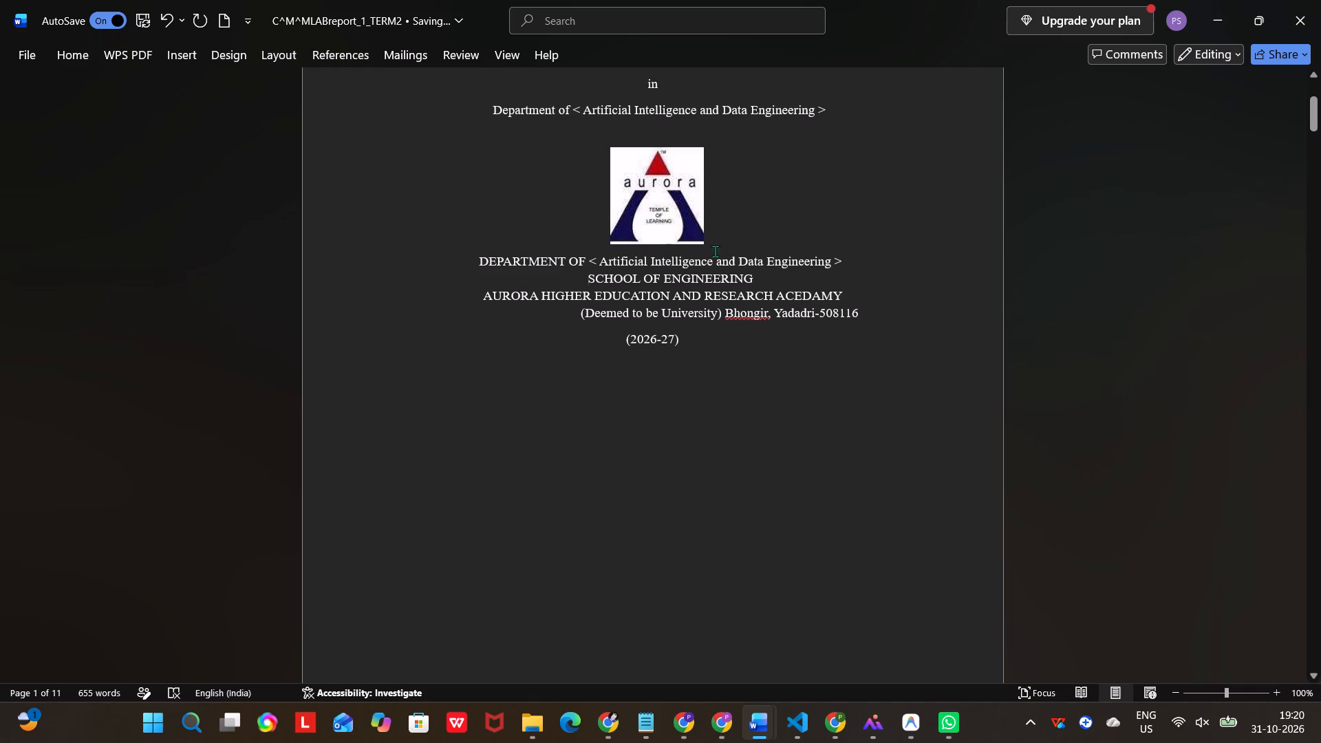
Remove the angle brackets around Artificial Intelligence and Data Engineering in the DEPARTMENT OF line below the cover logo.
click(599, 262)
key(BackSpace)
key(BackSpace)
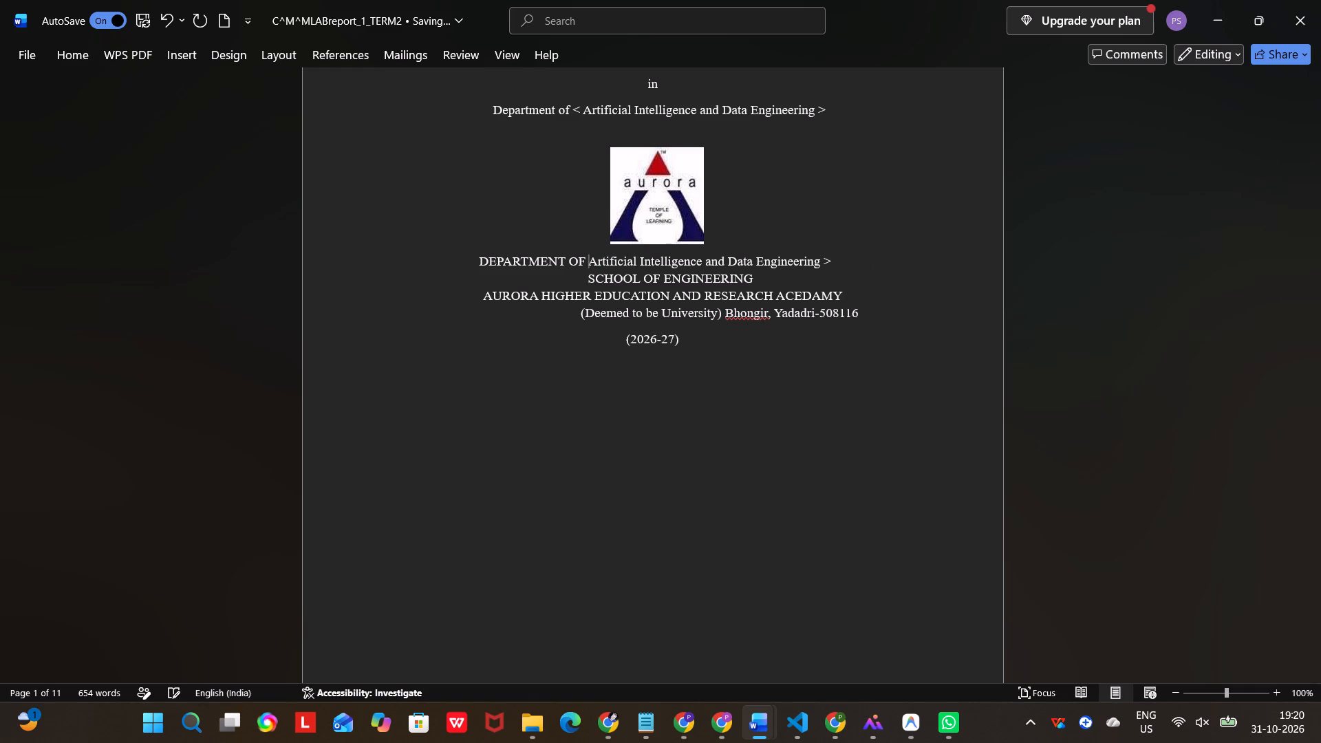
click(845, 260)
key(BackSpace)
key(BackSpace)
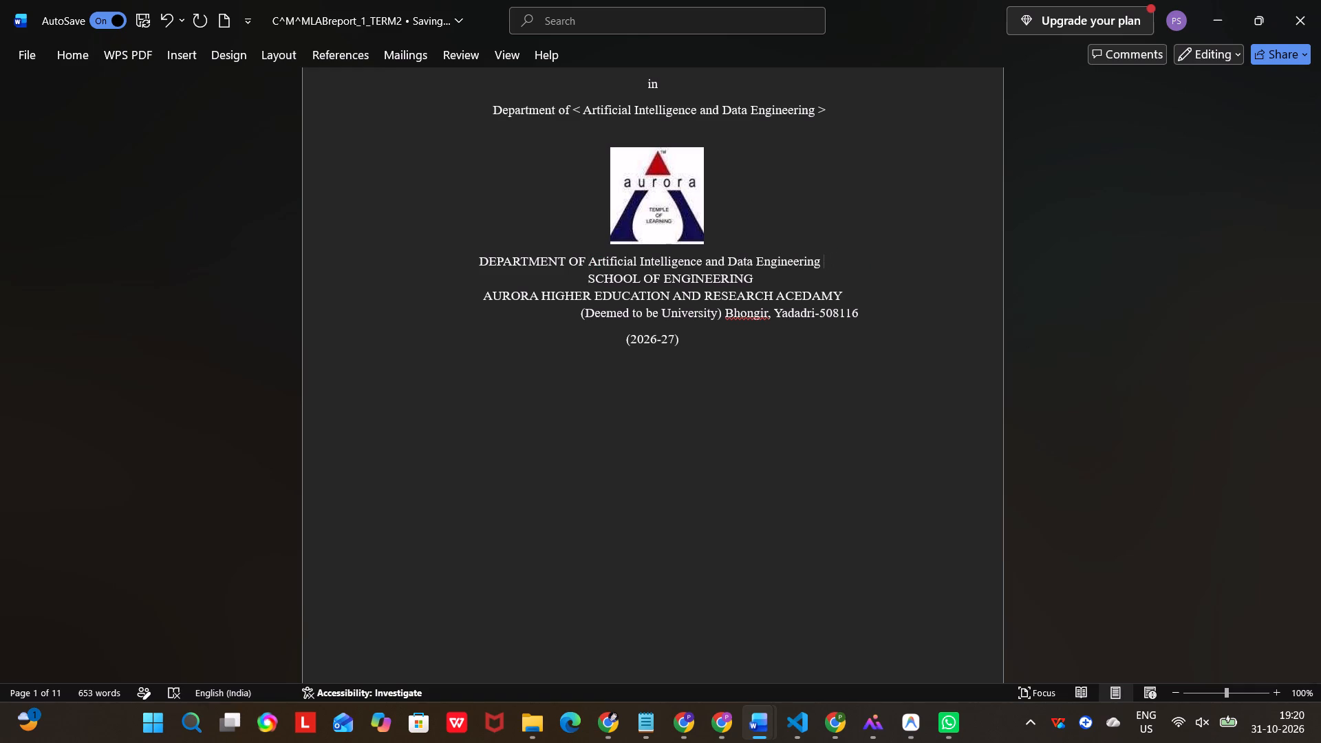
Remove the angle brackets around Artificial Intelligence and Data Engineering in the line above the cover logo, keeping a space after "of".
scroll(845, 260, up, 1)
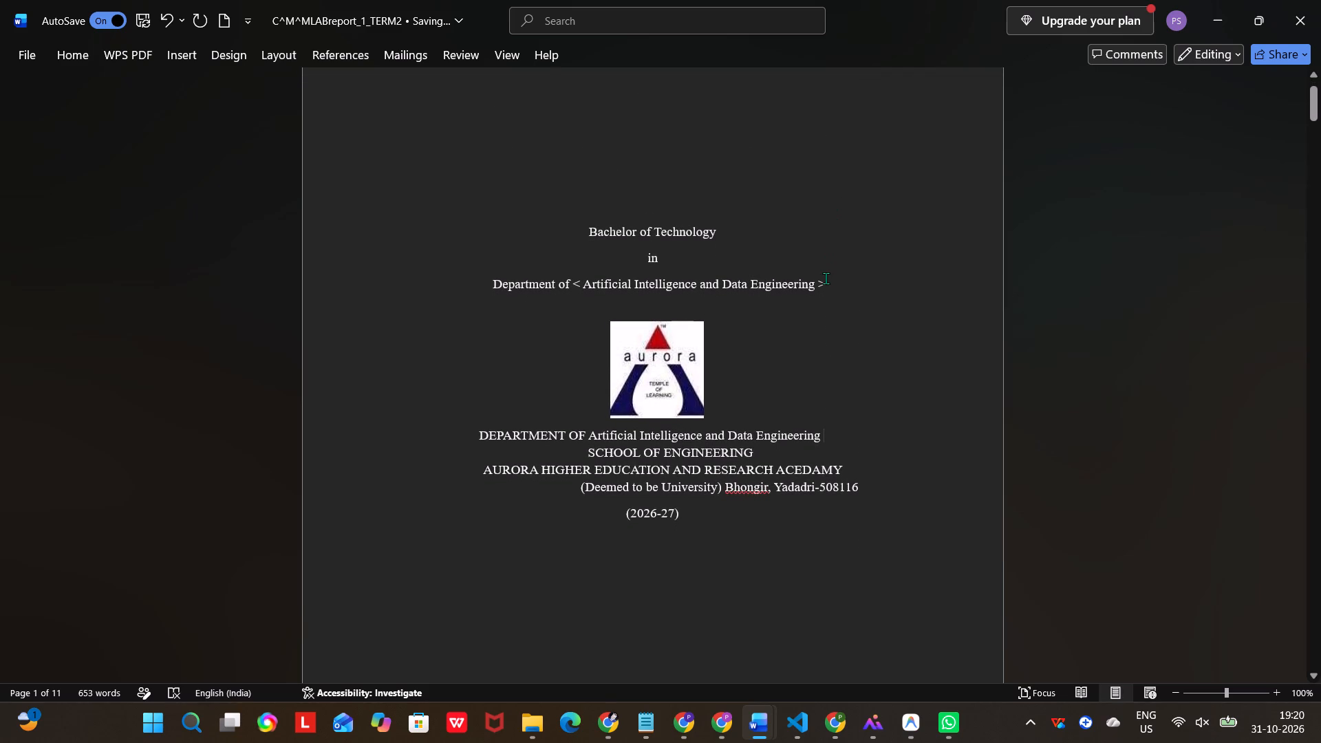
click(826, 279)
key(BackSpace)
key(Left)
key(Left)
key(Left)
key(Left)
key(Left)
key(Left)
key(Left)
key(Left)
key(Left)
key(Left)
key(Left)
key(Left)
key(Left)
key(Left)
key(Left)
key(Left)
key(Left)
key(Left)
key(Left)
key(Left)
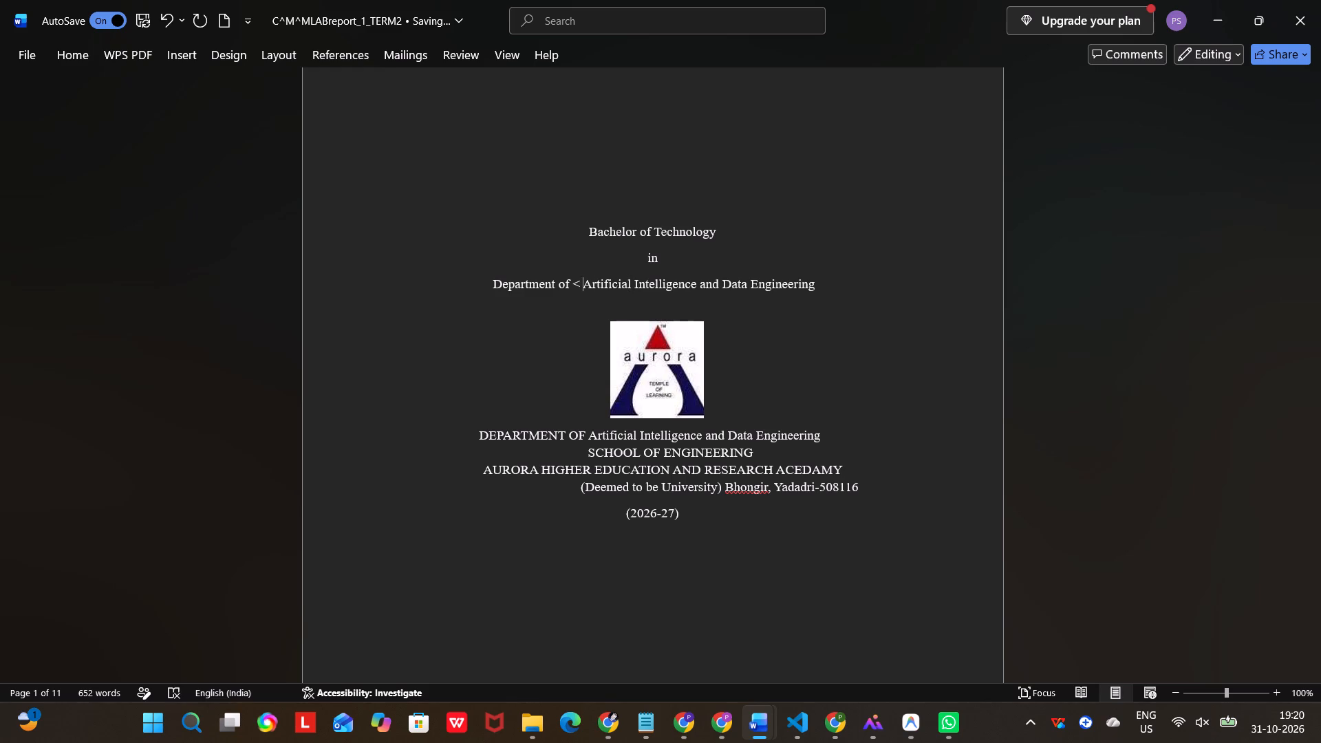
key(BackSpace)
key(BackSpace)
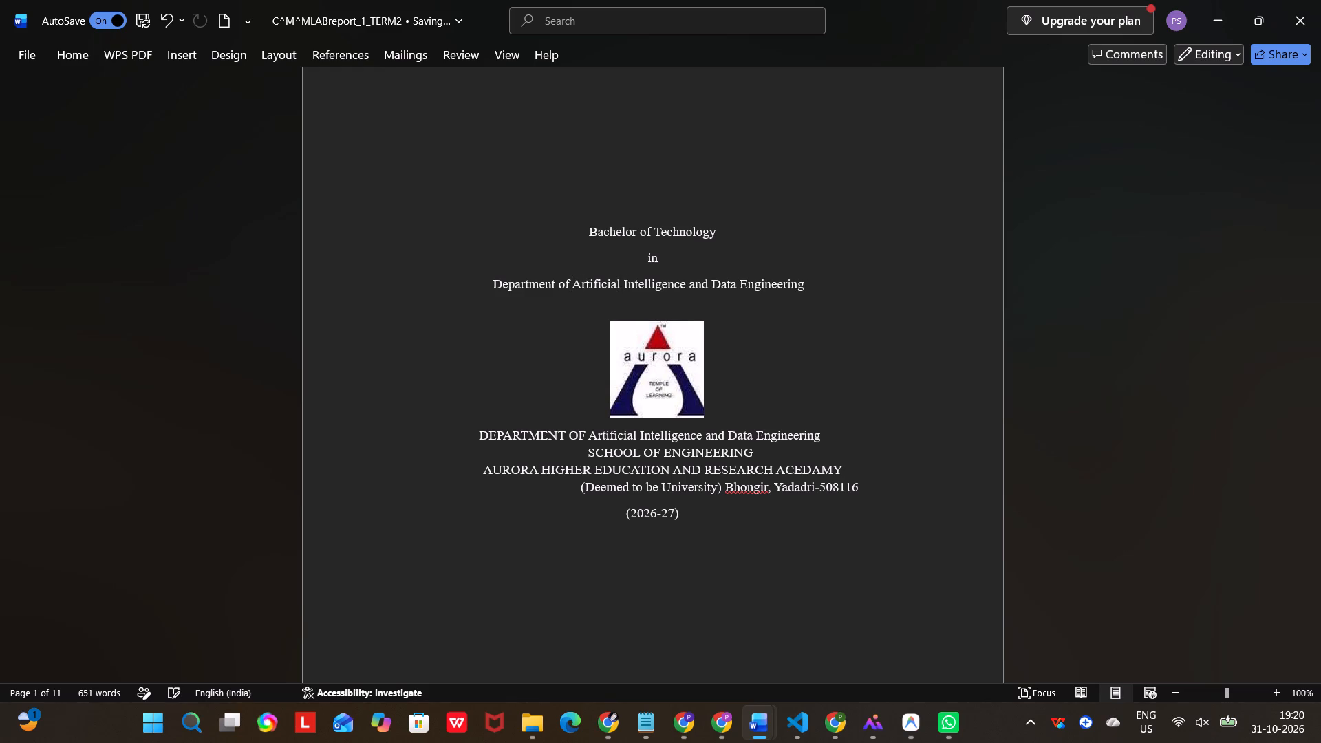
key(space)
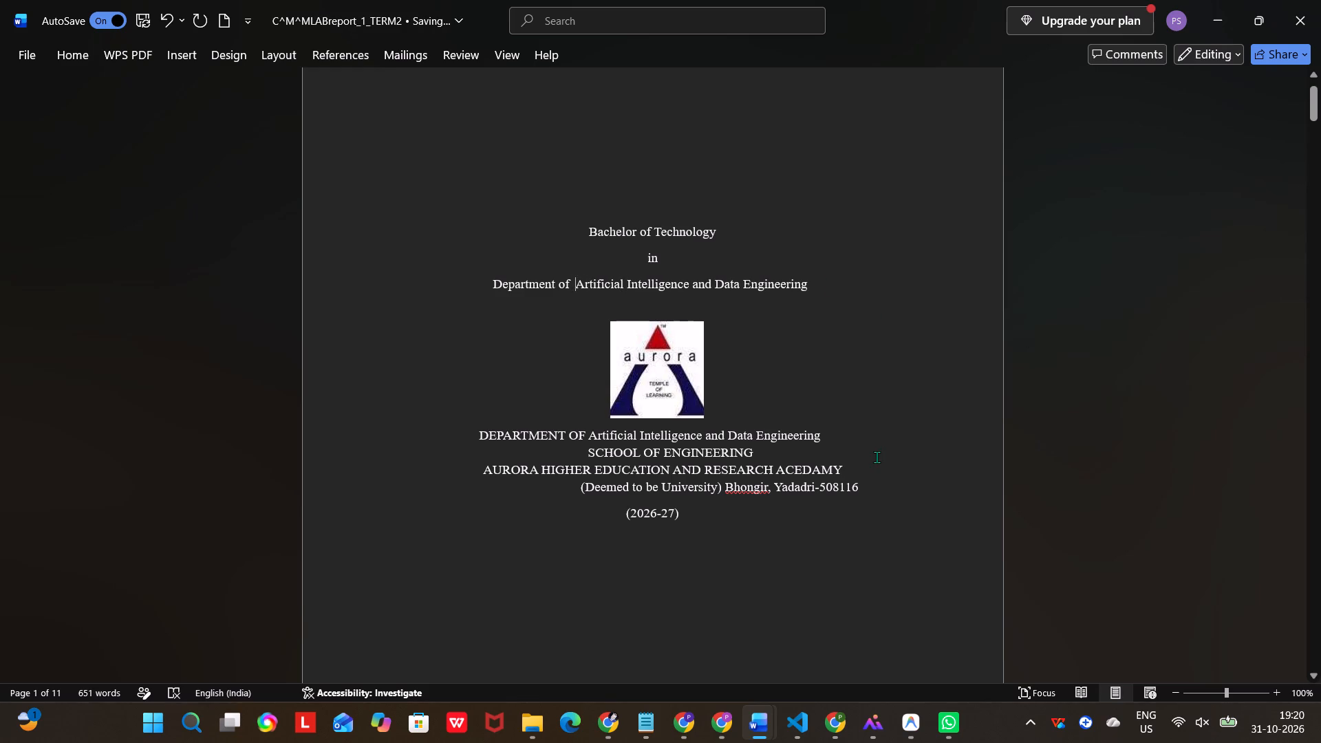
click(877, 457)
Review the whole report from the cover through the certificate, code sections and screenshots to the end, and return to the cover.
scroll(877, 457, down, 1)
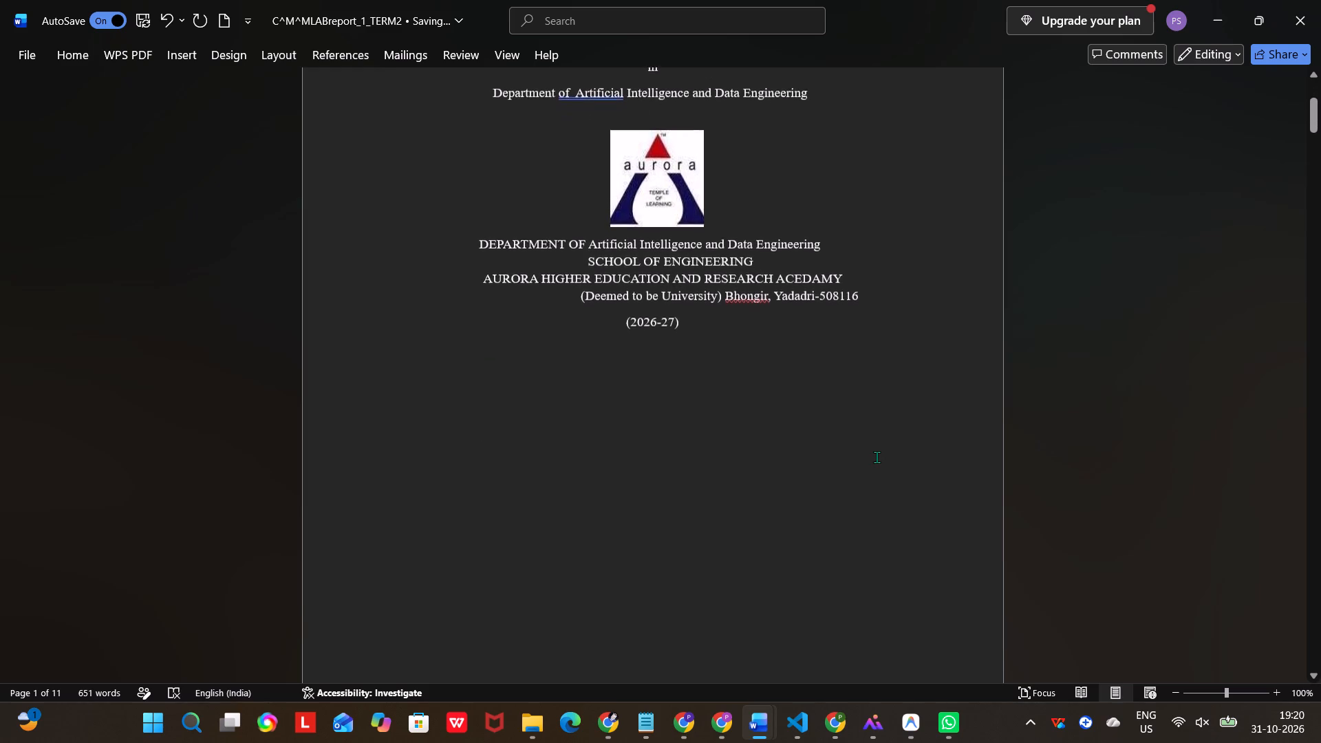
scroll(877, 457, down, 1)
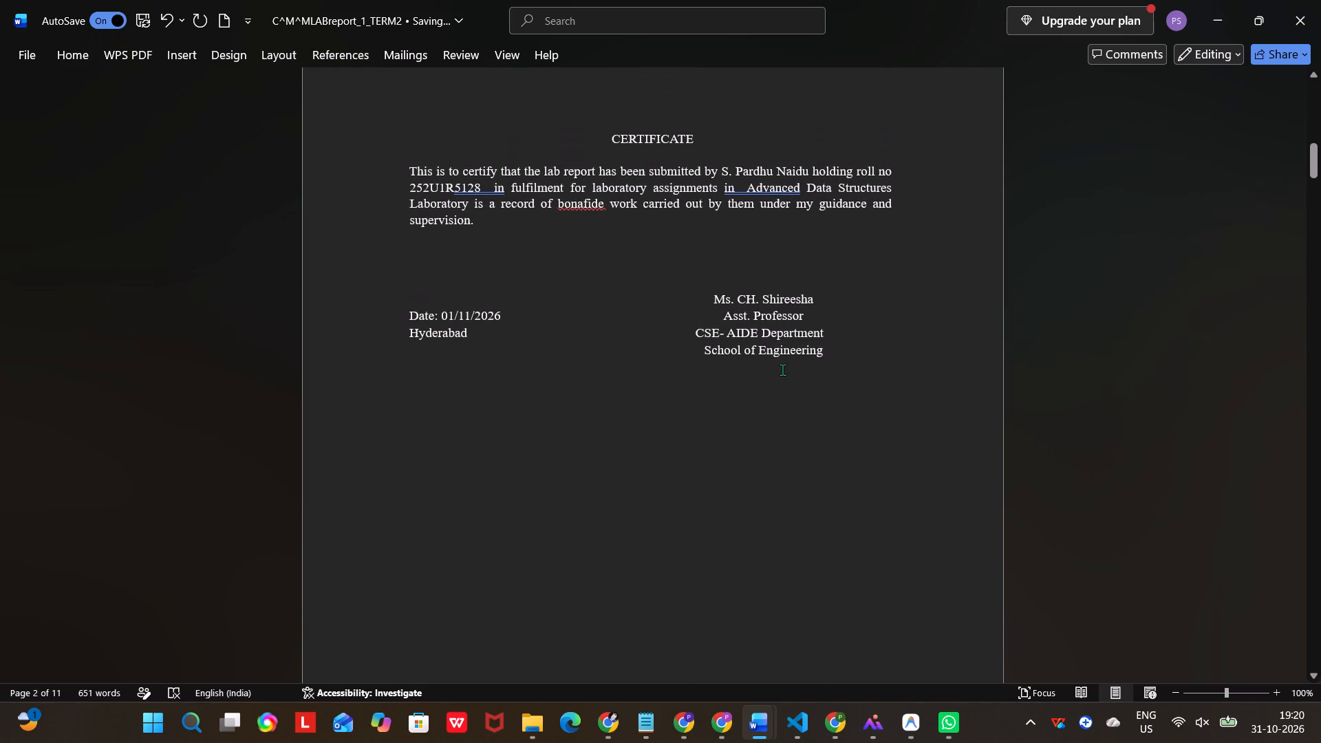
scroll(696, 263, down, 1)
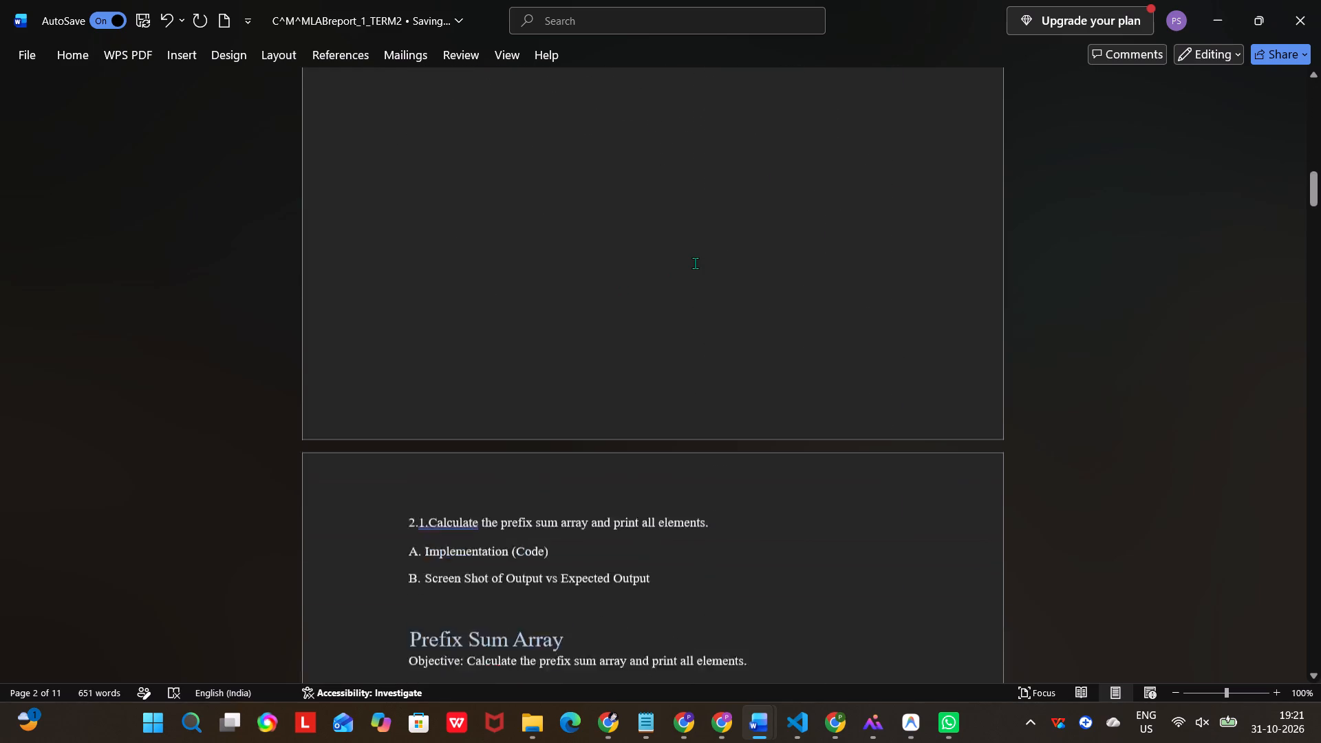
scroll(696, 263, down, 3)
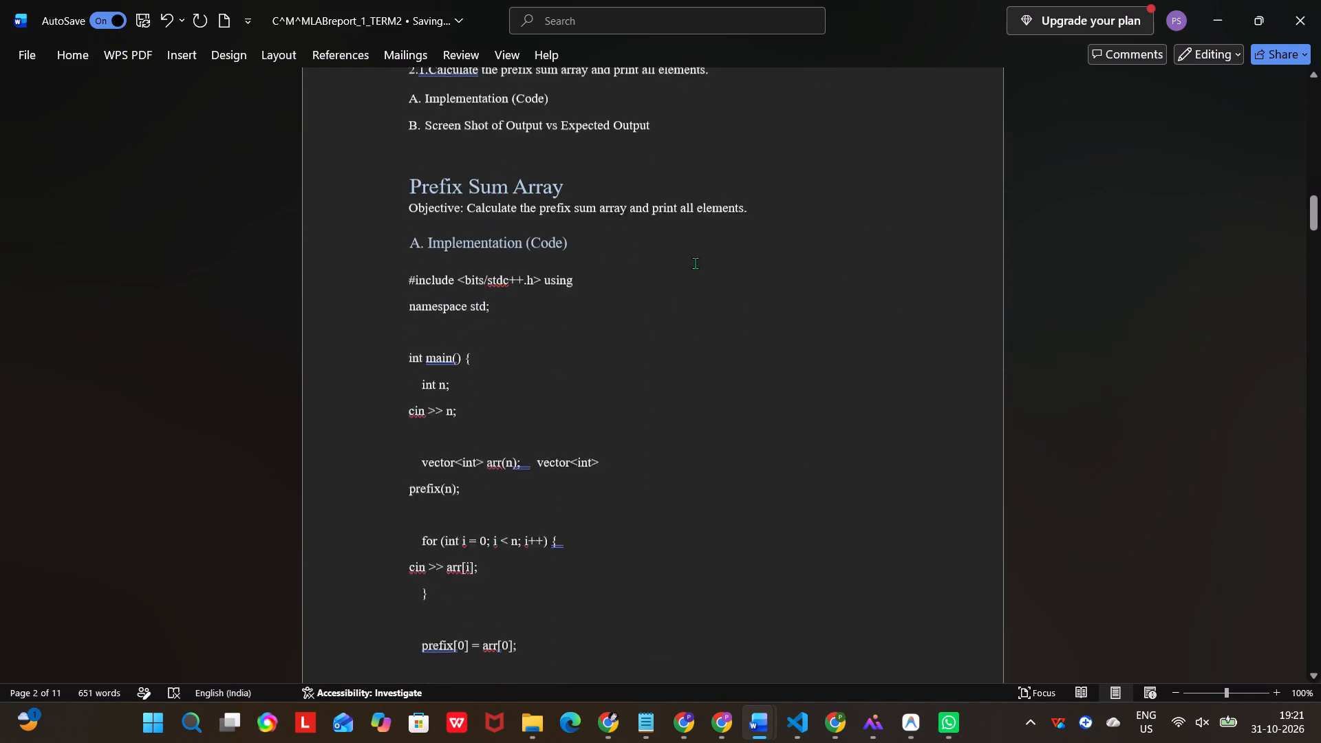
scroll(696, 263, down, 3)
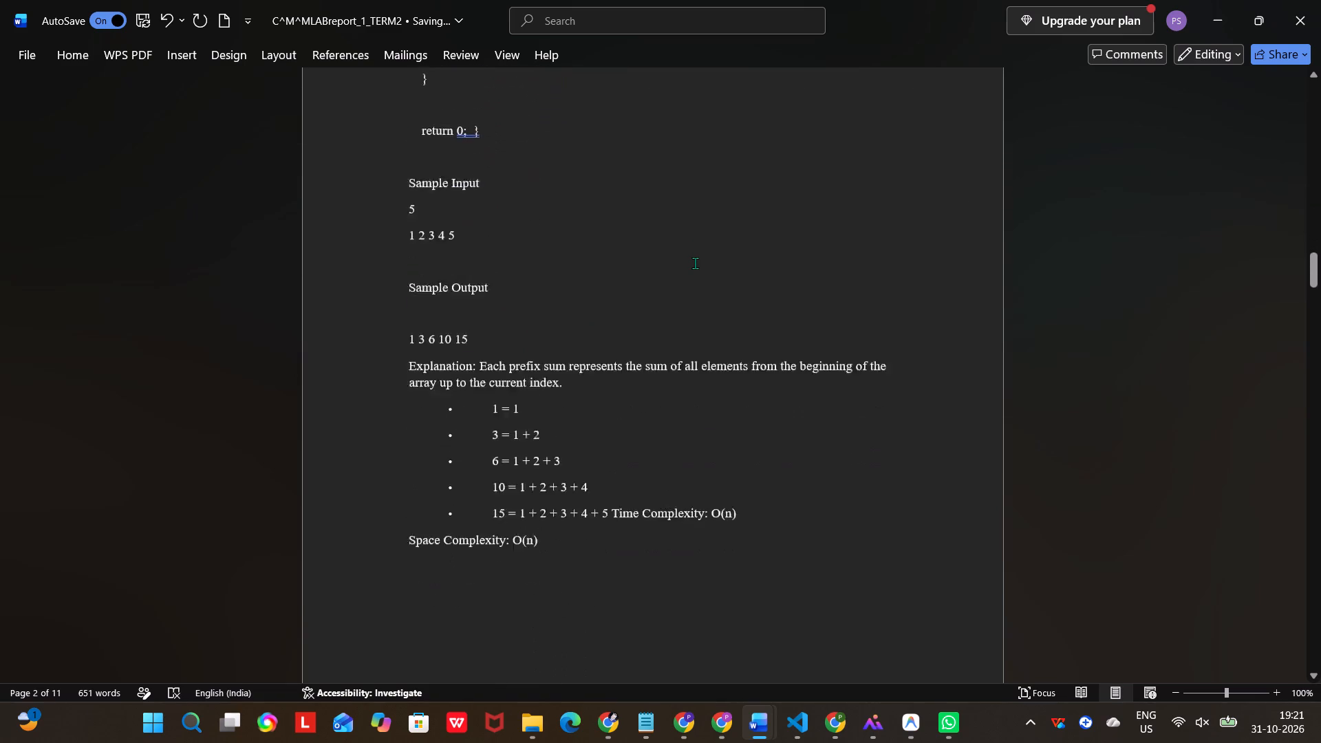
scroll(696, 263, down, 1)
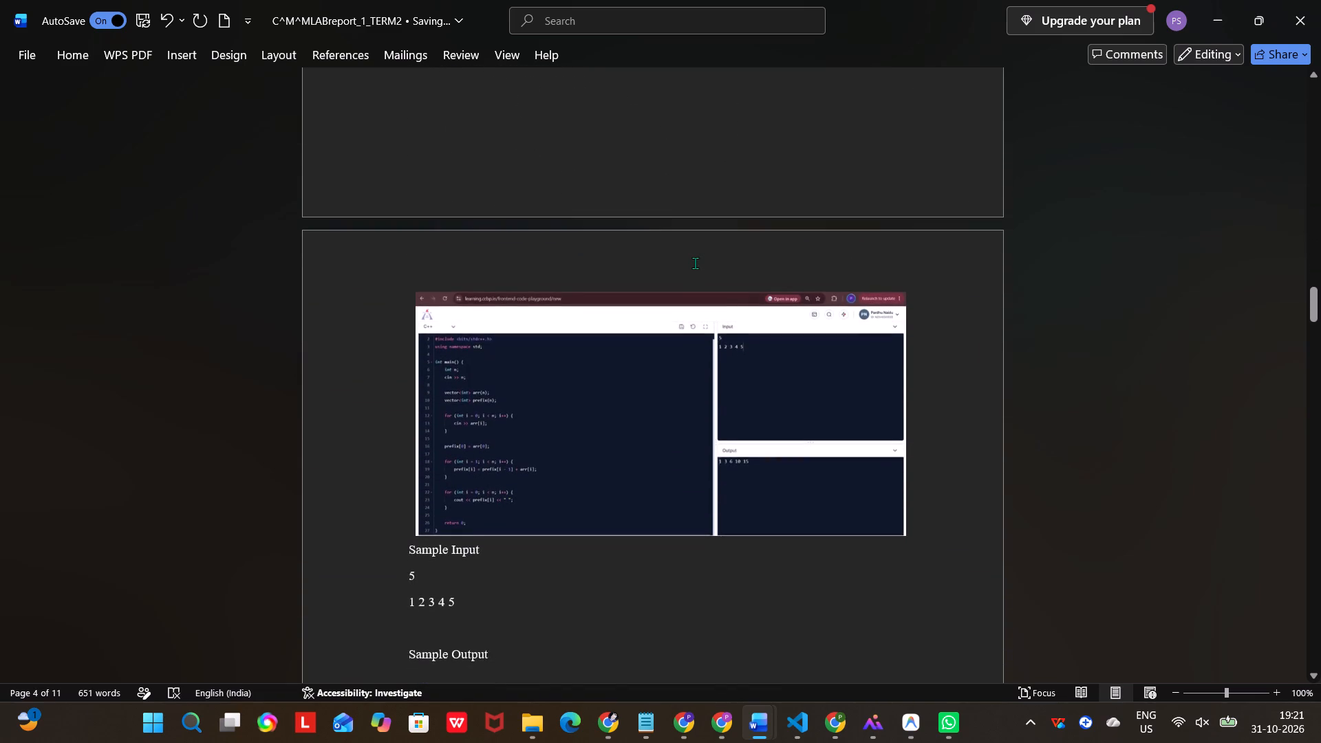
scroll(696, 263, down, 3)
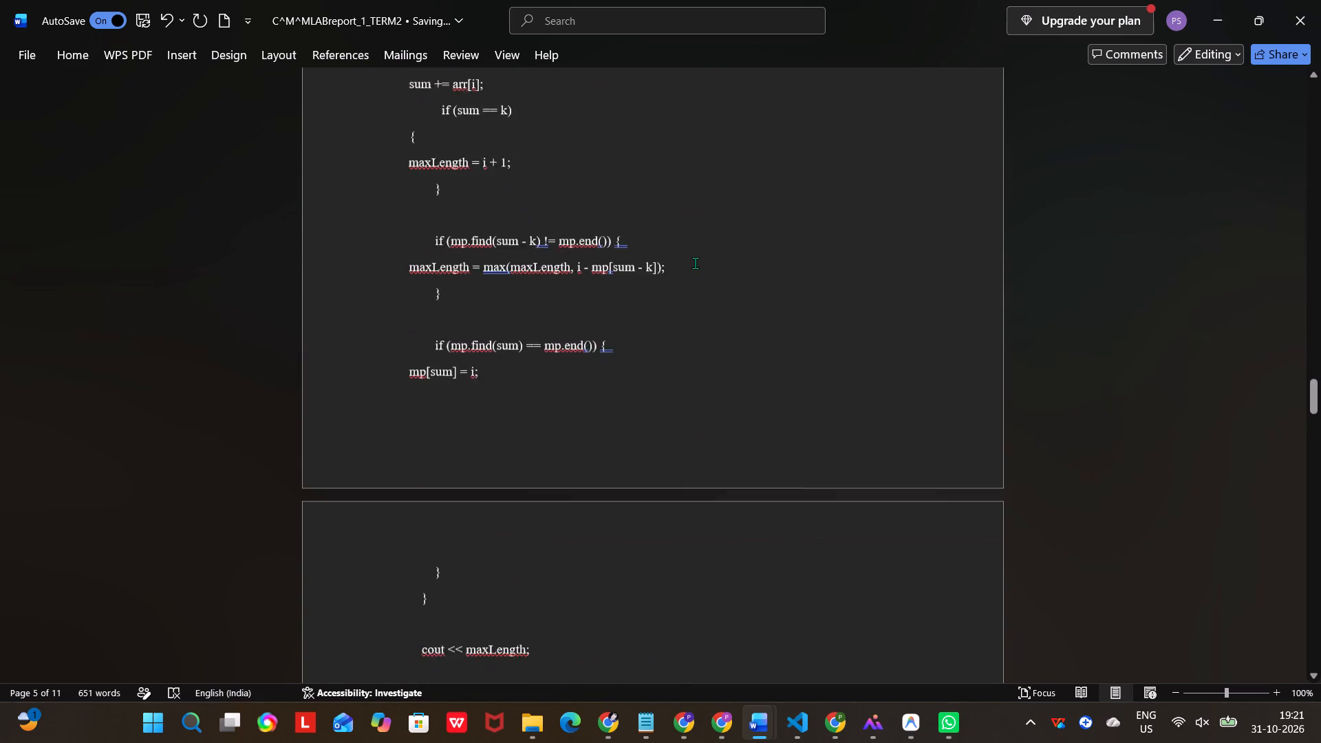
scroll(696, 263, down, 2)
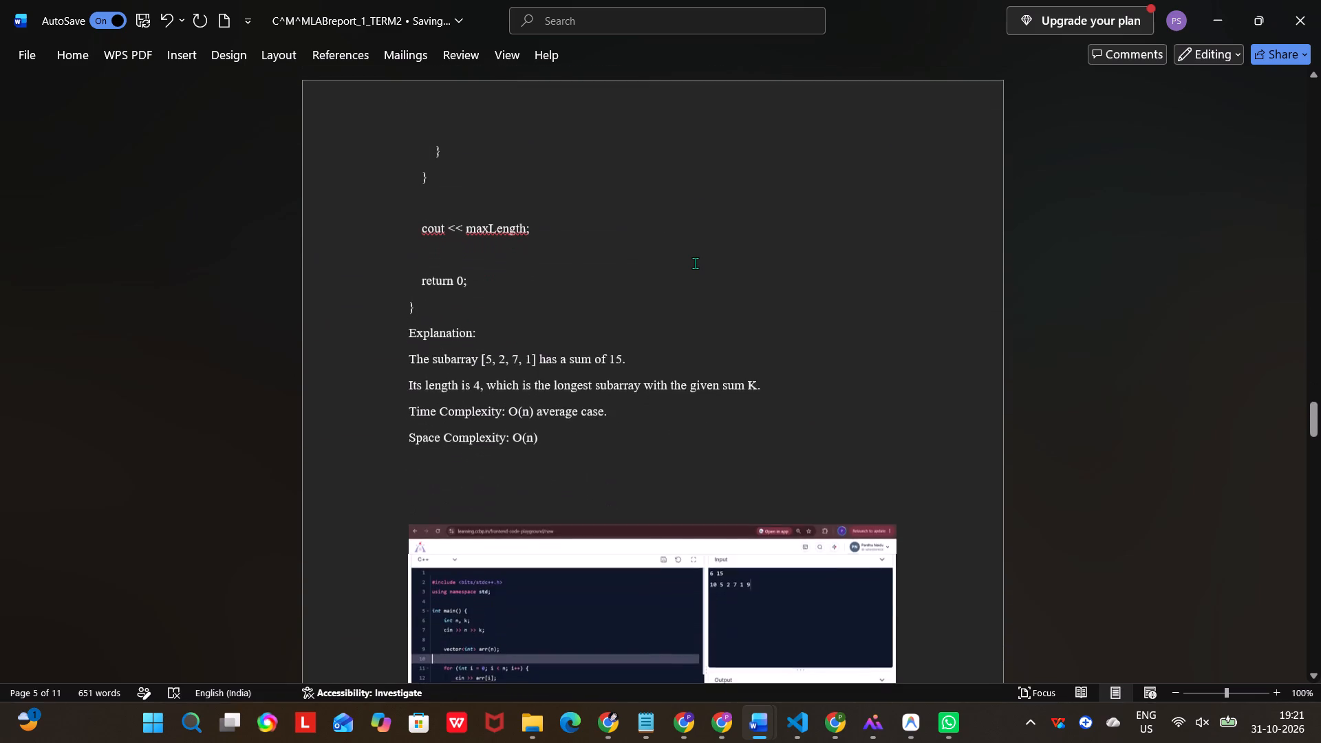
scroll(696, 263, down, 3)
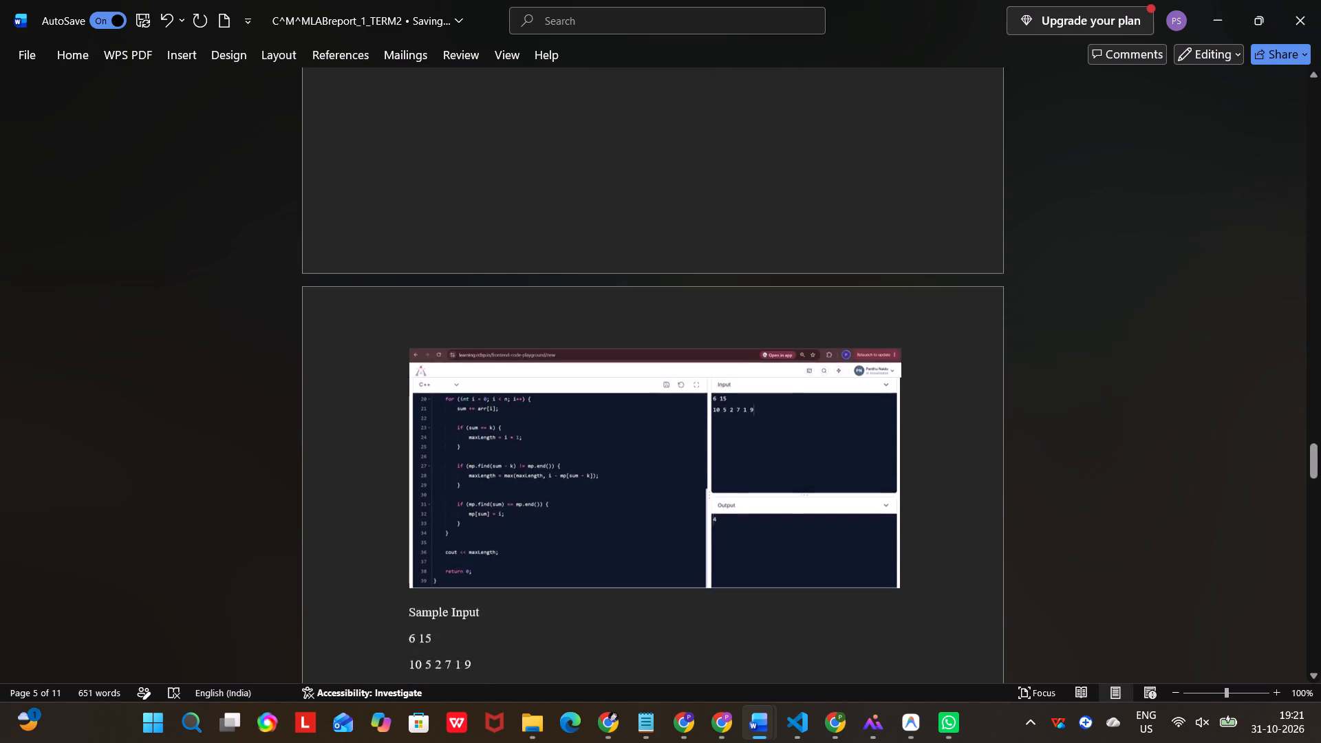
scroll(696, 263, down, 3)
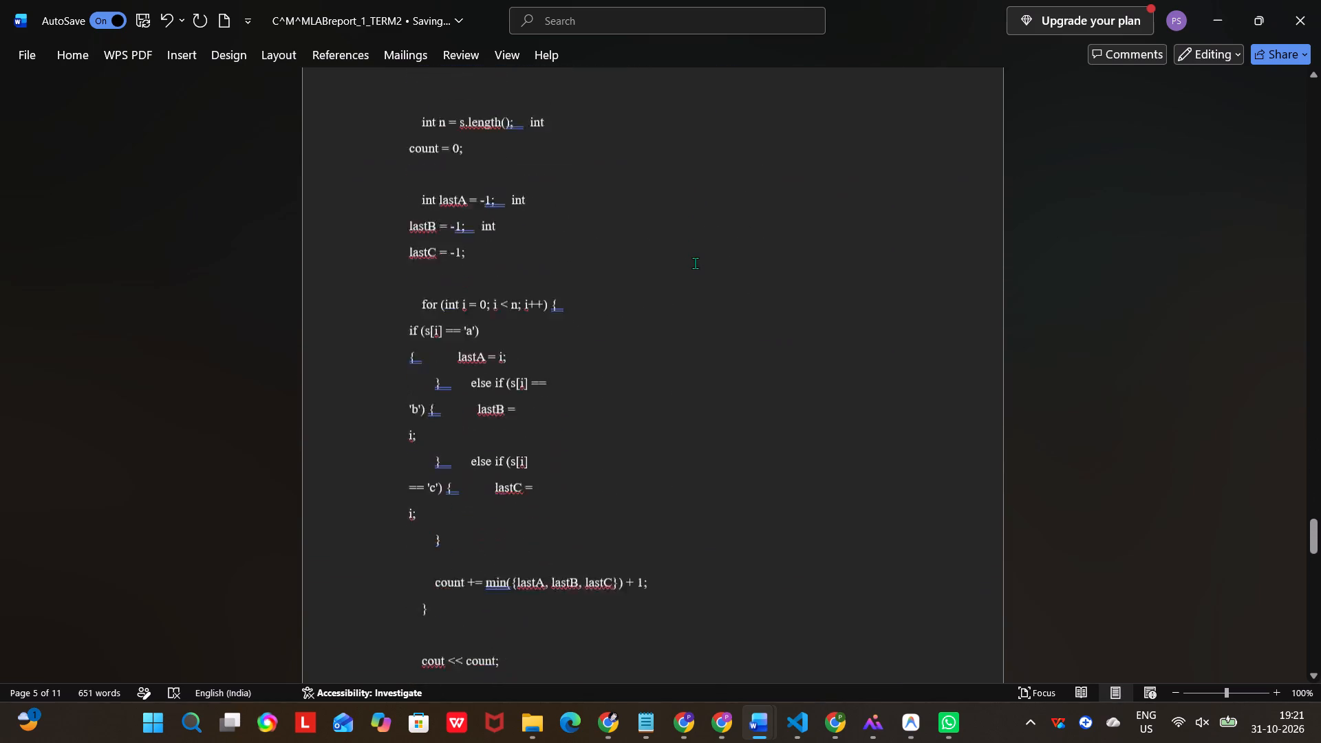
scroll(696, 263, down, 3)
scroll(696, 263, up, 1)
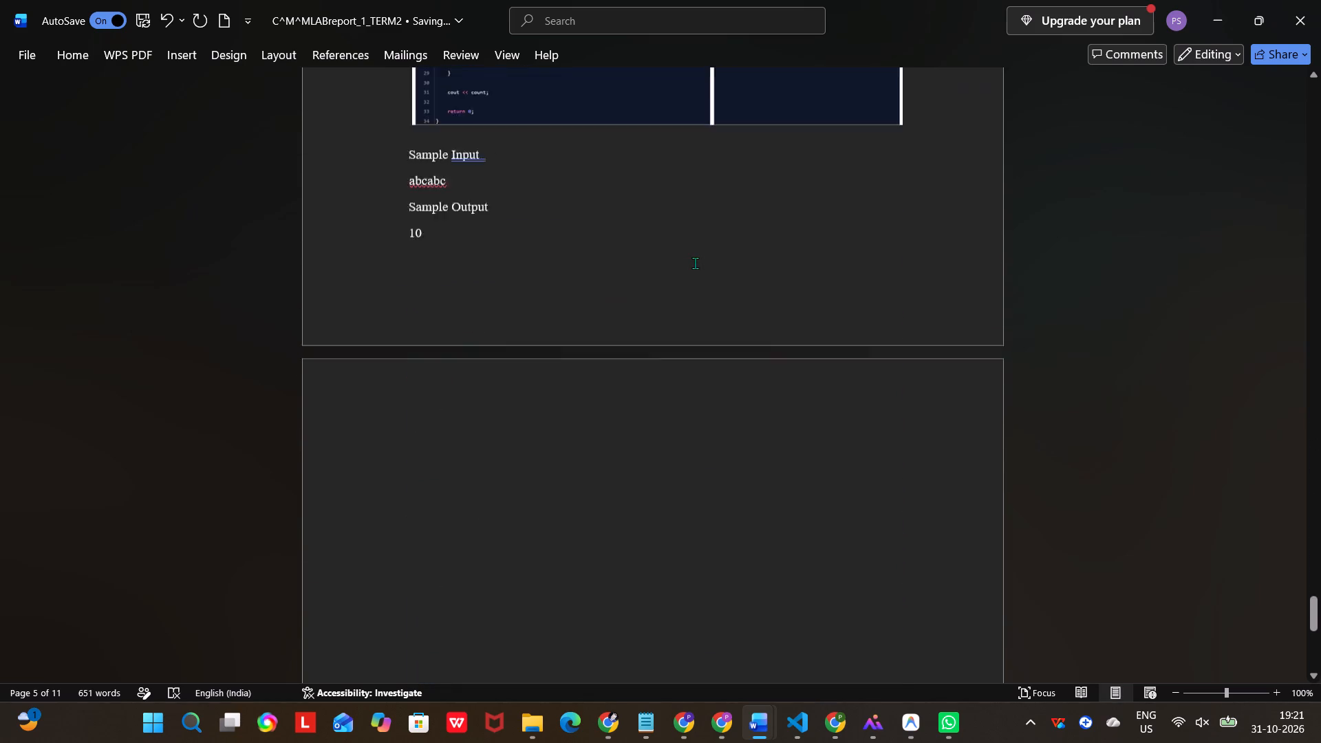
scroll(696, 263, up, 4)
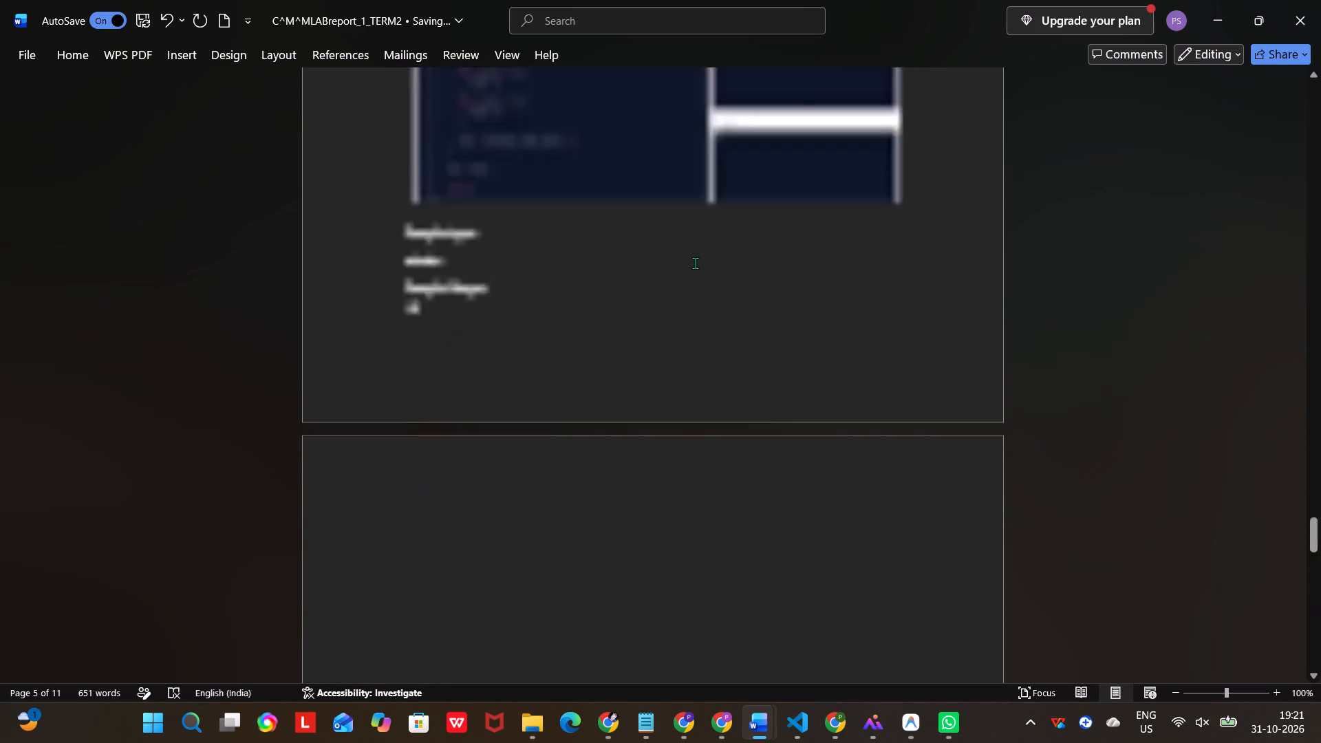
scroll(696, 263, up, 8)
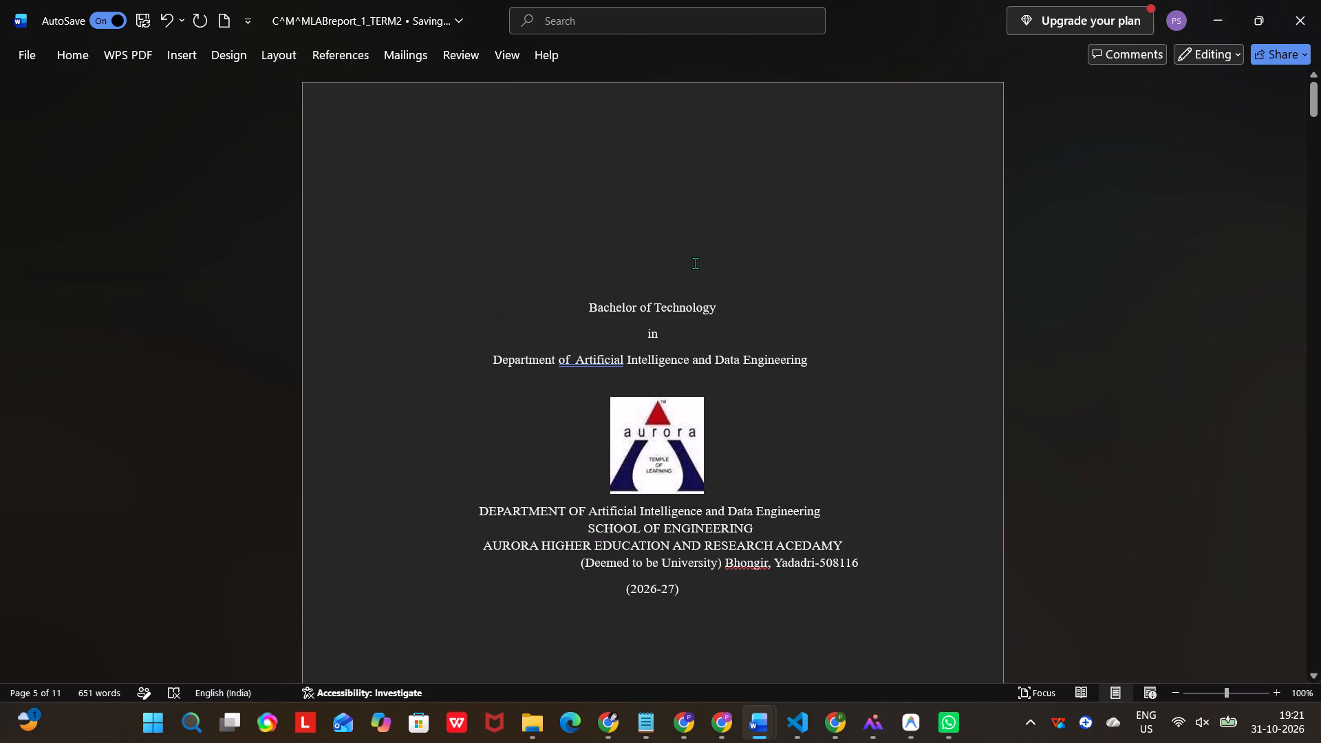
Export the report as a PDF named C++LABreport_1_TERM2 in the Documents folder, keeping standard optimization and opening after publishing.
click(25, 62)
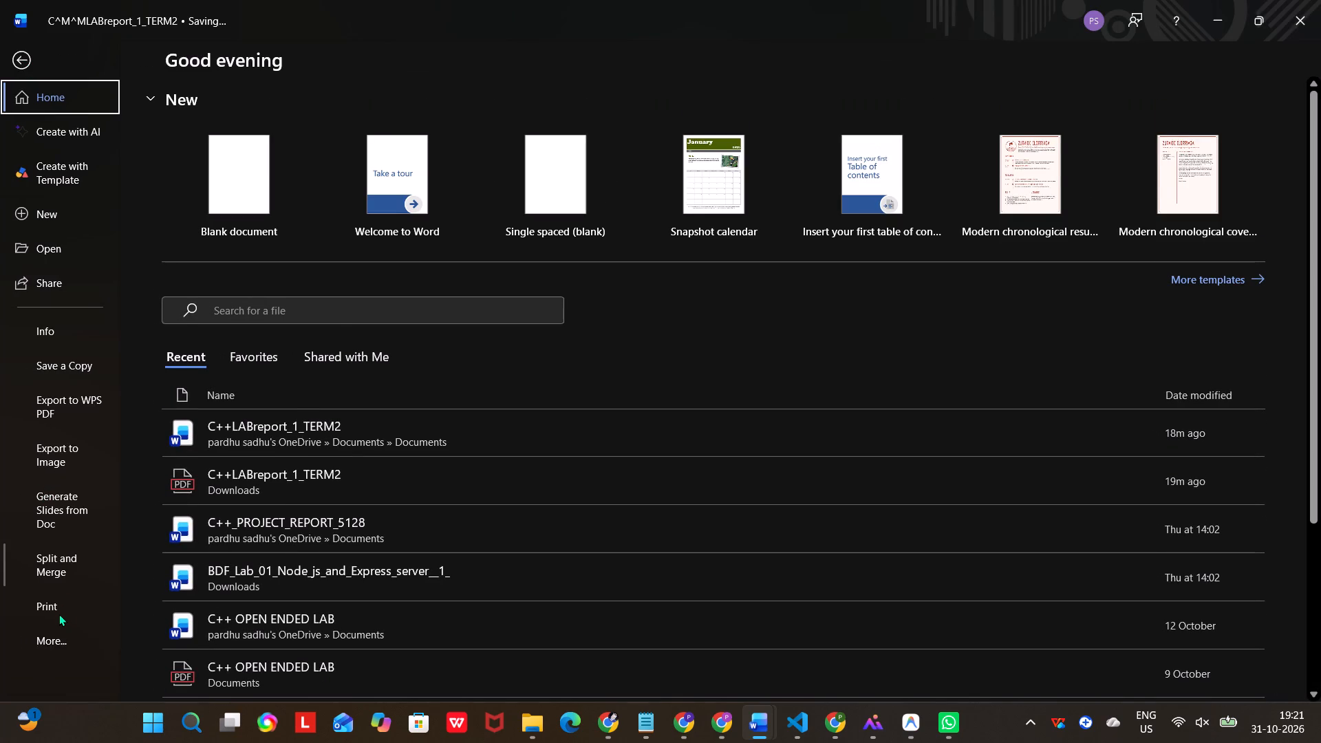
click(59, 614)
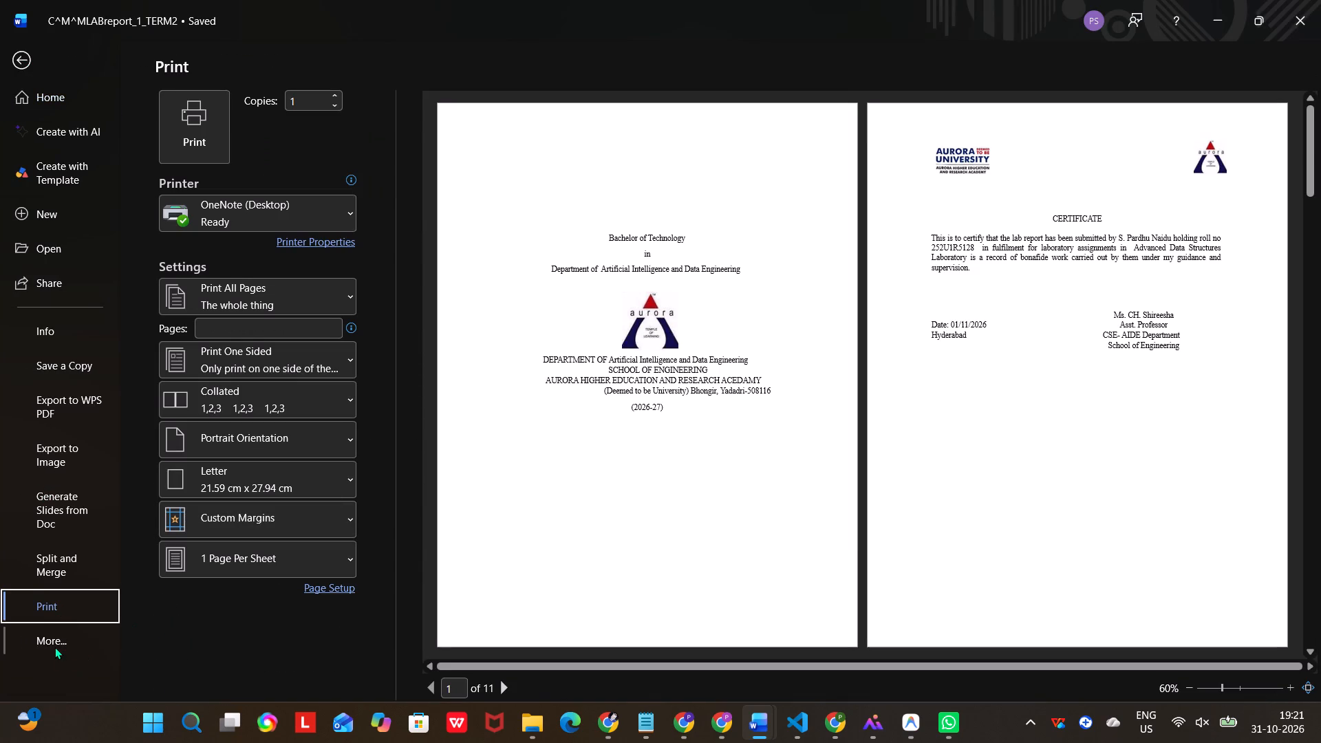
click(55, 647)
click(187, 515)
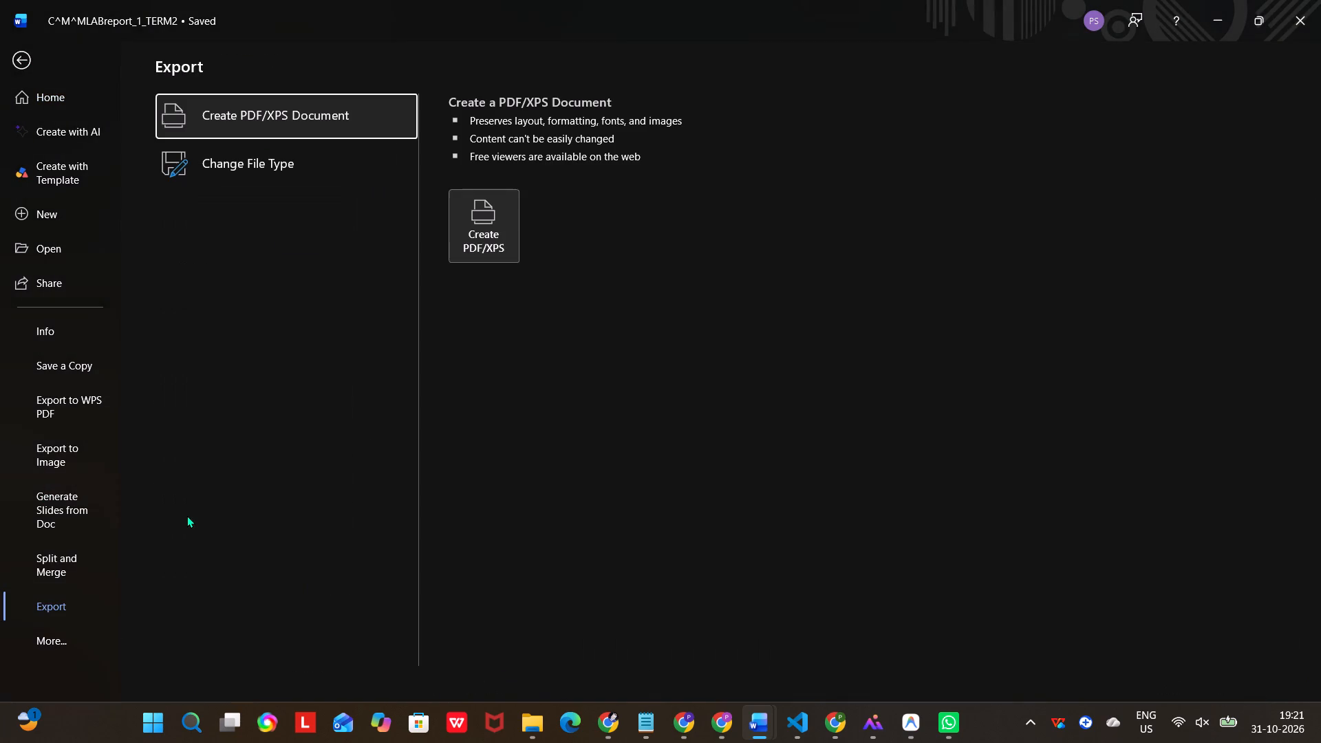
click(475, 221)
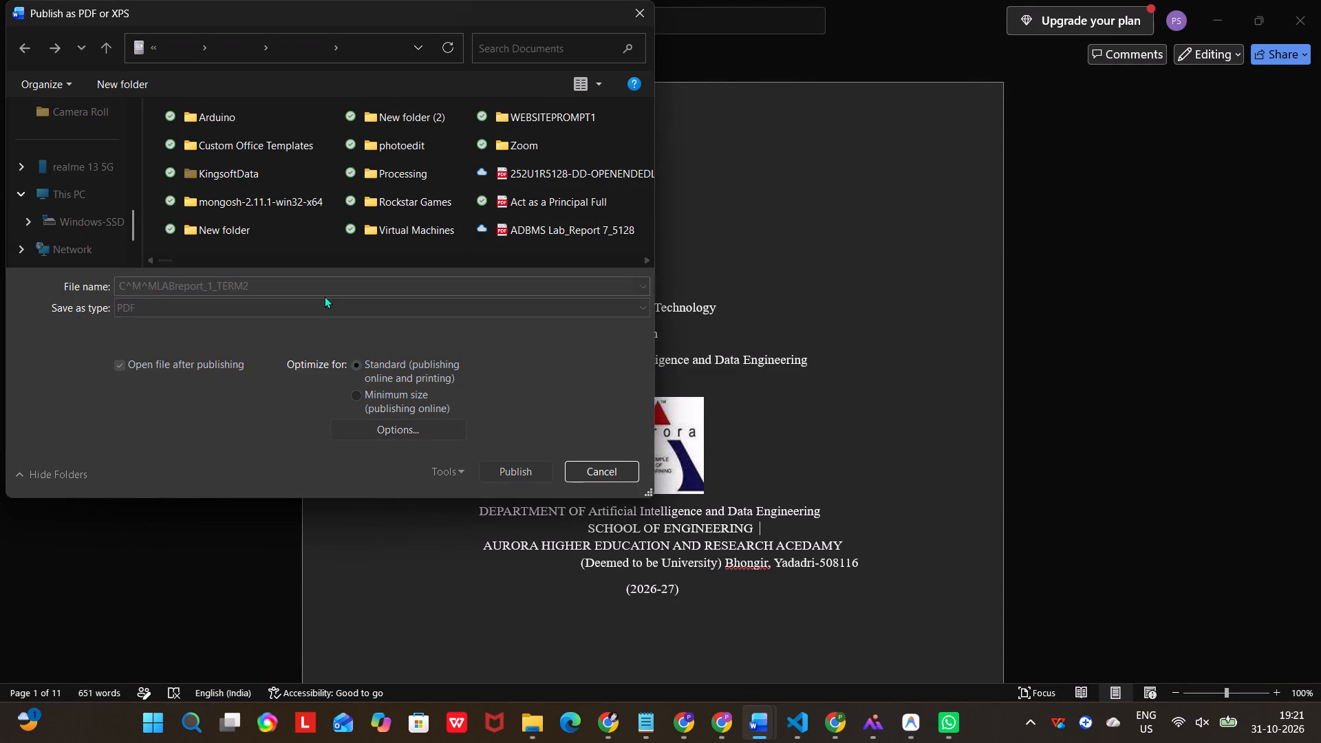
click(318, 282)
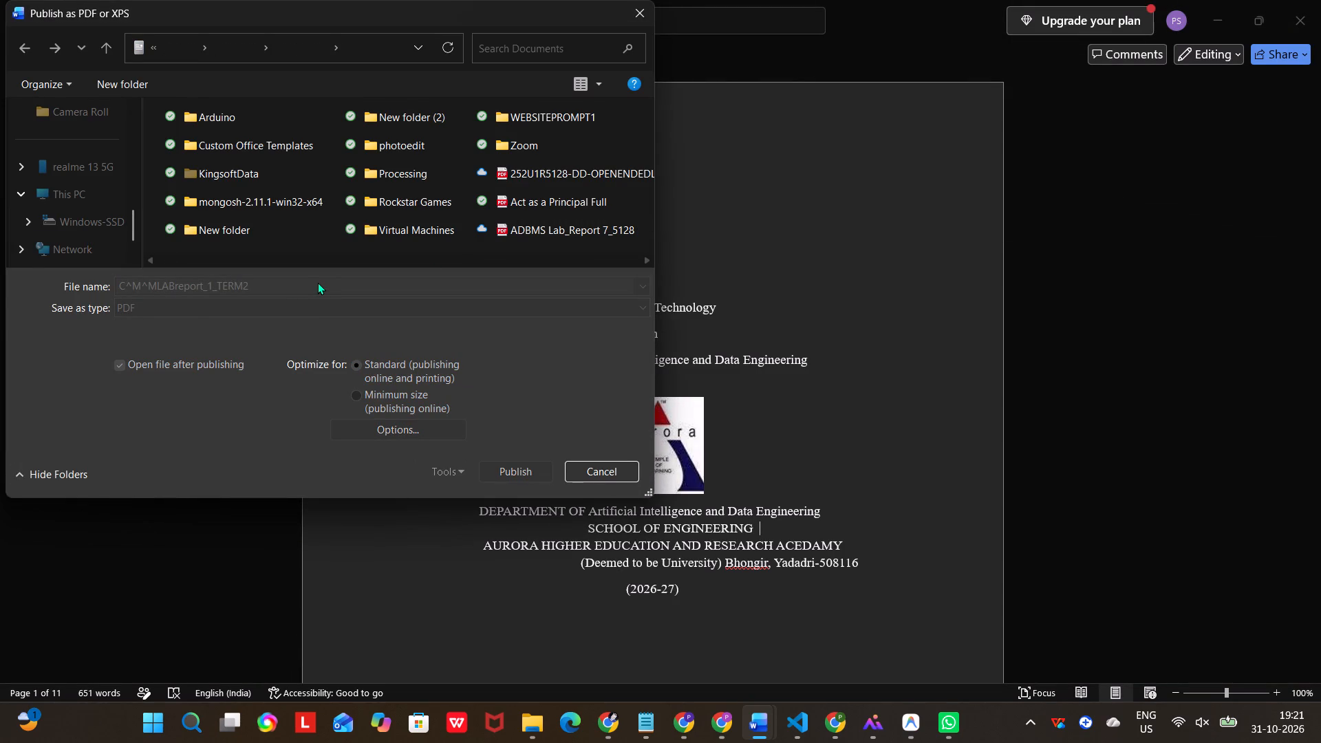
click(275, 310)
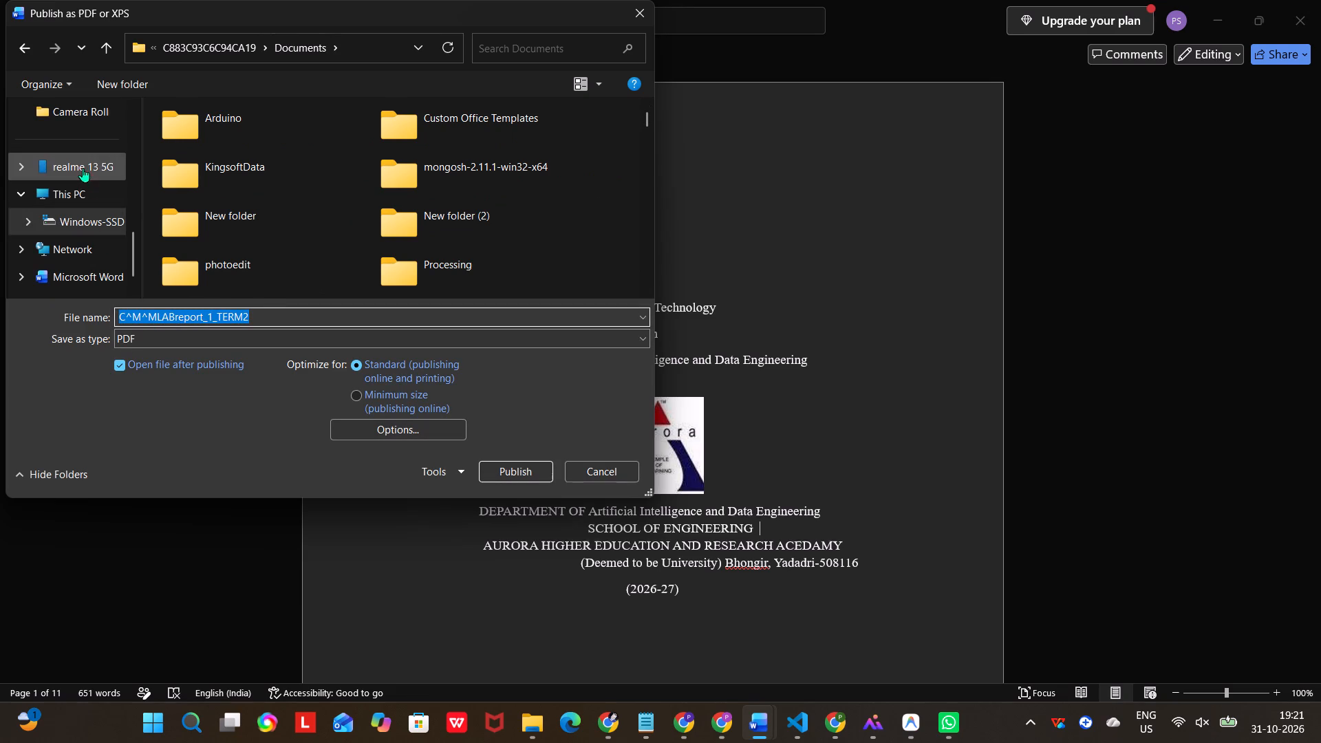
click(152, 312)
key(Right)
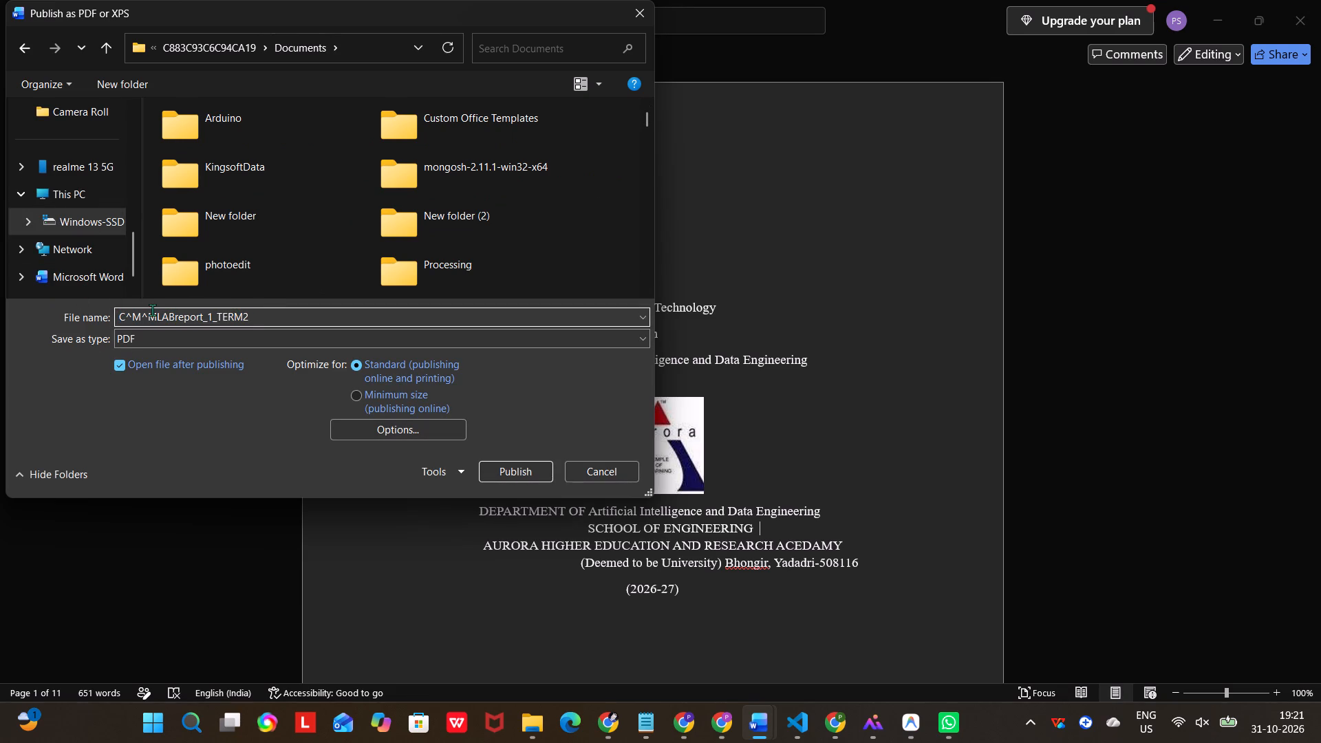
key(BackSpace)
key(BackSpace)
key(BackSpace)
key(BackSpace)
text(++)
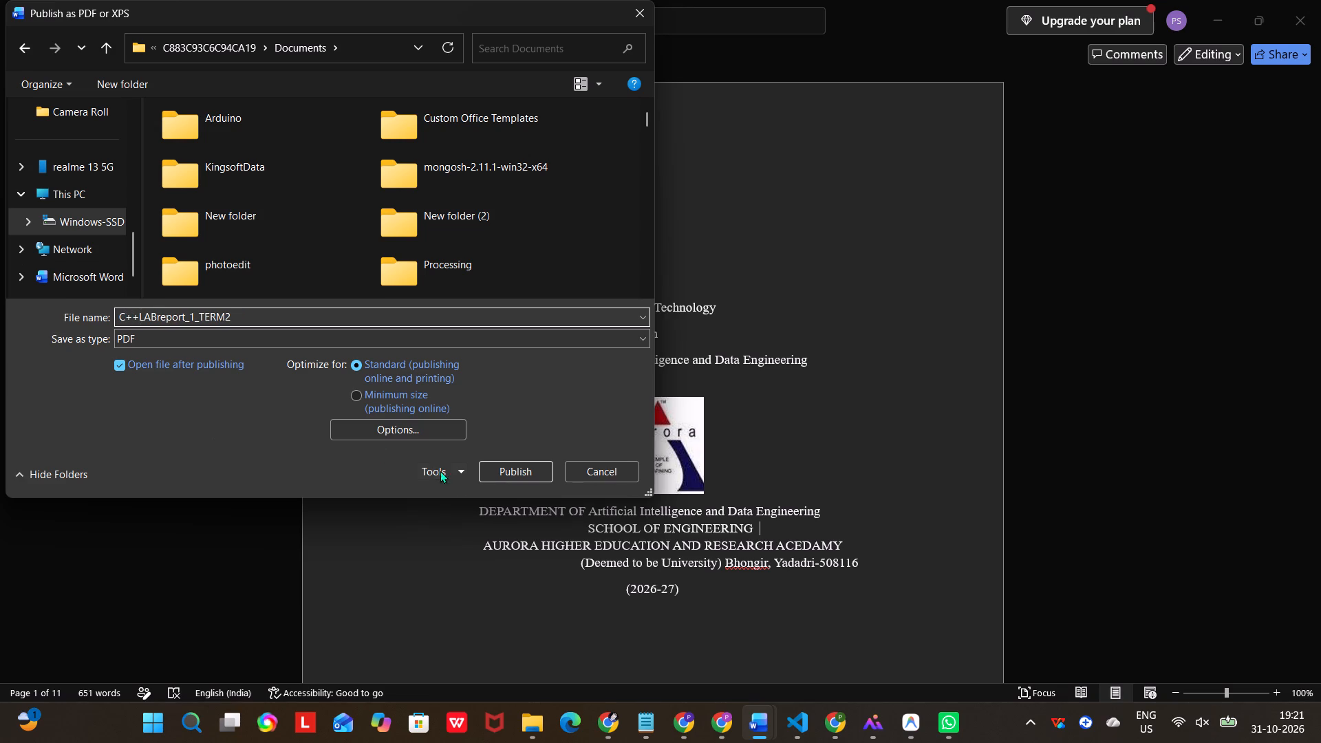
click(488, 475)
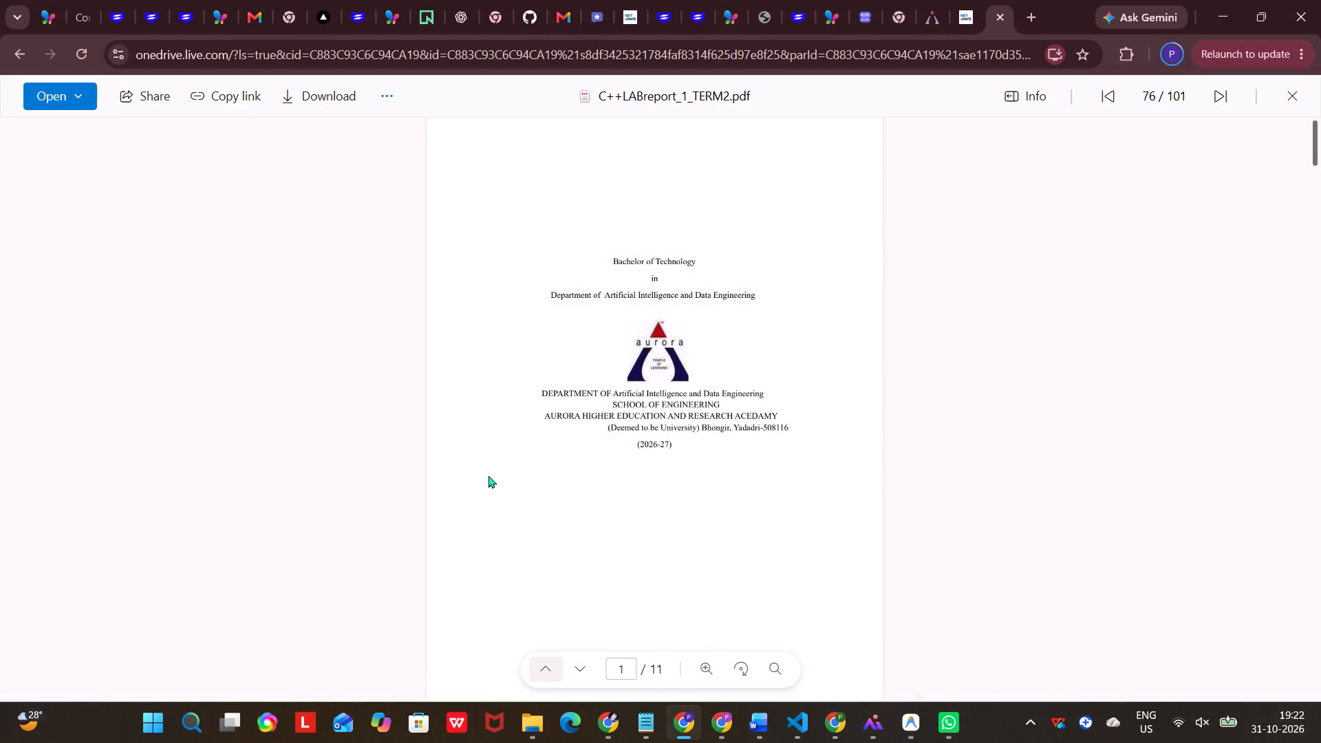
Review the published PDF from the cover through the certificate, code sections and output screenshots to the last page.
scroll(488, 475, down, 1)
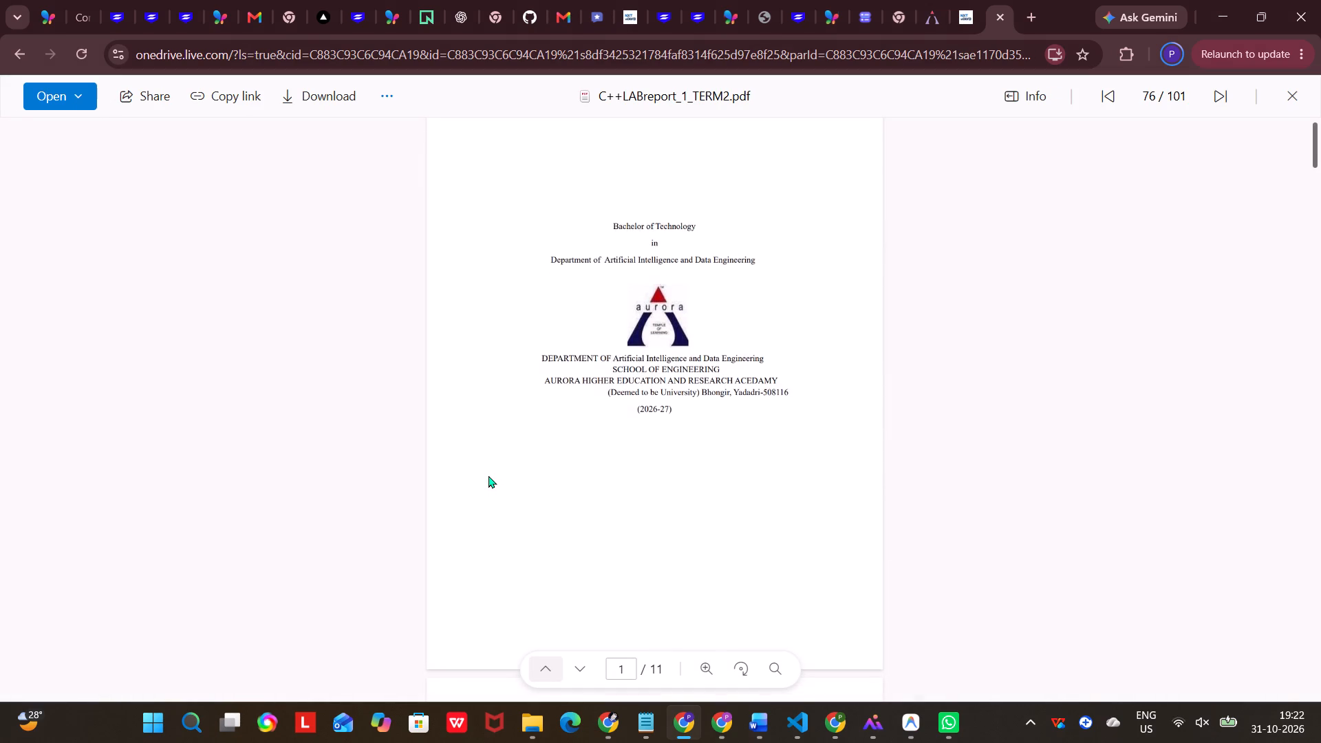
scroll(488, 475, down, 5)
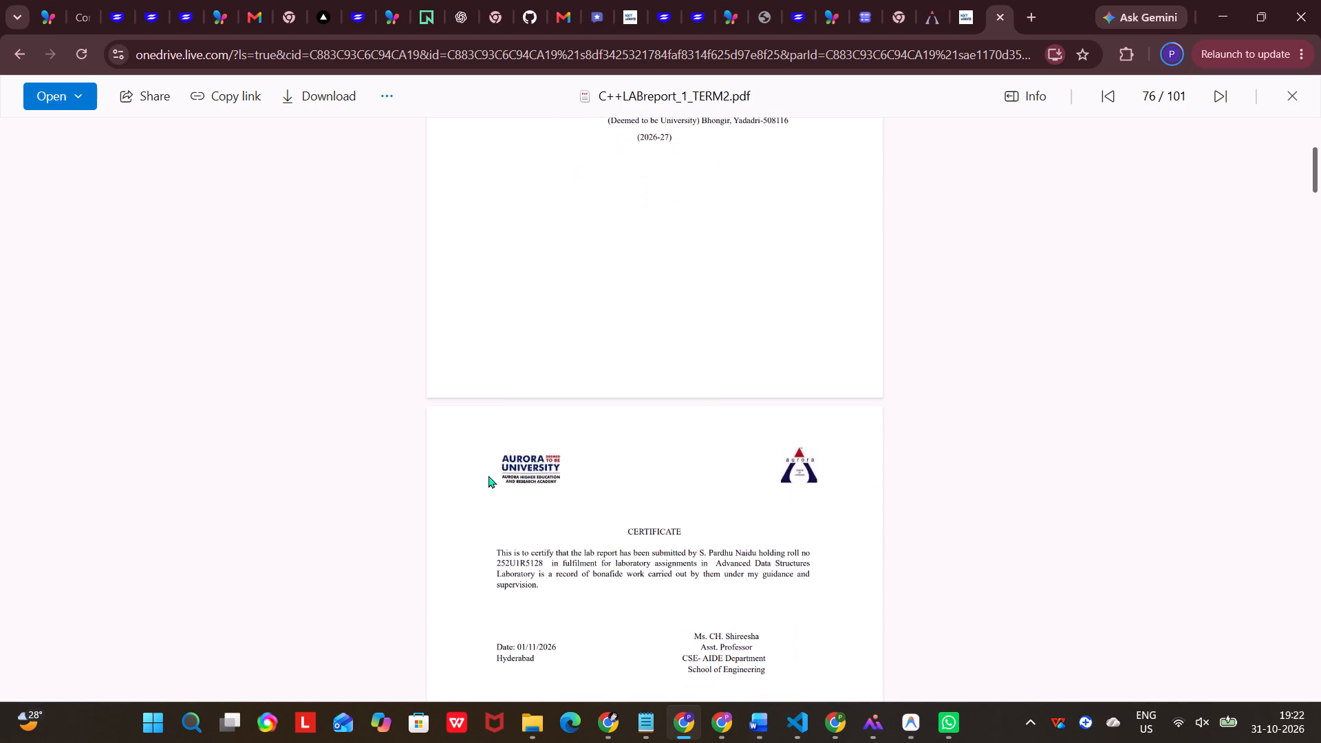
scroll(488, 475, down, 1)
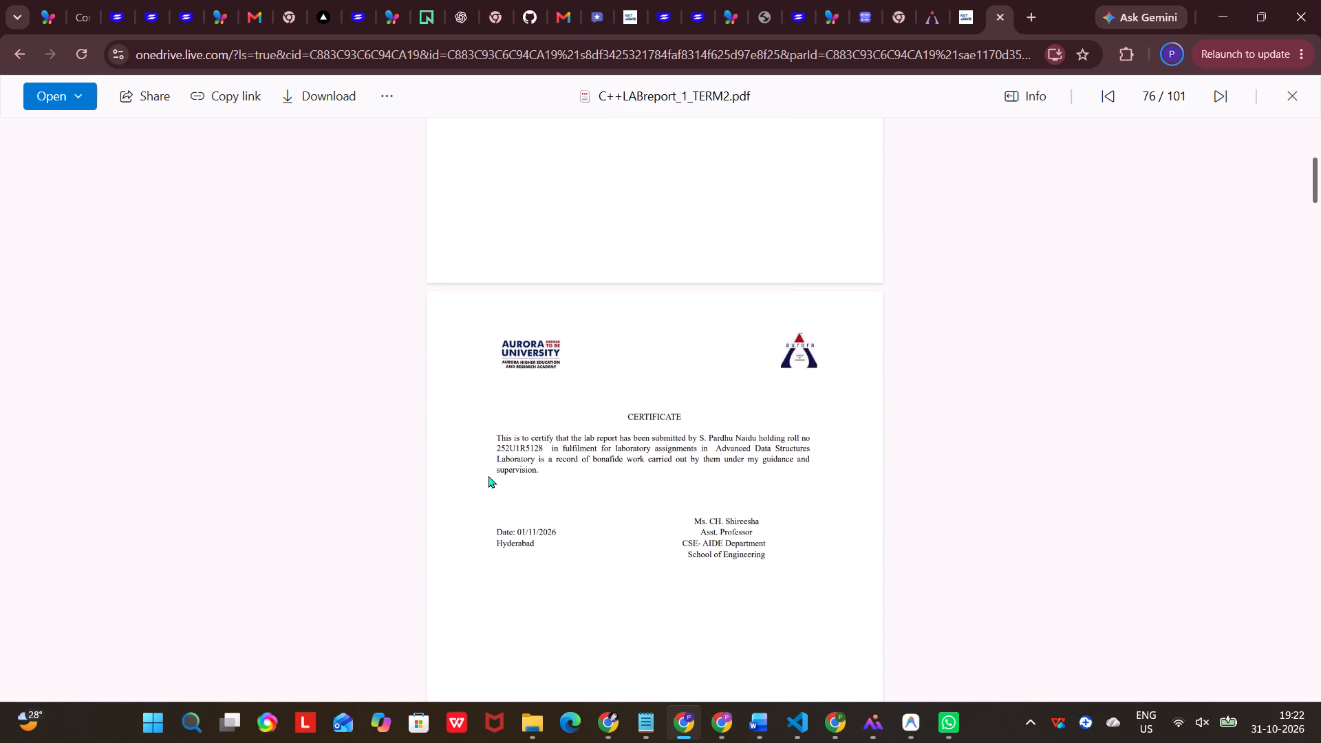
scroll(488, 475, down, 2)
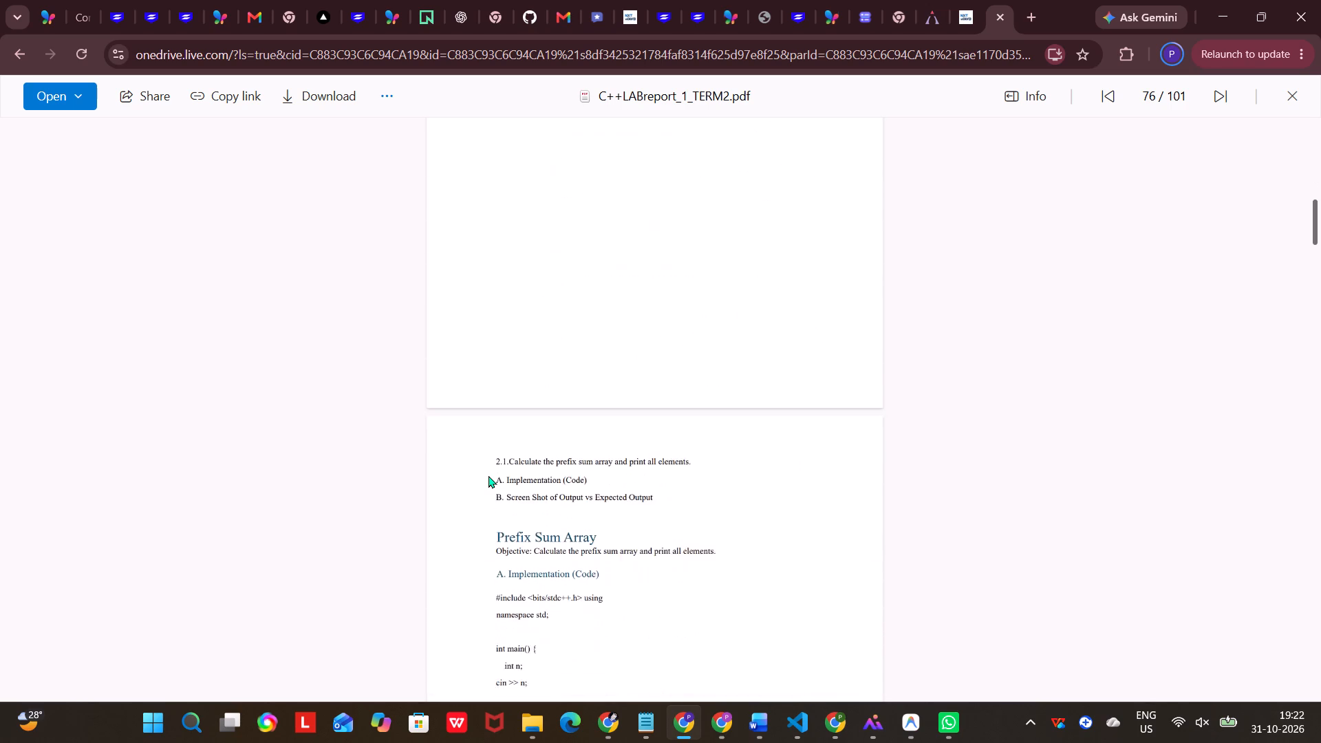
scroll(488, 475, down, 3)
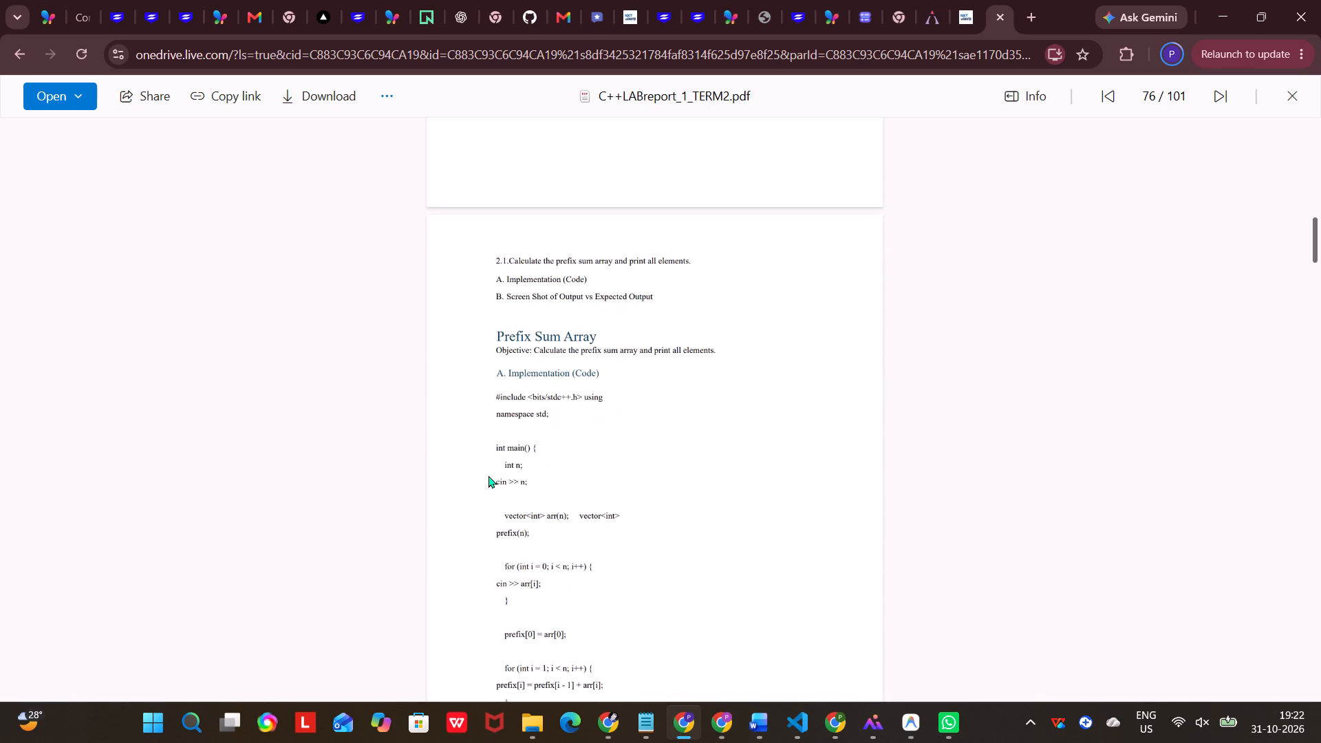
scroll(488, 475, down, 4)
scroll(488, 475, up, 2)
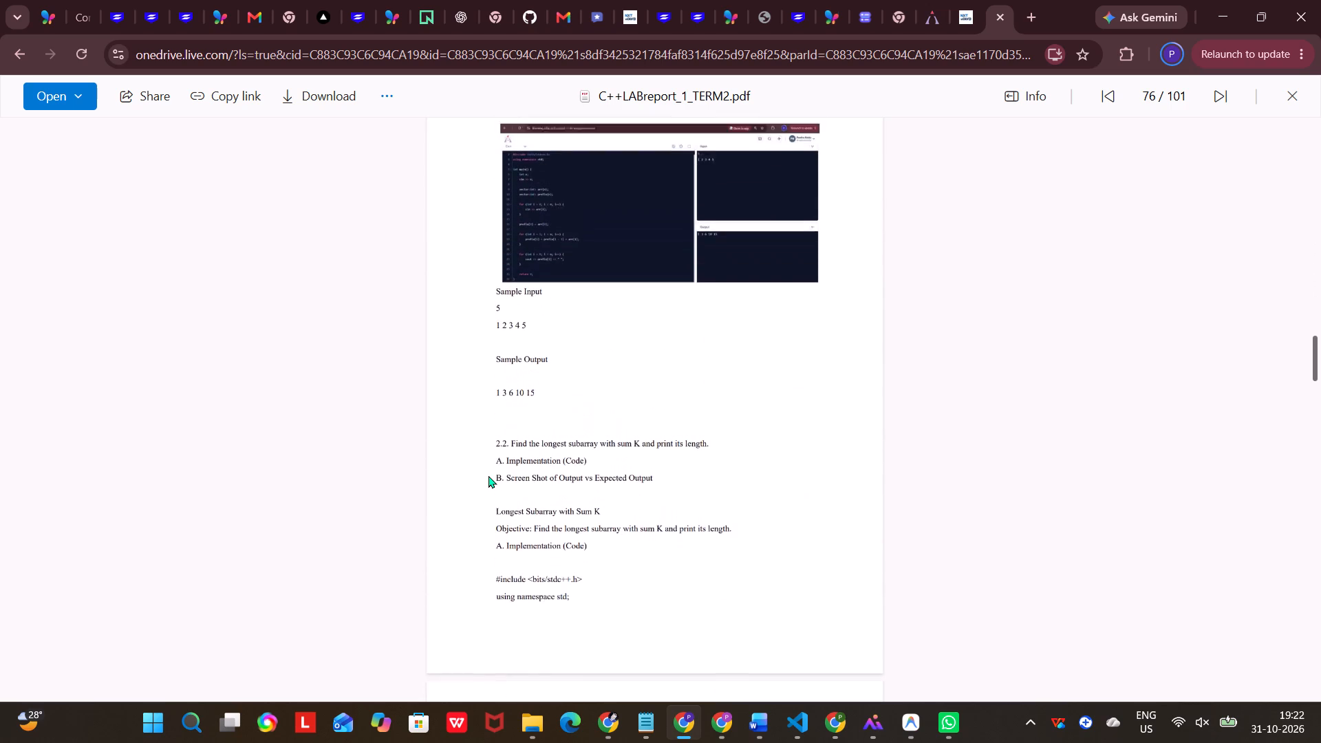
scroll(488, 475, up, 1)
scroll(488, 475, down, 3)
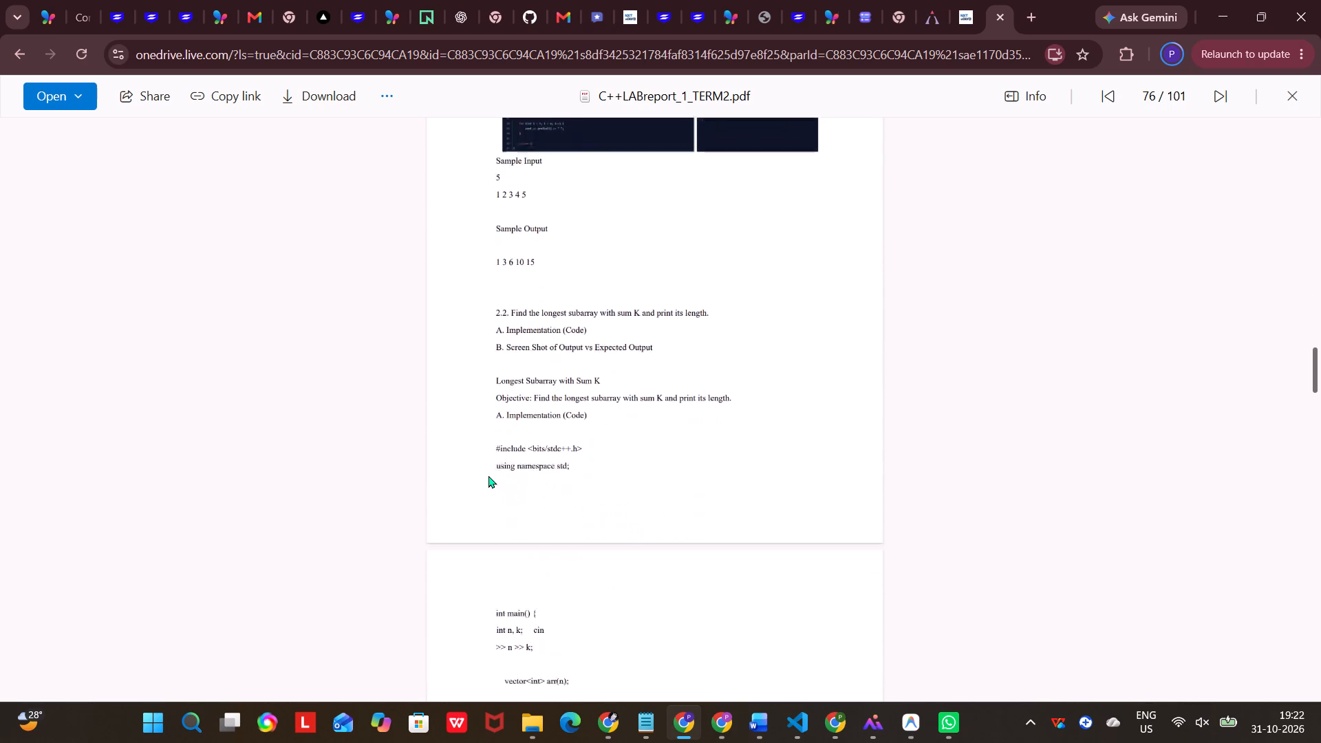
scroll(488, 475, down, 5)
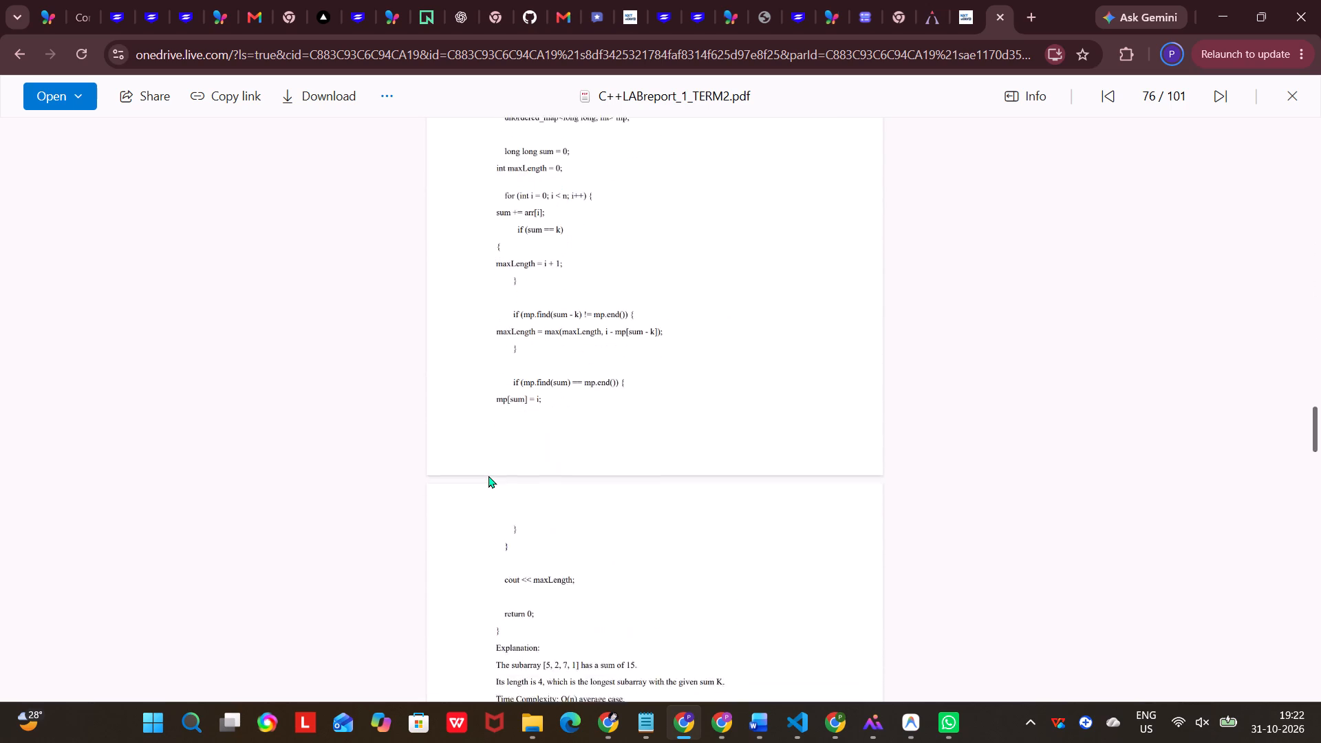
scroll(488, 475, down, 4)
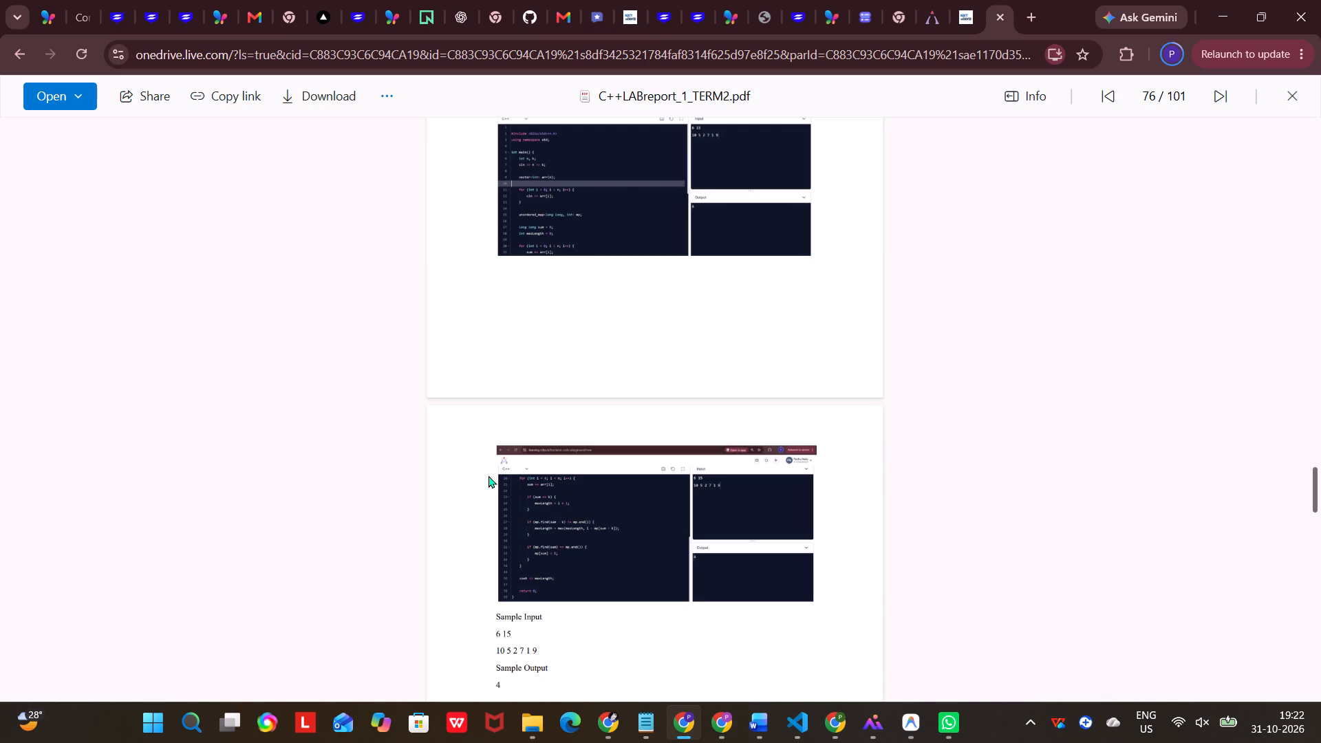
scroll(488, 475, down, 1)
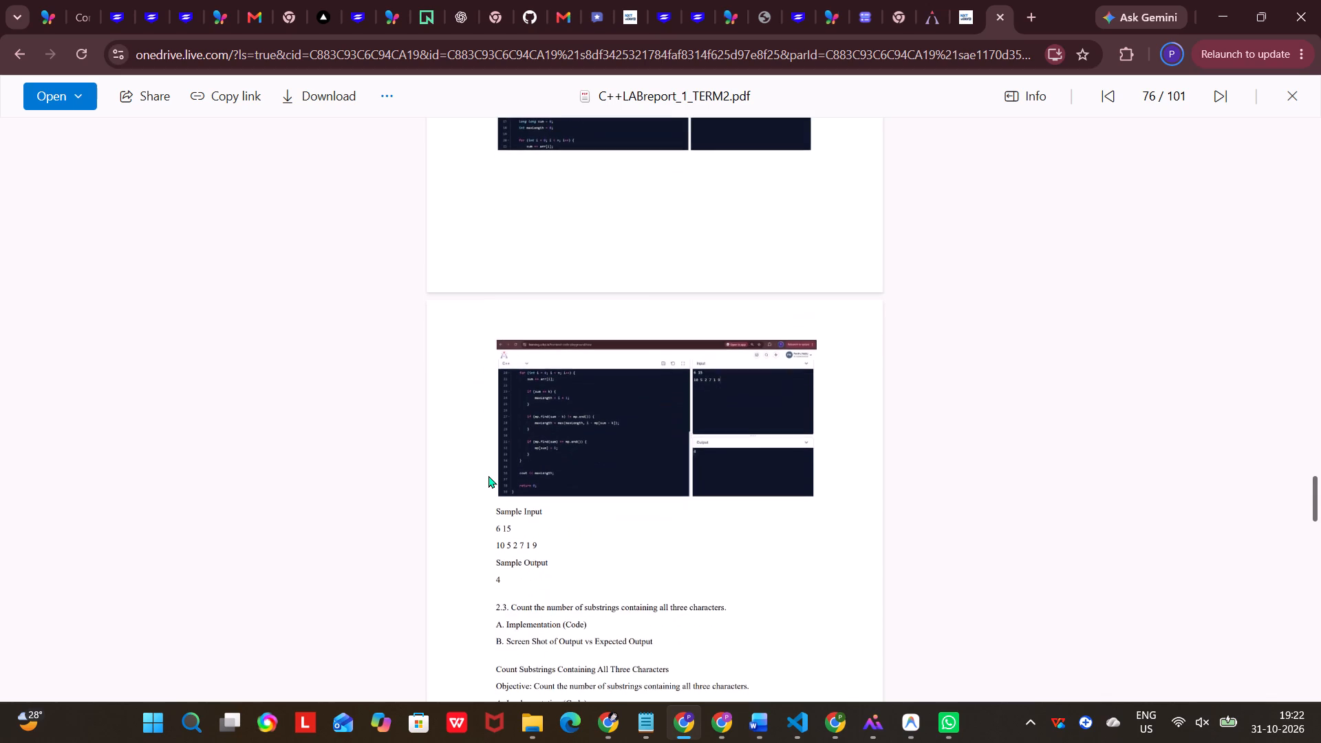
scroll(488, 475, down, 8)
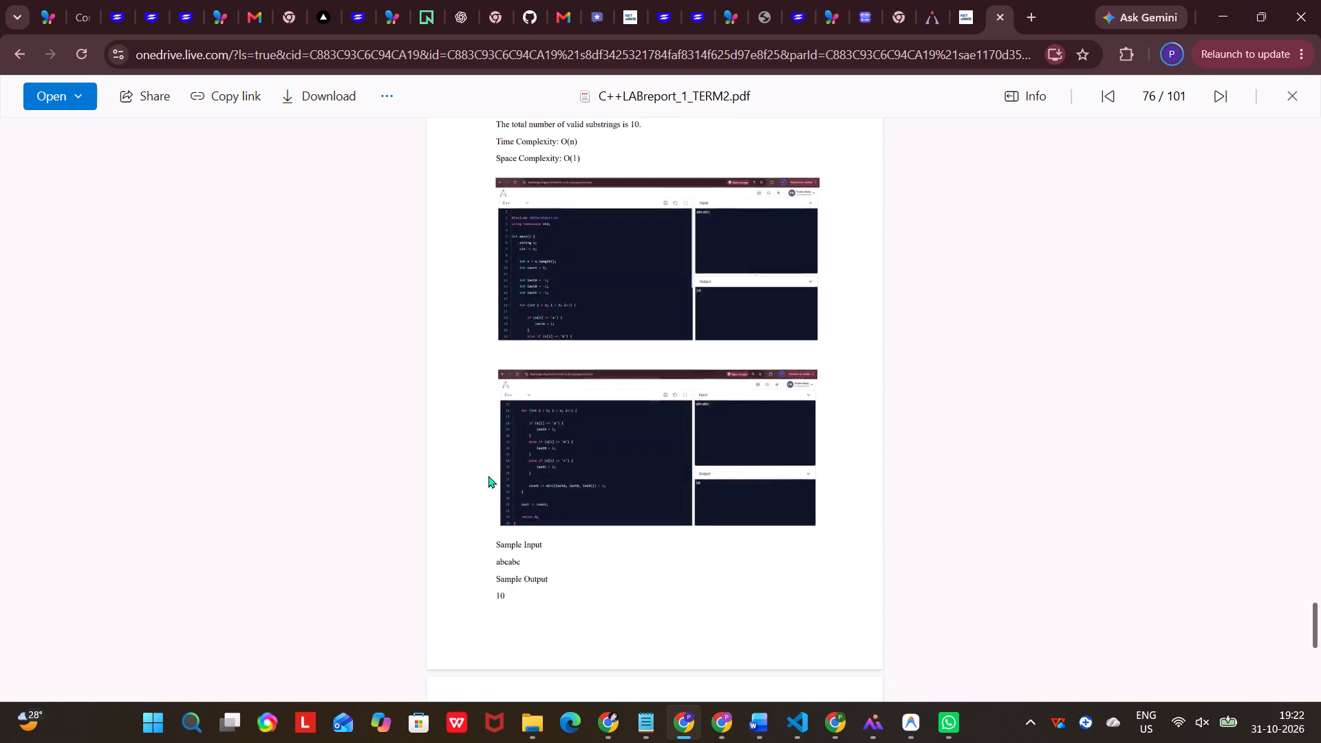
scroll(488, 475, down, 6)
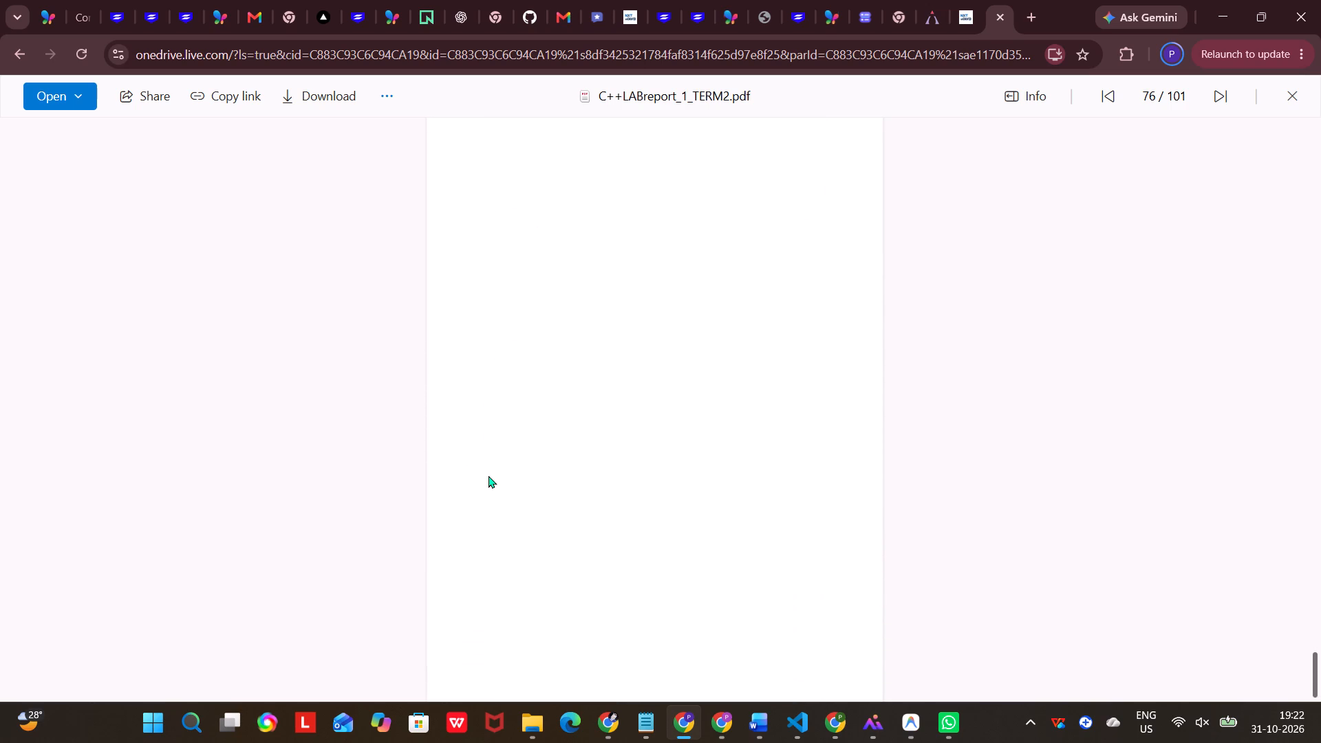
scroll(488, 475, down, 3)
scroll(488, 475, up, 4)
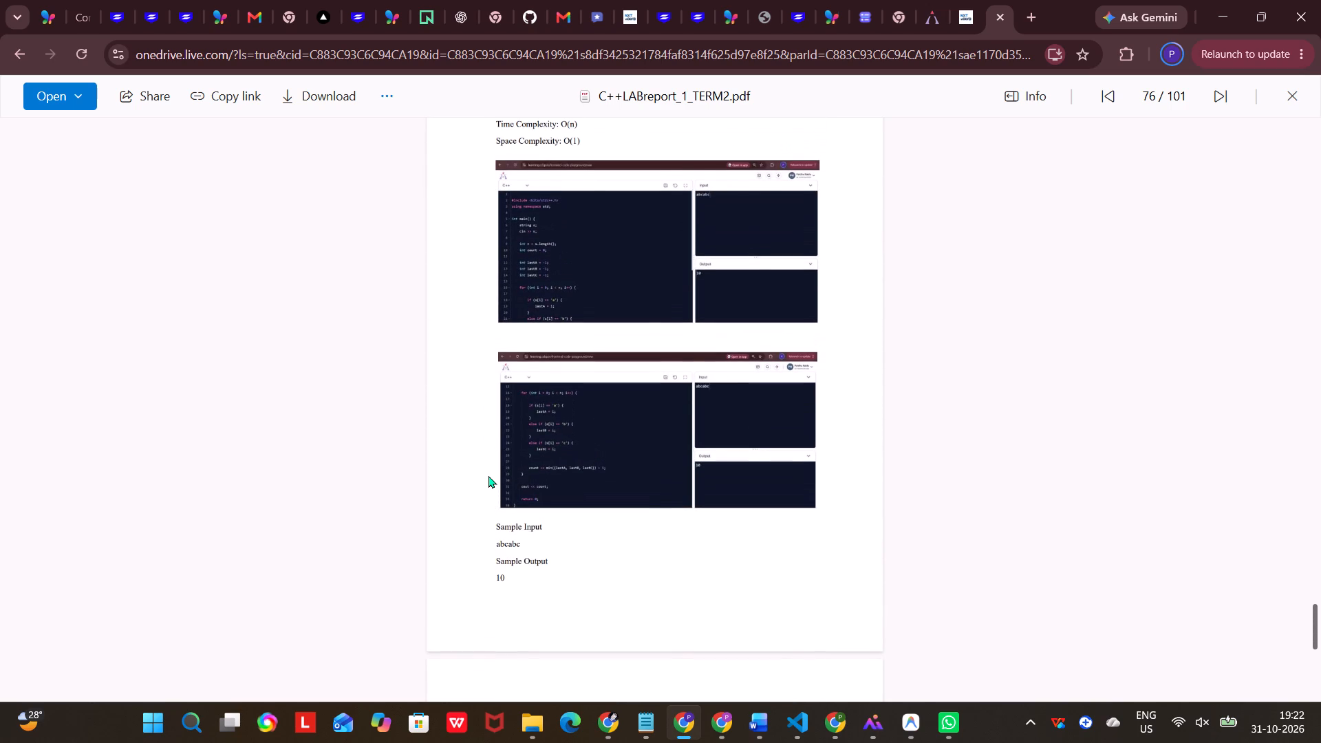
scroll(488, 475, down, 4)
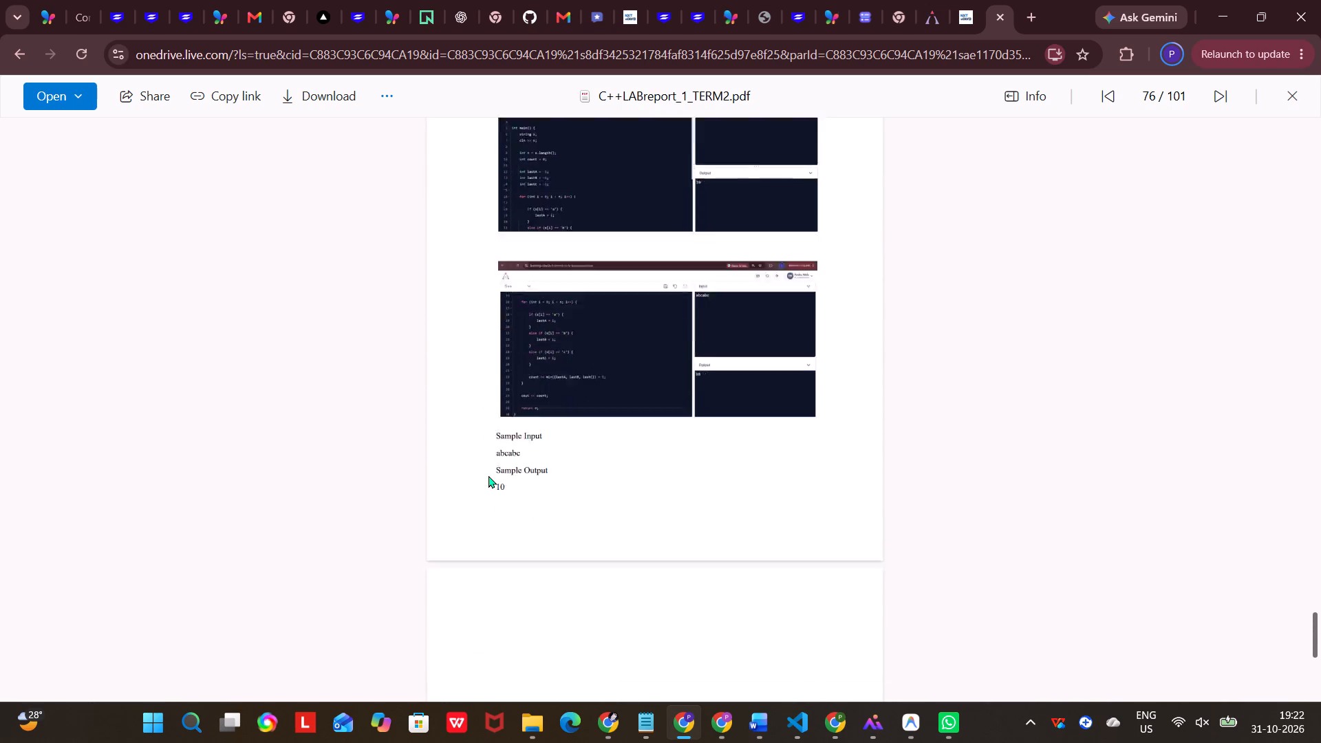
scroll(488, 475, down, 5)
scroll(488, 475, up, 2)
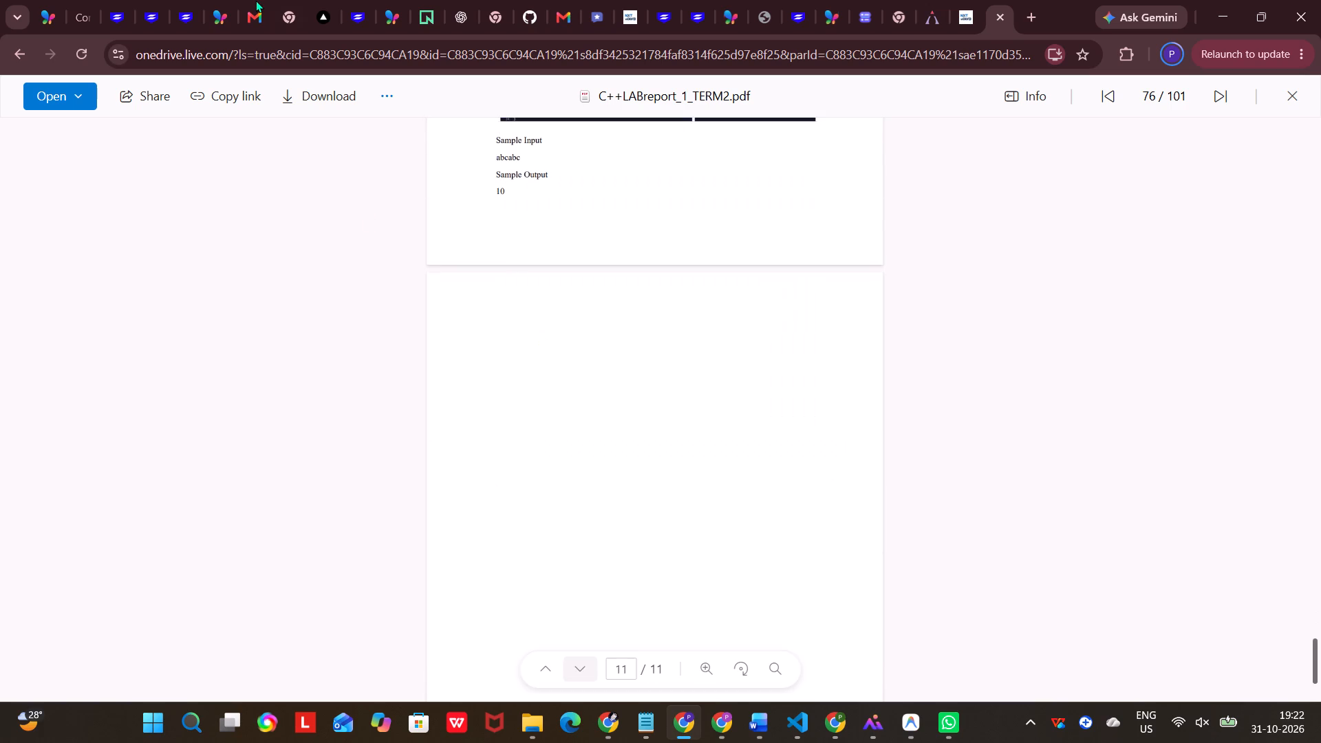
Download the published C++LABreport_1_TERM2.pdf from OneDrive to the computer.
click(304, 100)
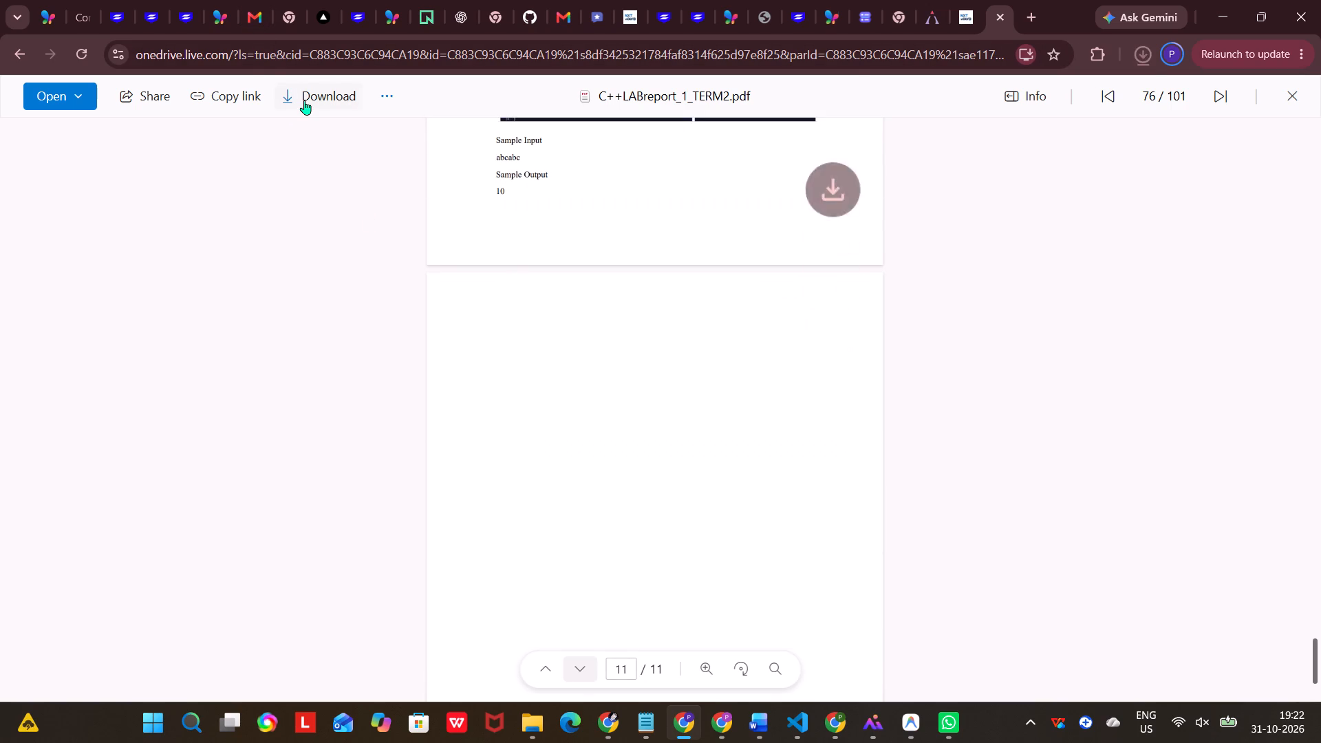
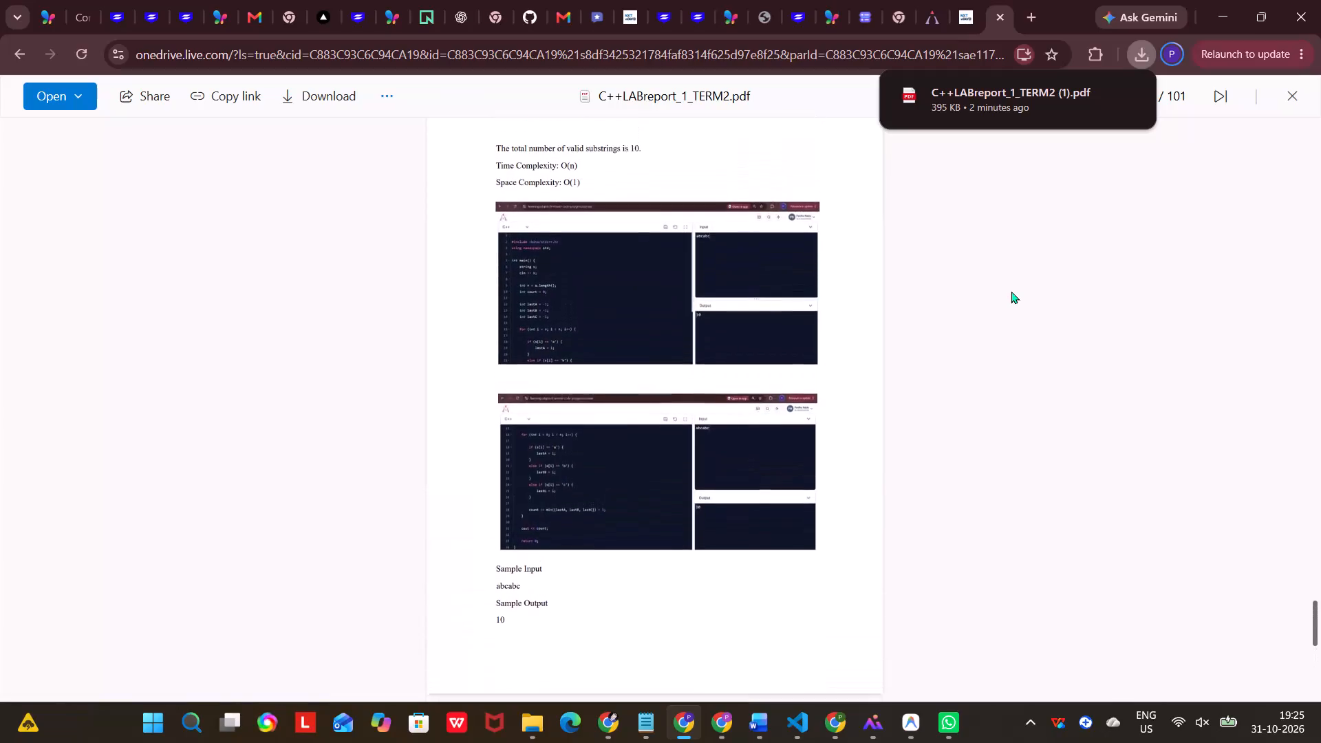
Recheck the published PDF online, going back through the screenshots to the cover, past the certificate and down to the last page.
scroll(1011, 291, up, 7)
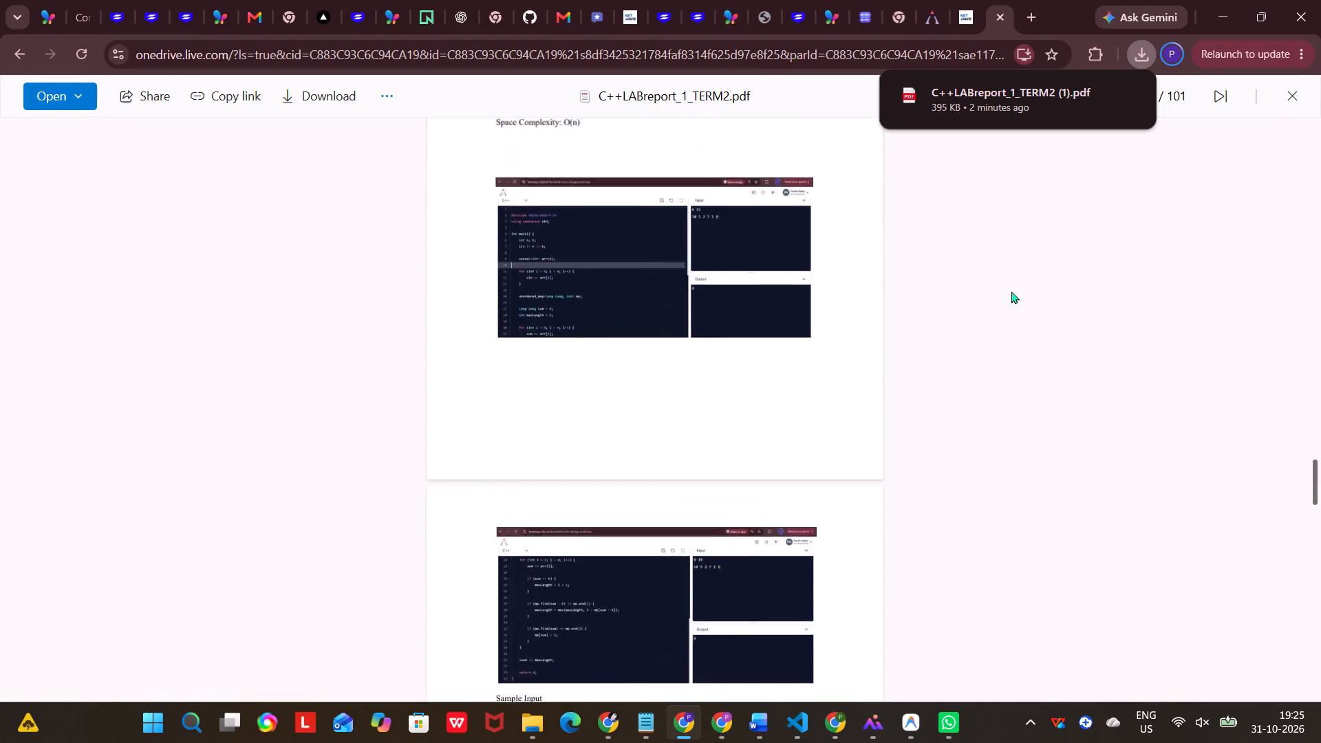
scroll(1011, 291, up, 14)
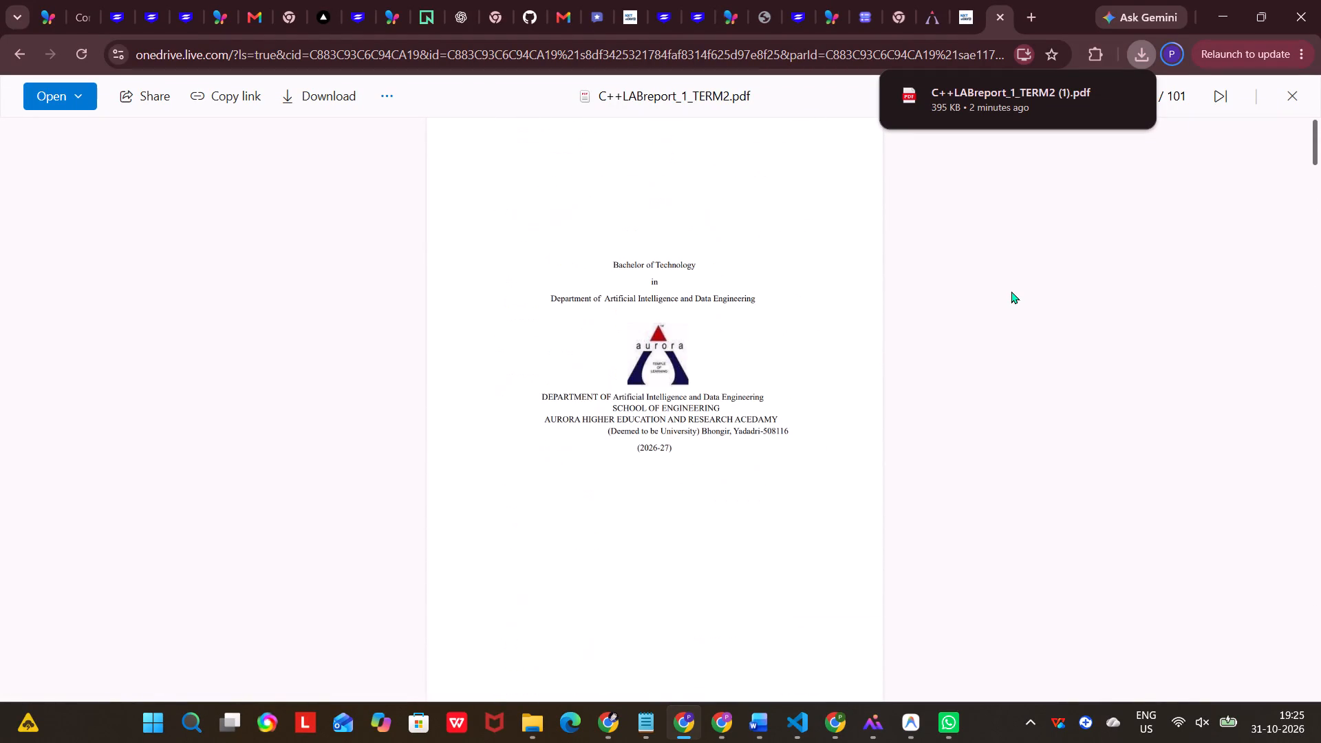
scroll(1011, 291, down, 2)
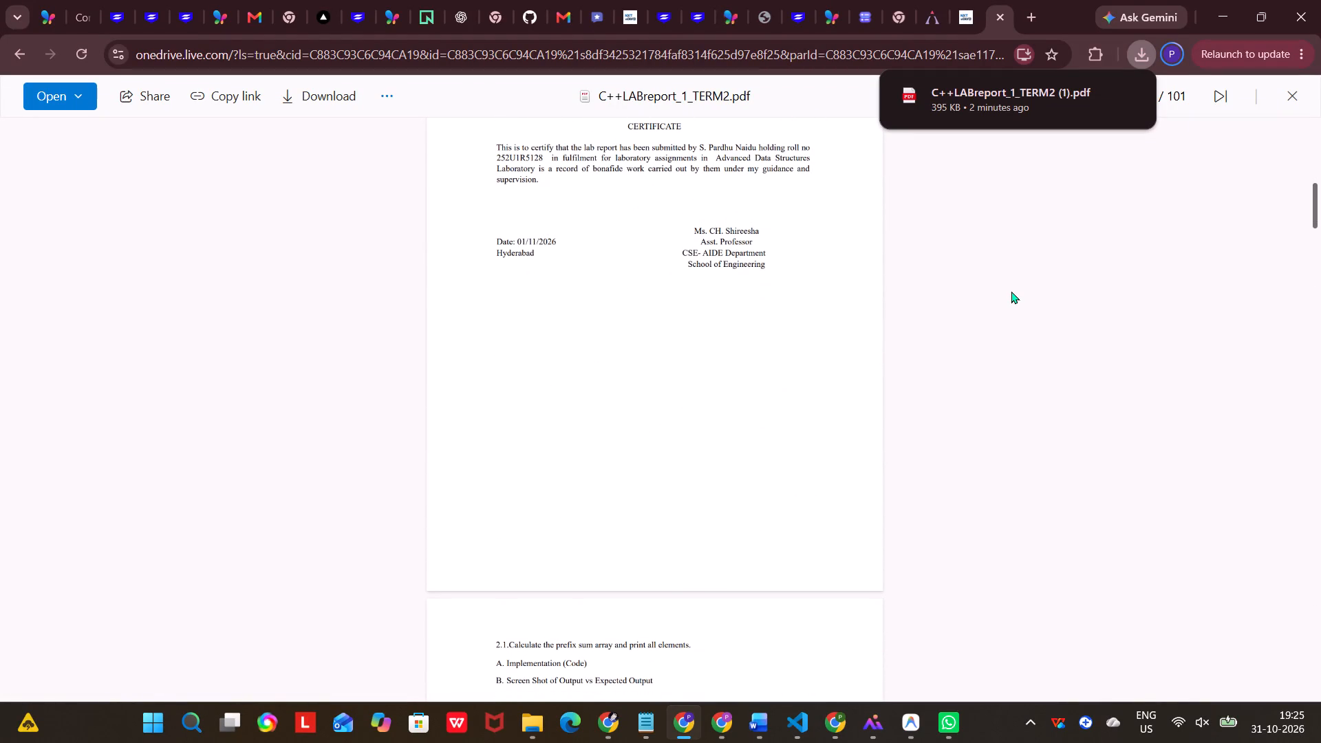
scroll(1011, 291, down, 10)
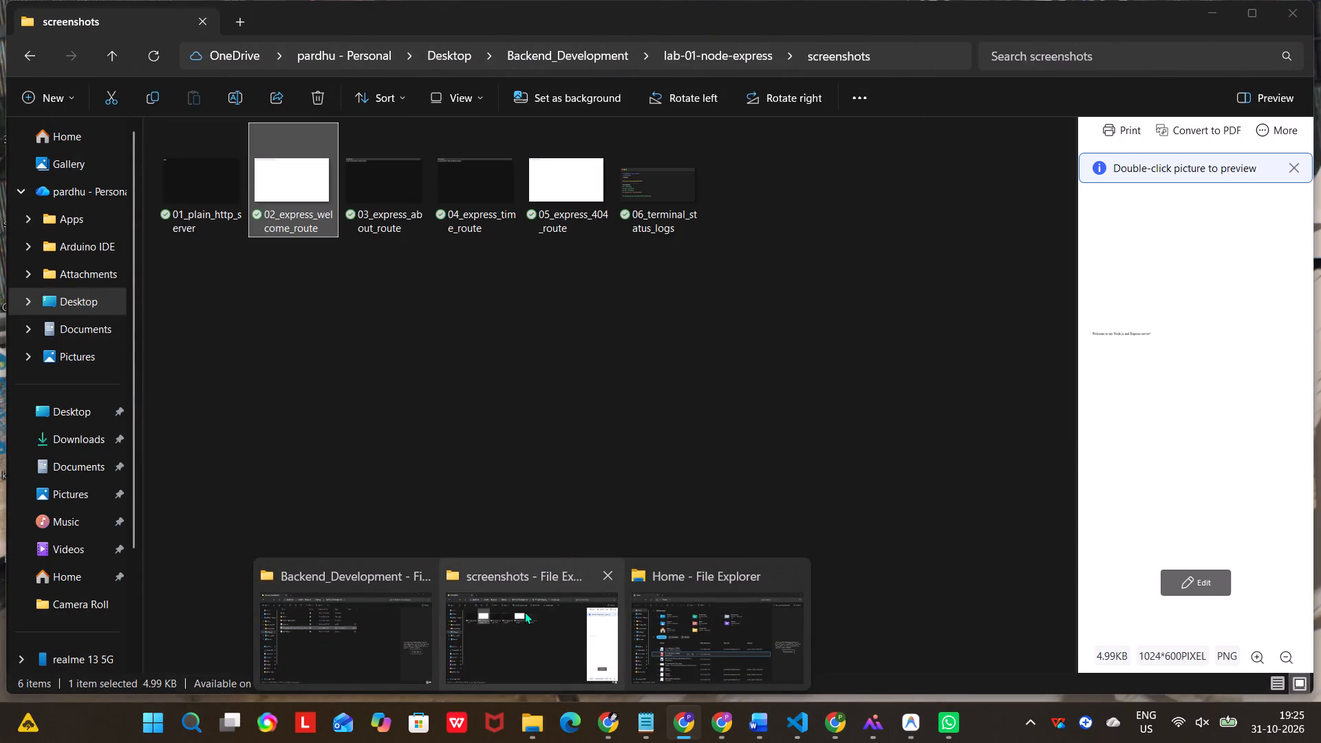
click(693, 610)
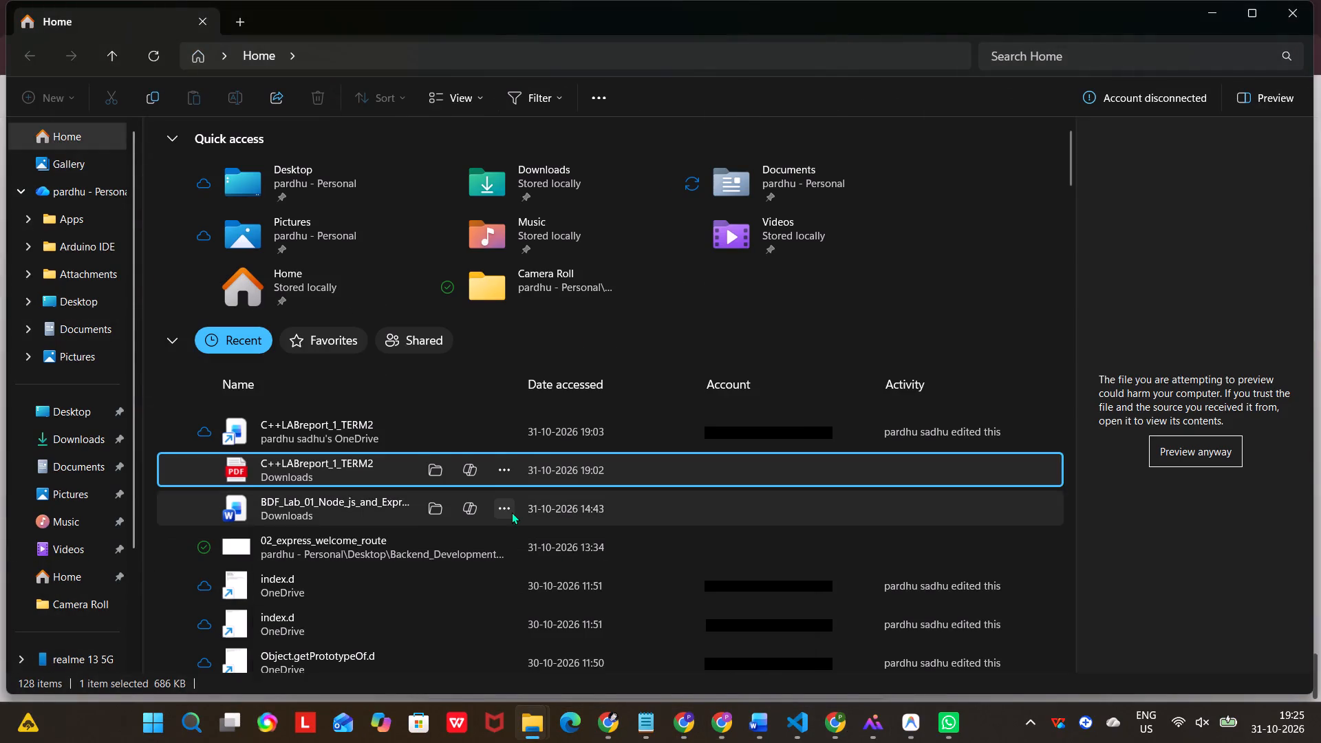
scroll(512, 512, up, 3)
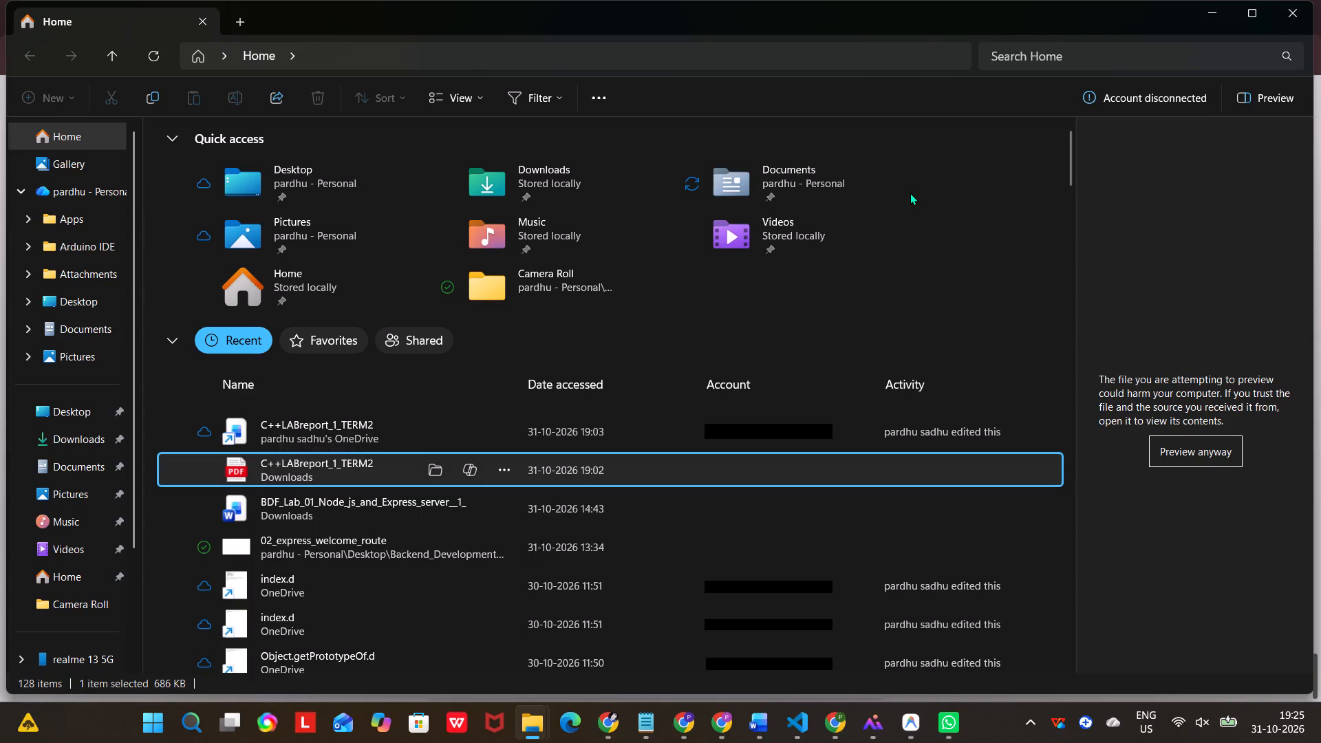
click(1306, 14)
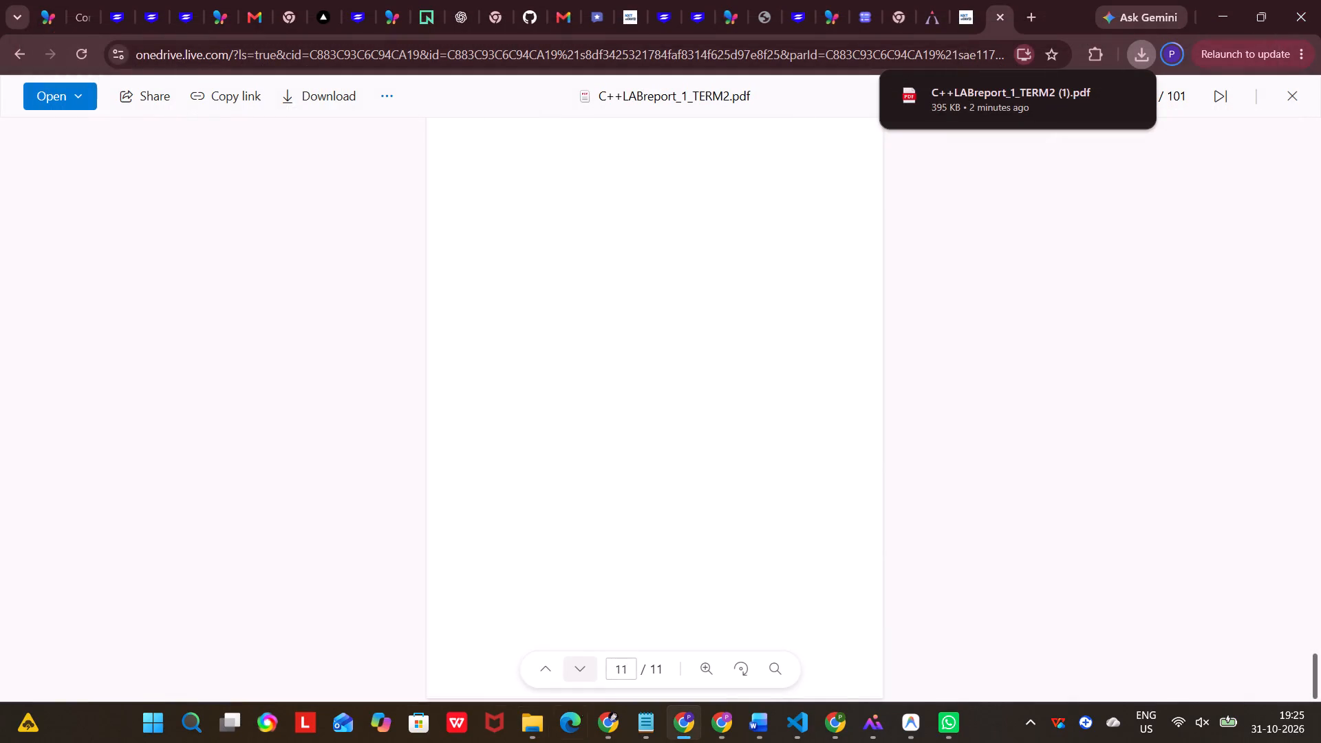
Open the recent C++LABreport_1_TERM2 PDF from File Explorer, check its cover page and close it.
click(137, 733)
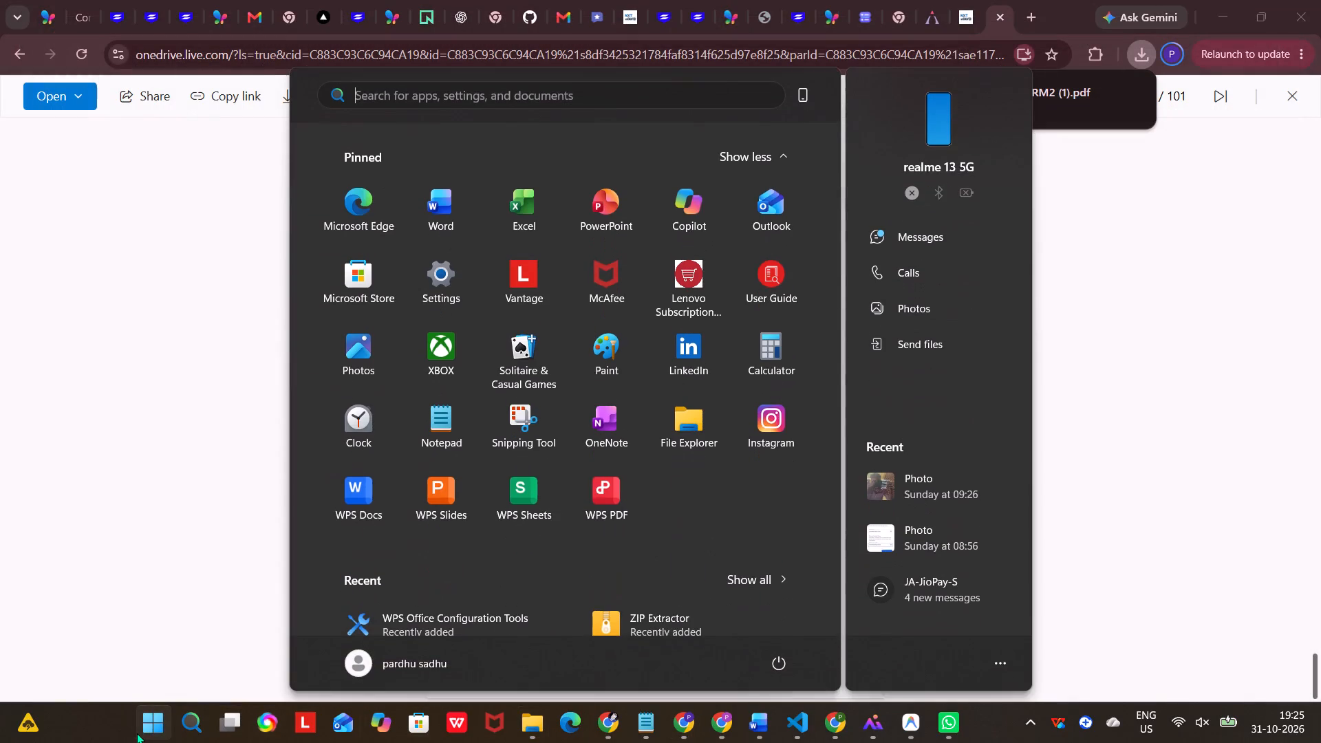
click(677, 441)
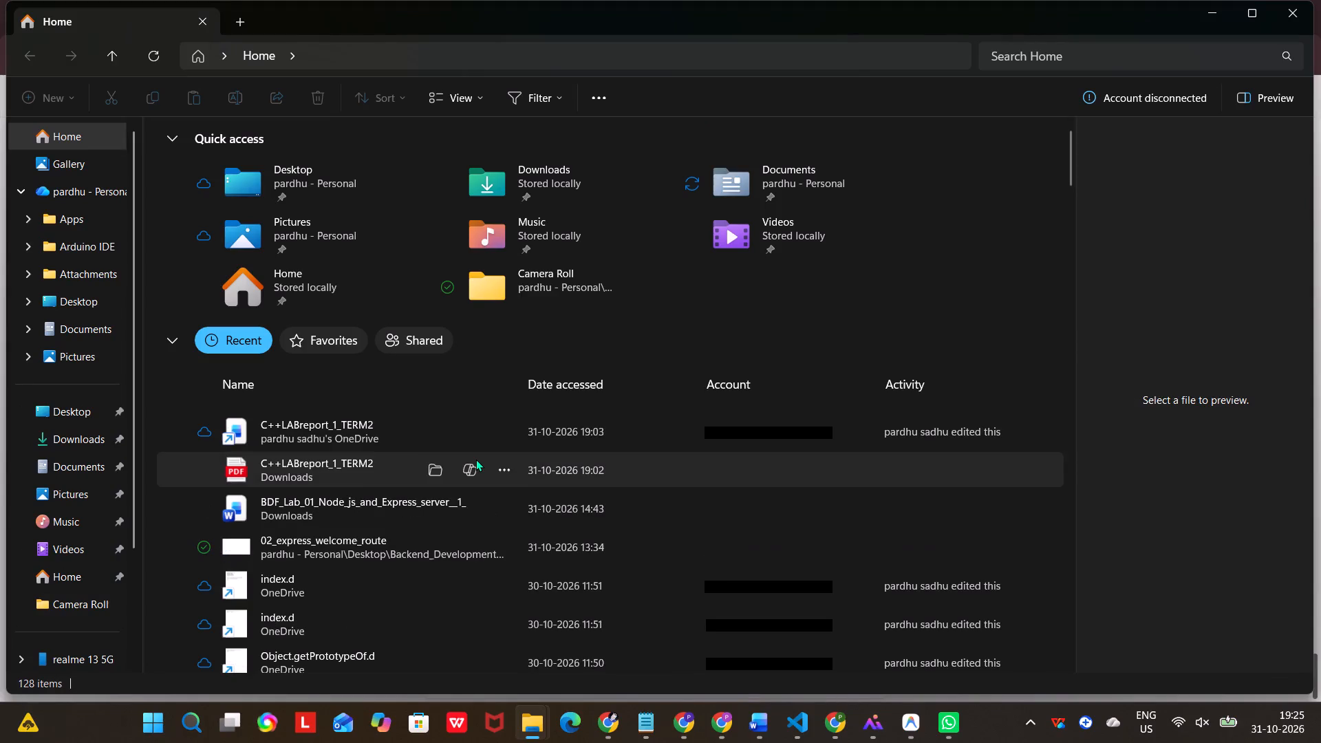
double_click(336, 466)
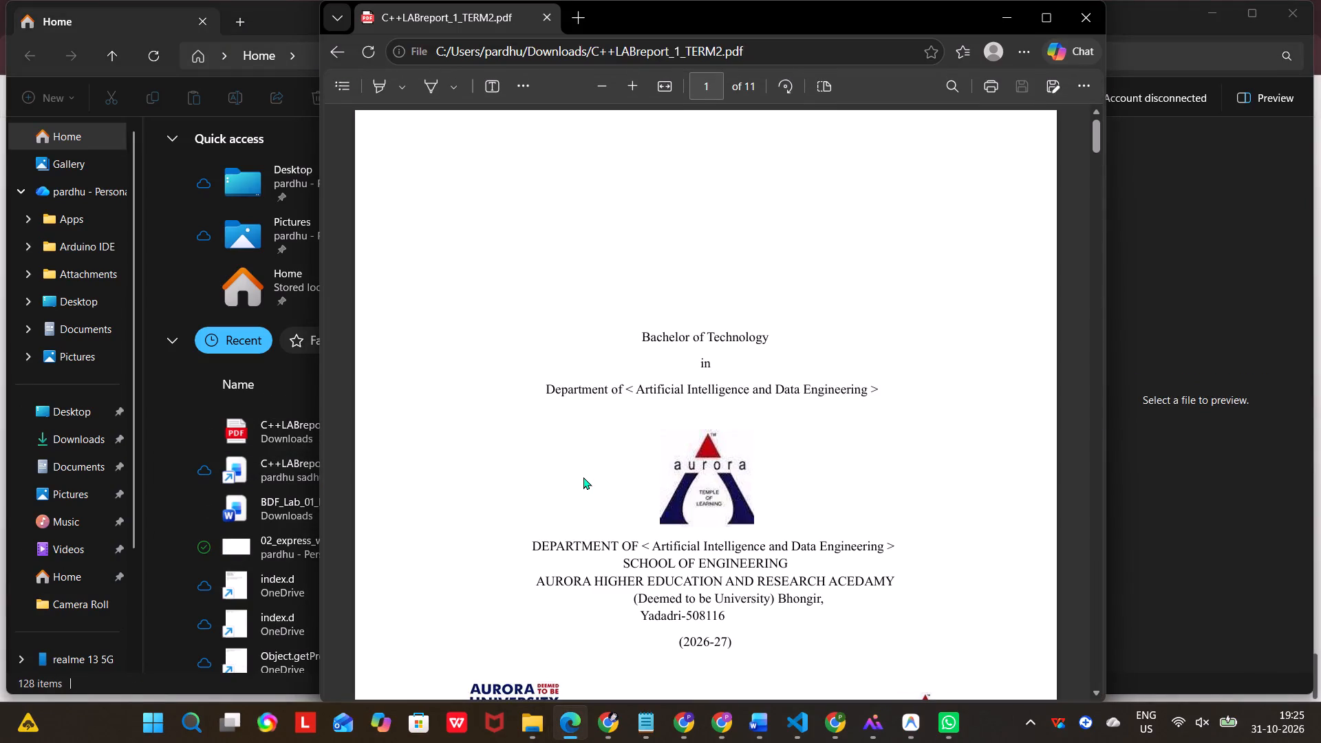
scroll(583, 477, down, 3)
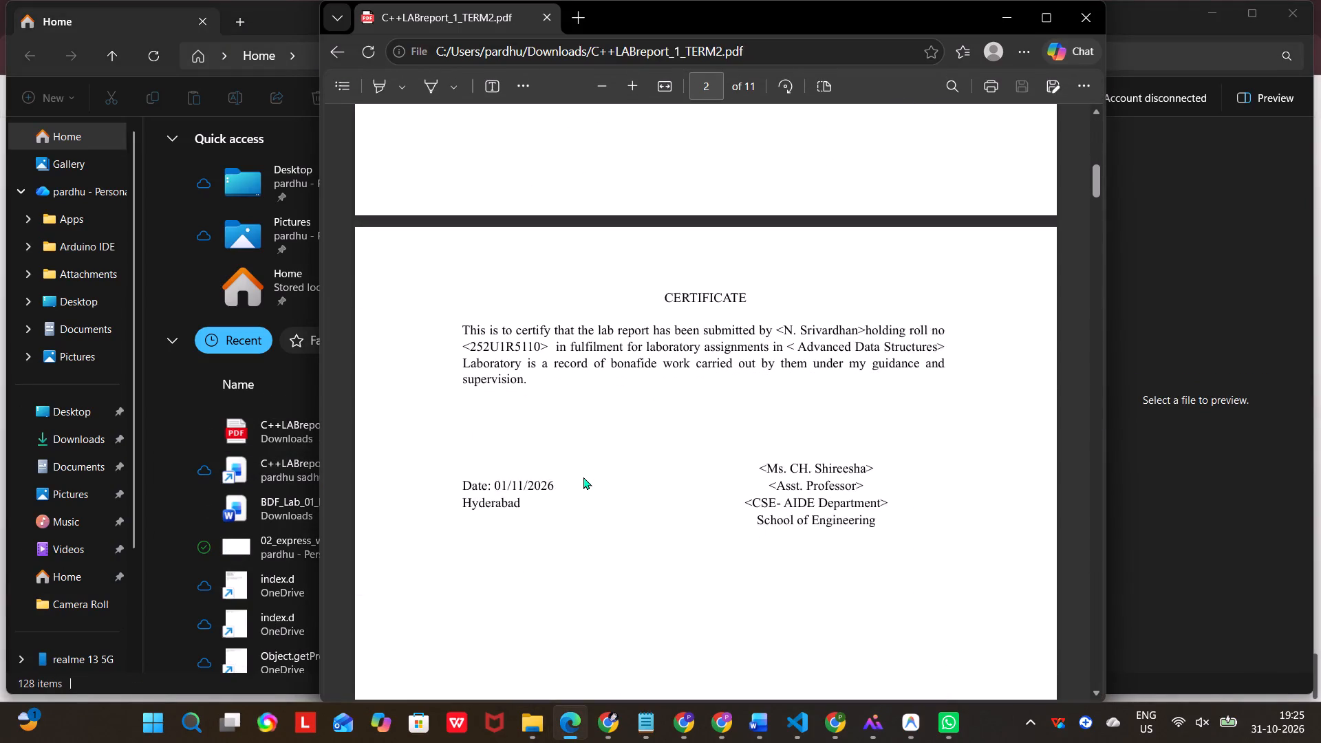
click(1082, 11)
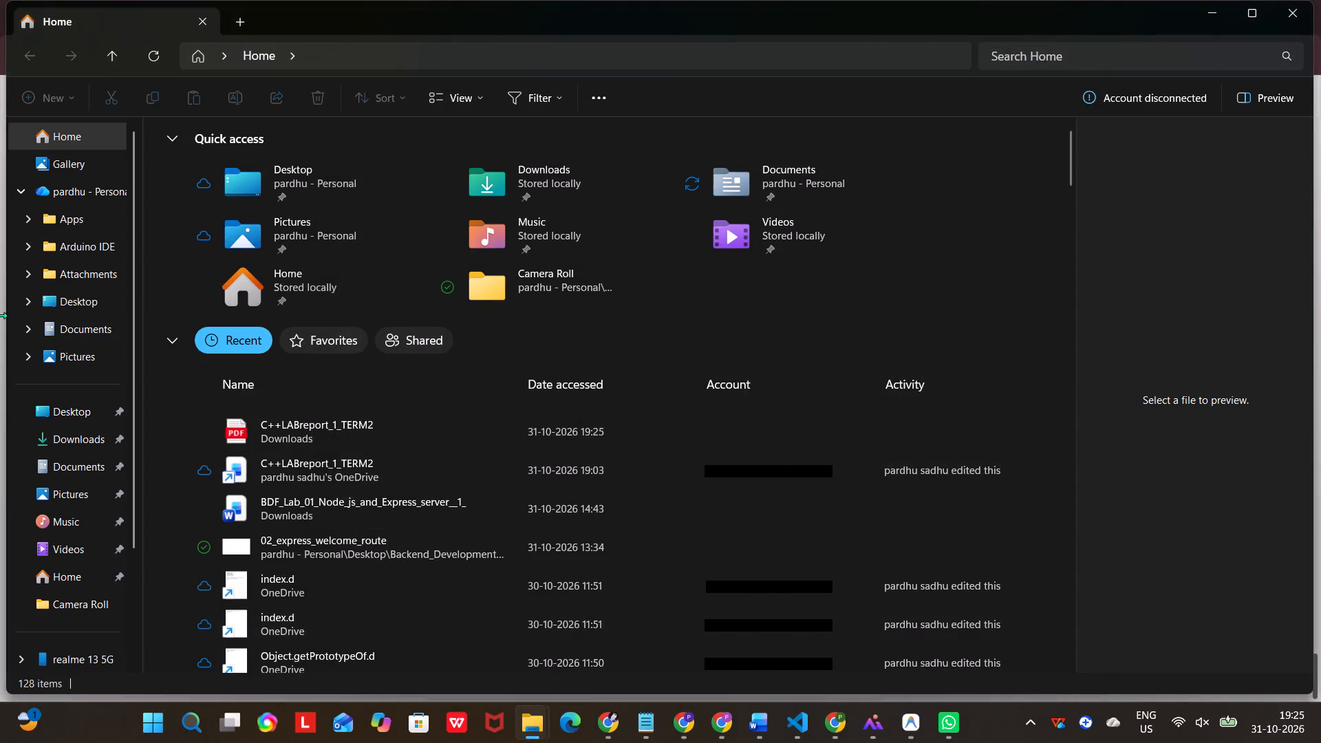
Delete the older C++LABreport_1_TERM2 PDF, the one without (1) in its name, from the Downloads folder.
click(80, 444)
scroll(316, 498, right, 1)
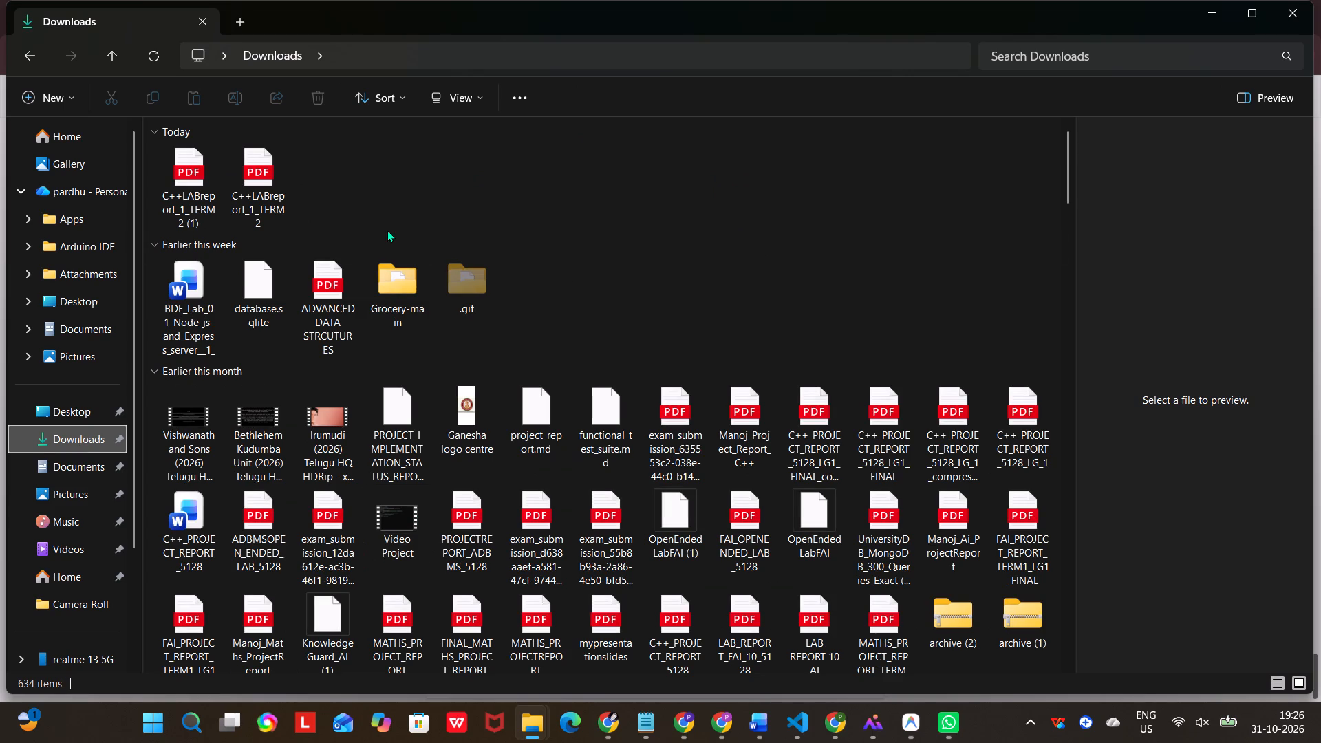
right_click(253, 193)
click(253, 193)
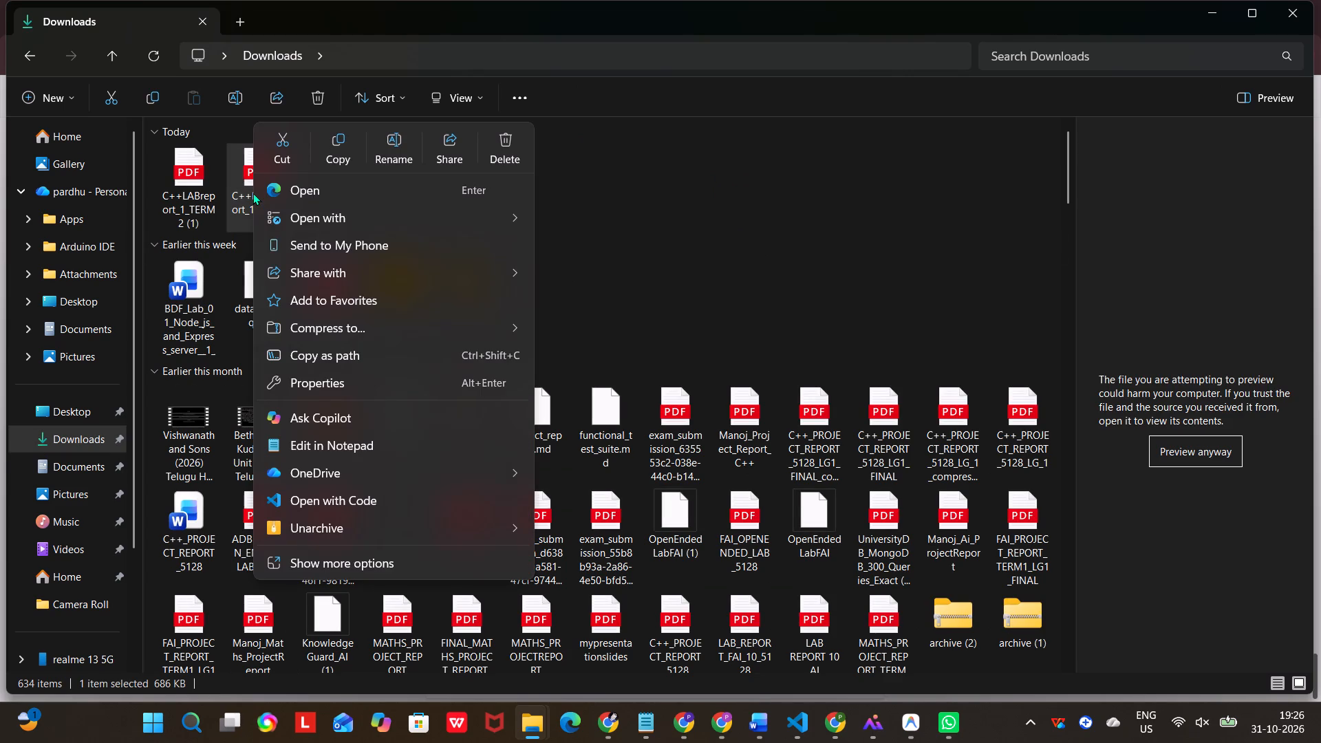
click(236, 189)
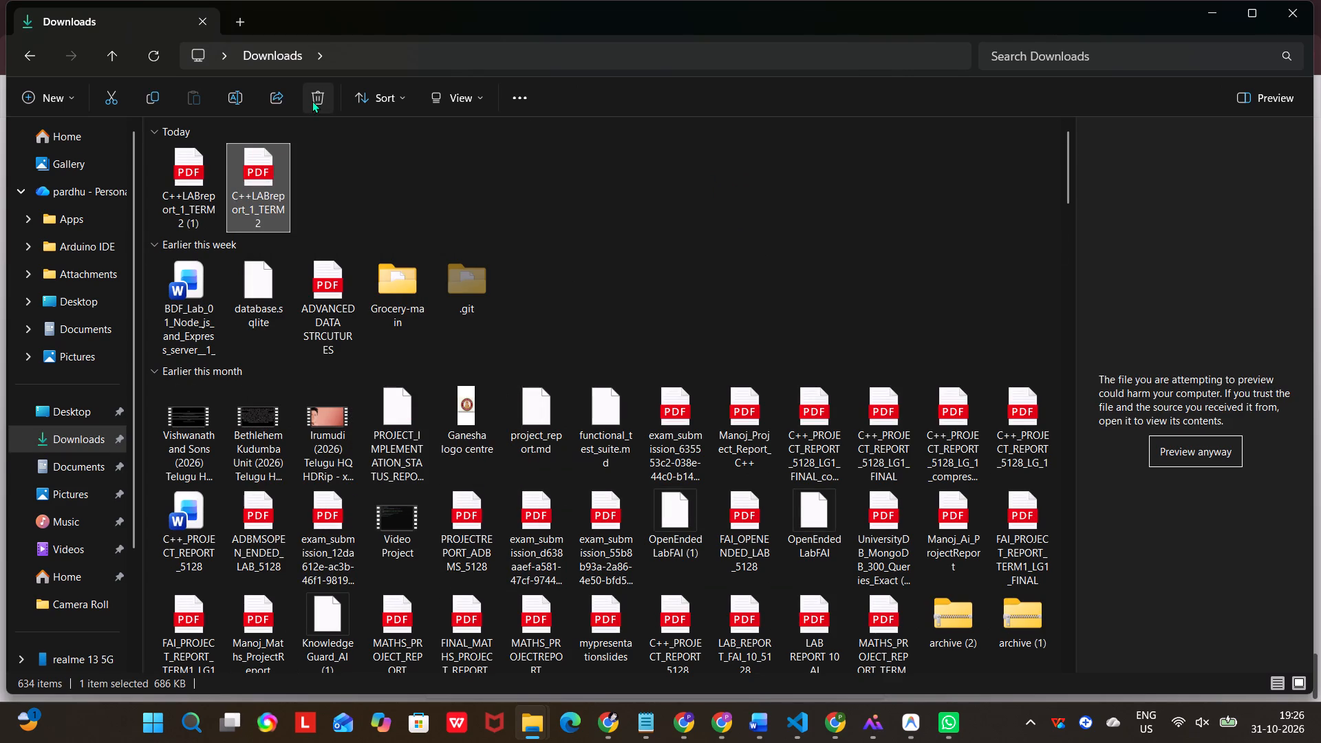
click(312, 100)
Open C++LABreport_1_TERM2 (1) from Downloads, check it down to the certificate page and close it.
double_click(175, 205)
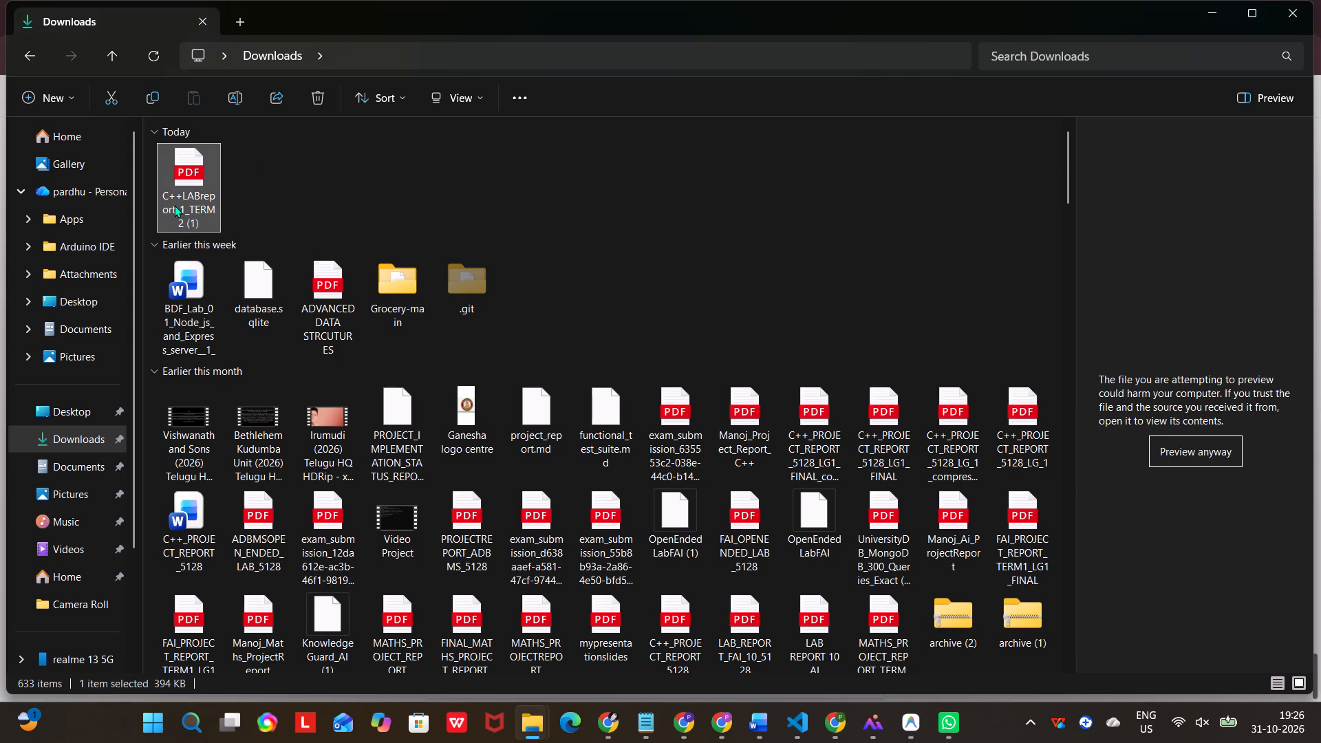
scroll(561, 368, down, 2)
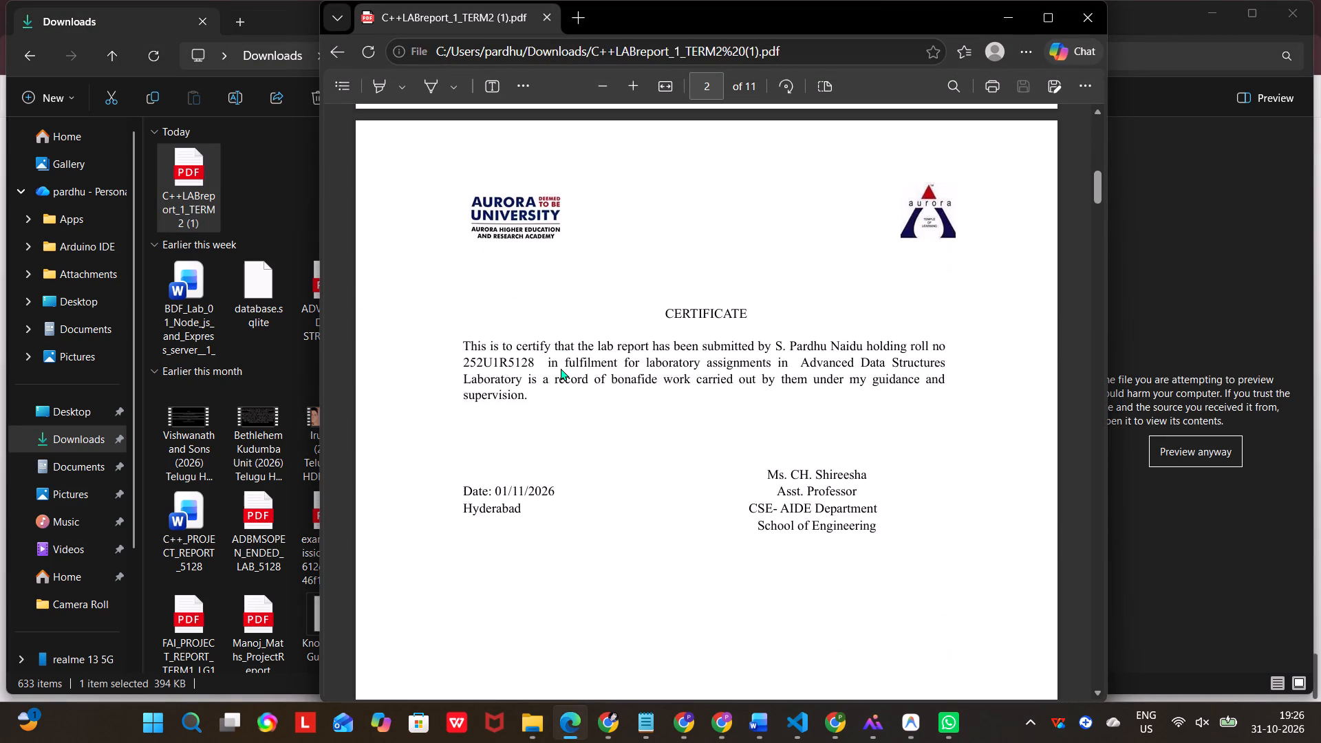
click(1088, 8)
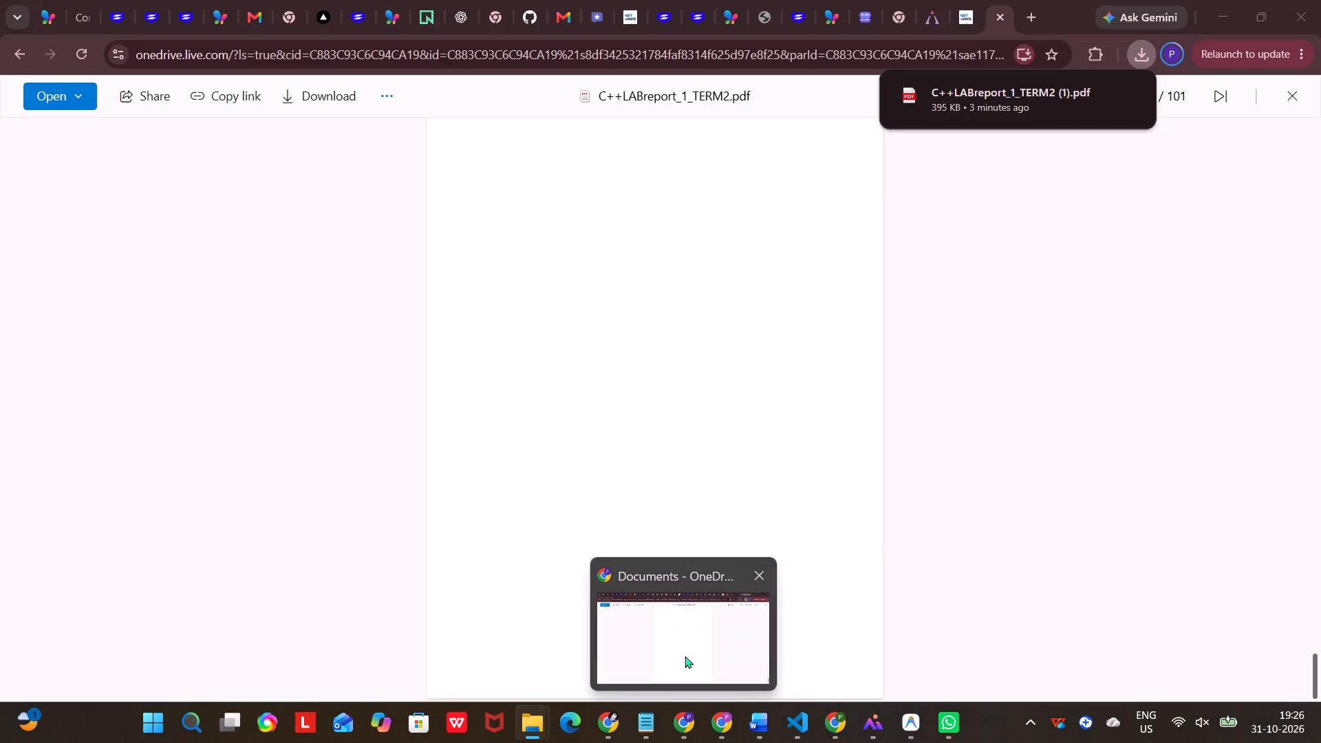
Switch to the Aurora portal in Chrome and open the Advanced Data Structures (CS209) assessments, finding the Lab Report 1 entry.
click(685, 656)
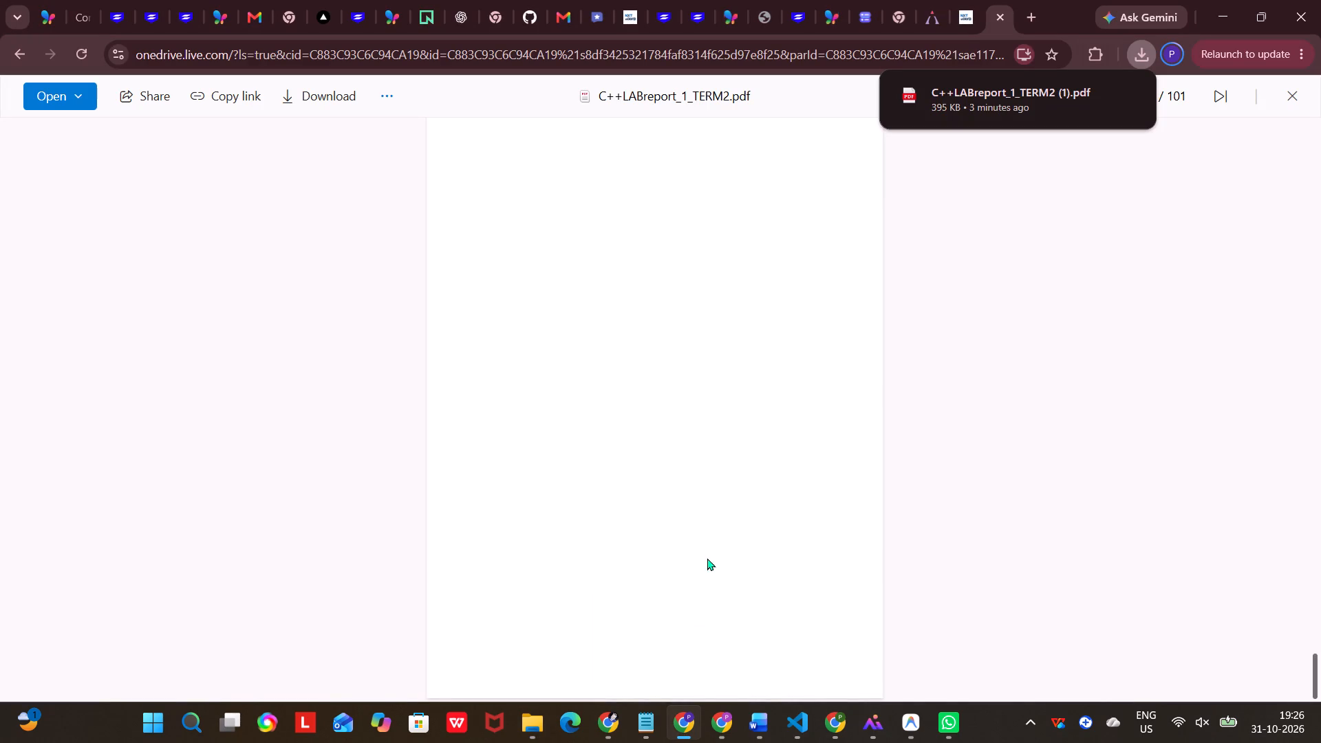
click(926, 12)
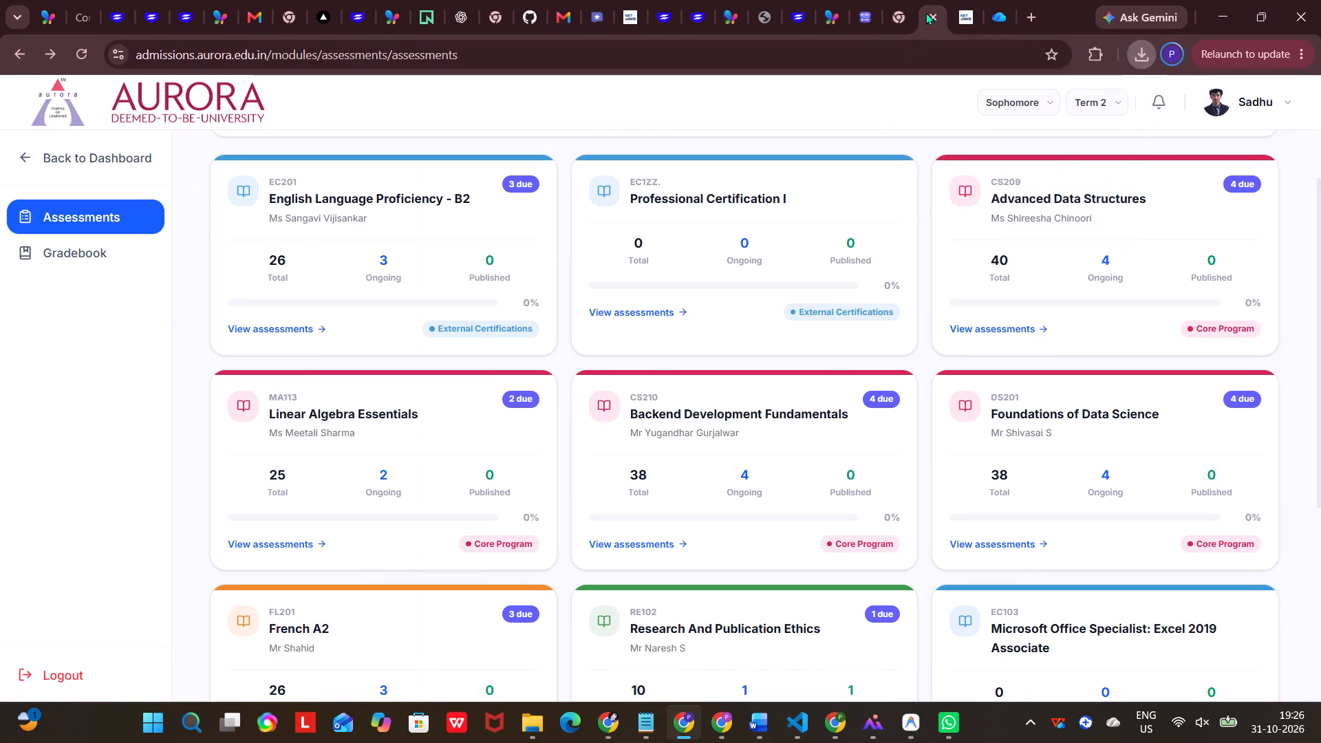
scroll(553, 289, up, 1)
scroll(783, 352, down, 1)
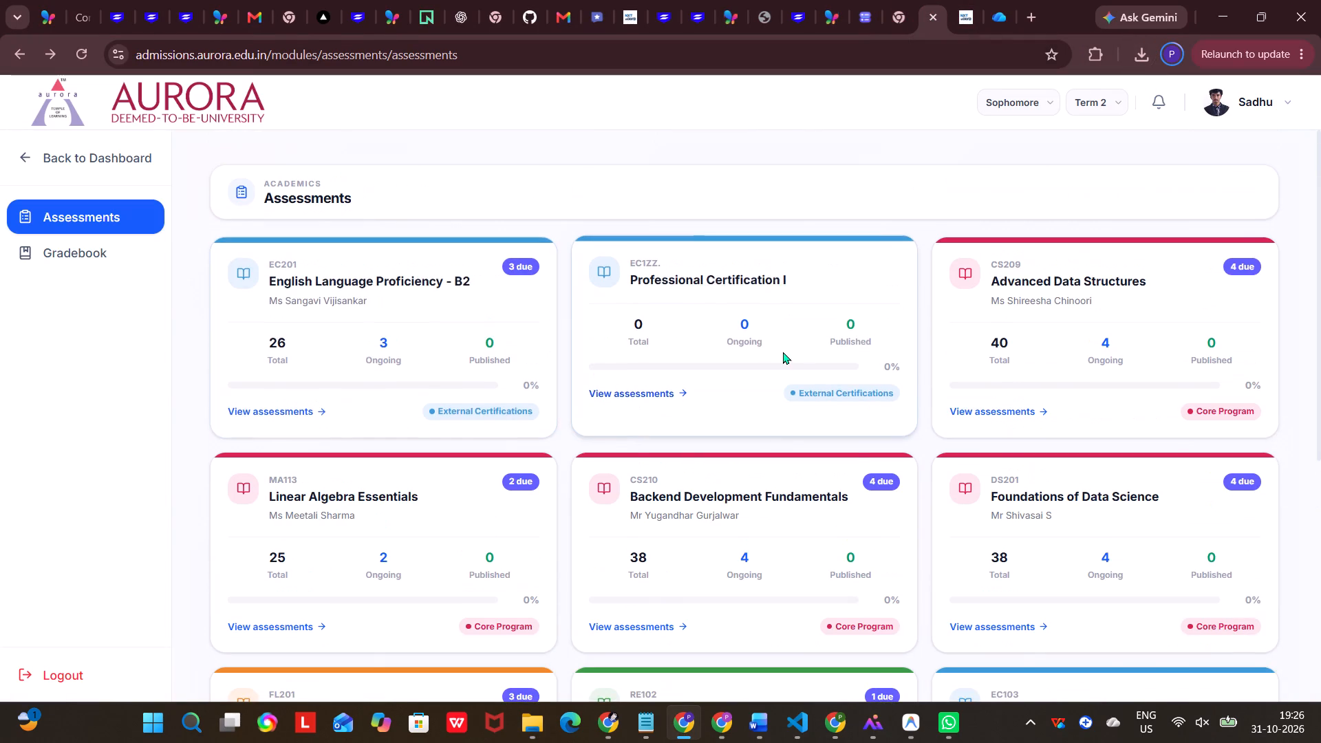
scroll(783, 352, down, 1)
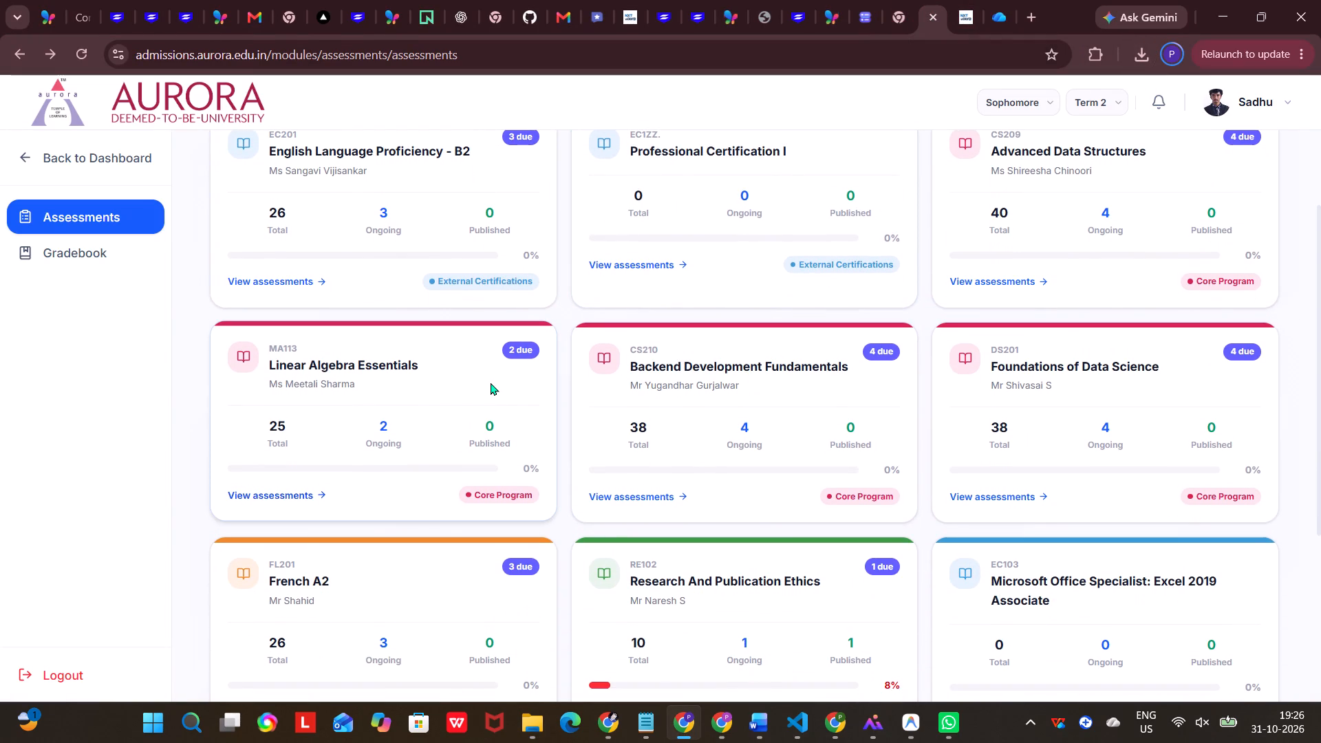
scroll(491, 383, up, 1)
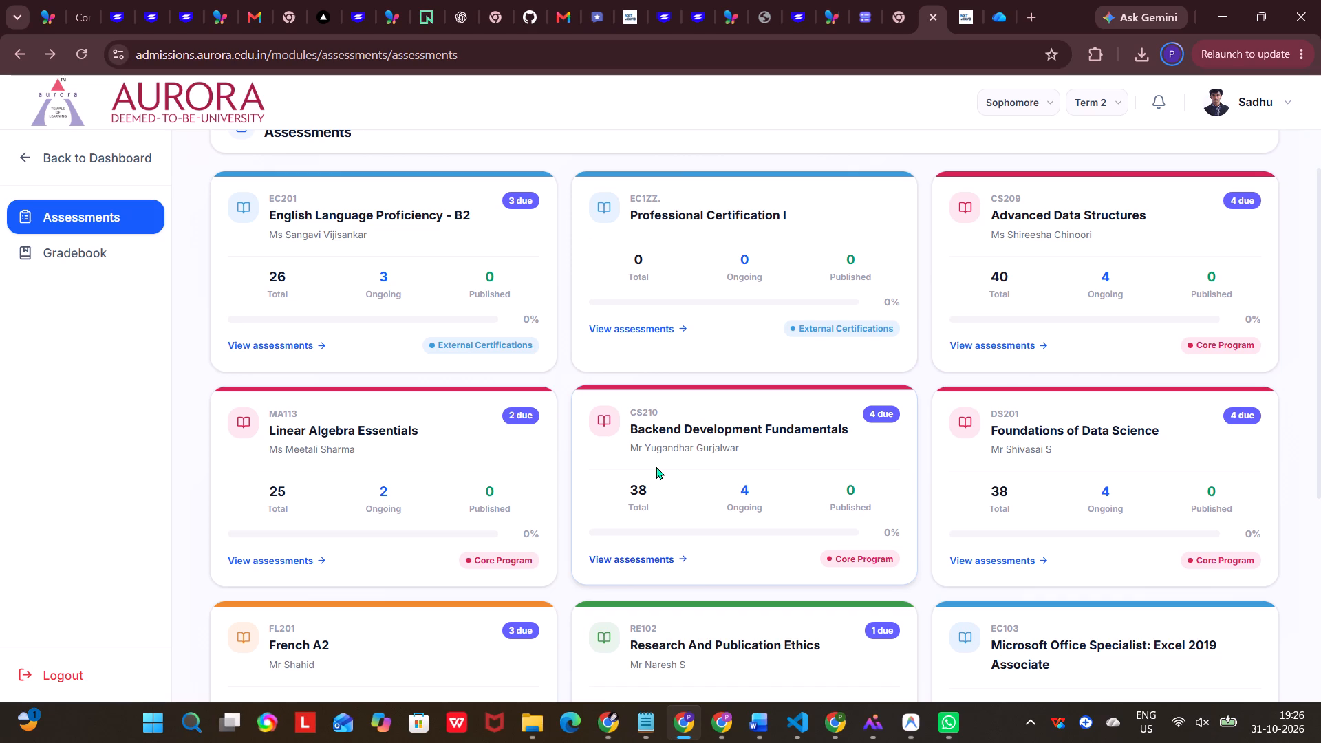
click(1024, 311)
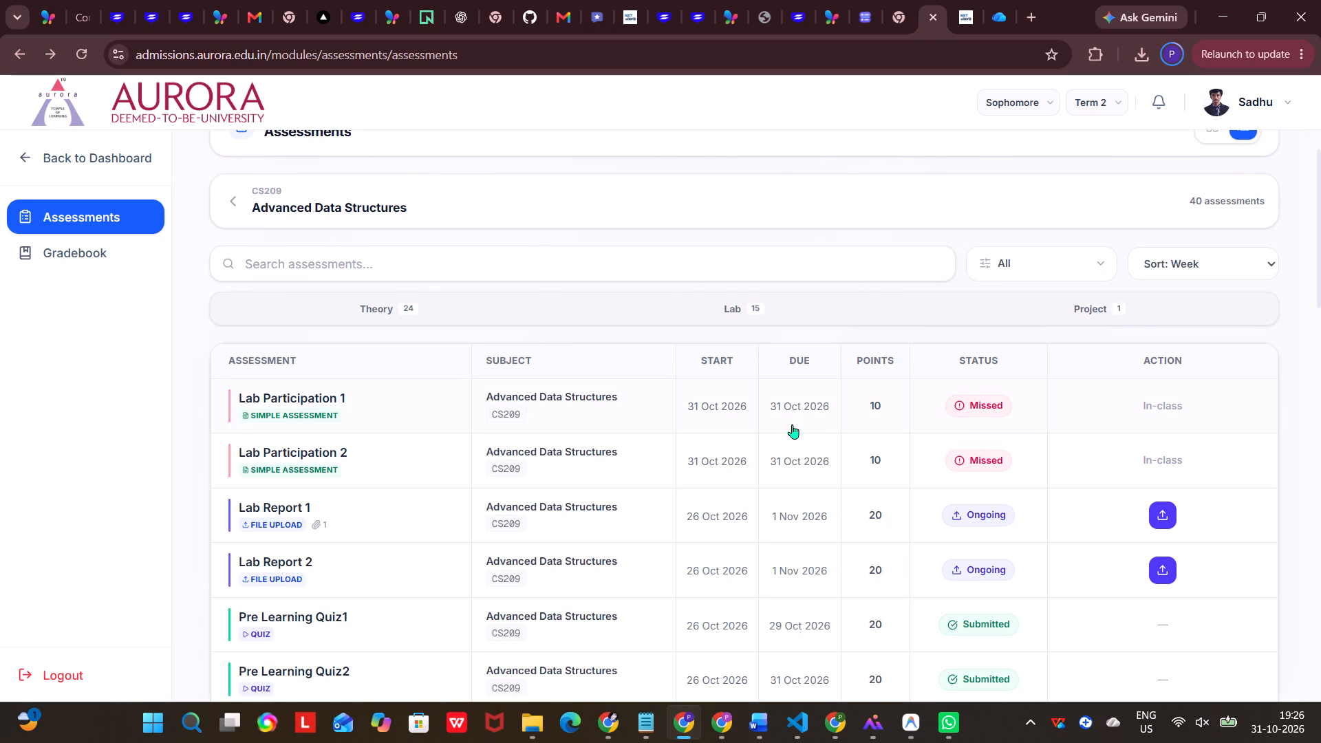
scroll(792, 424, down, 1)
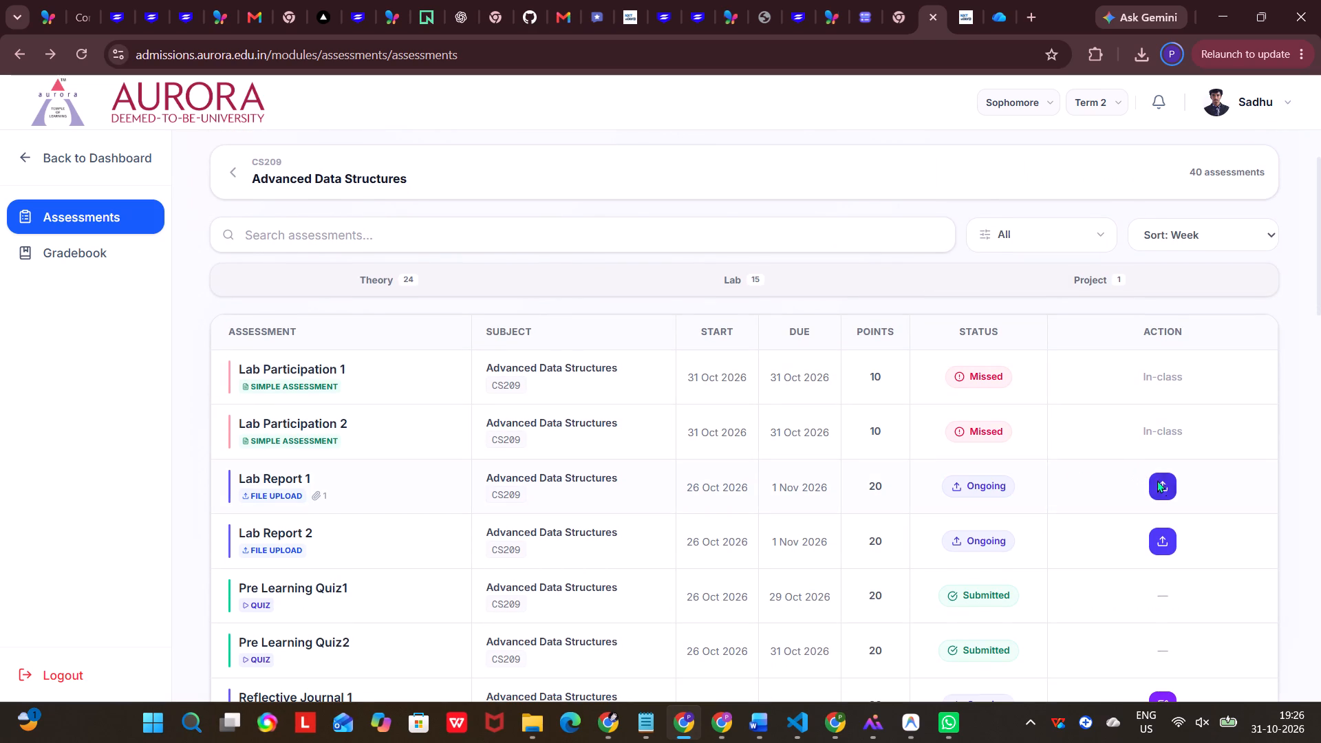
Upload the C++LABreport_1_TERM2 (1) PDF from Downloads as the submission for Lab Report 1 in Advanced Data Structures.
click(1162, 483)
scroll(354, 139, left, 1)
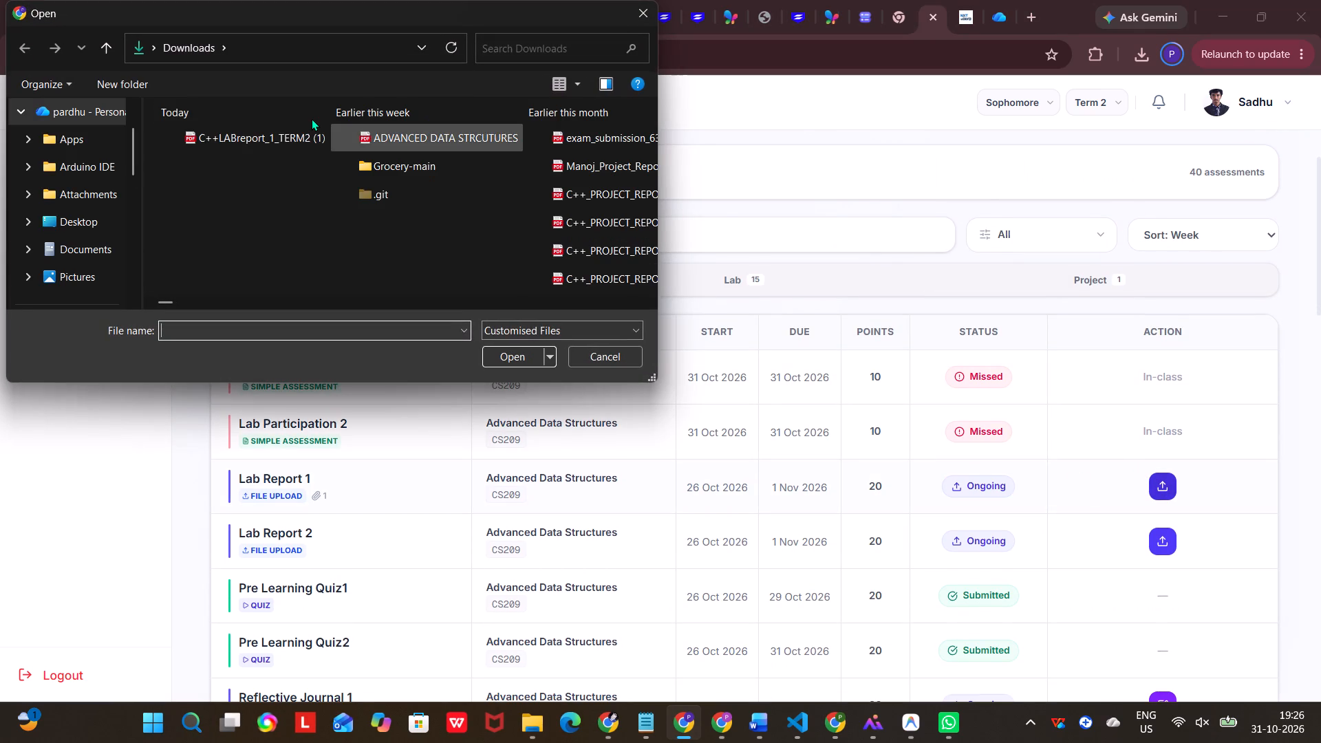
click(297, 134)
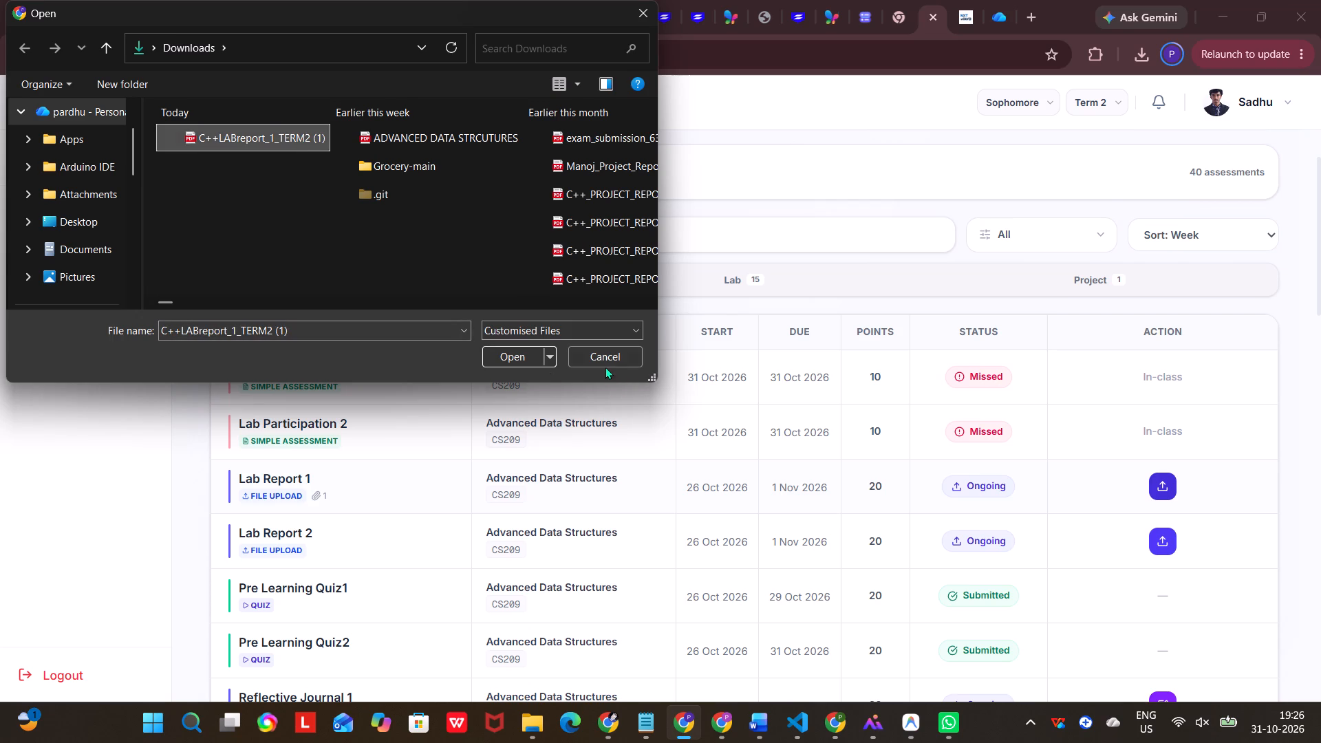